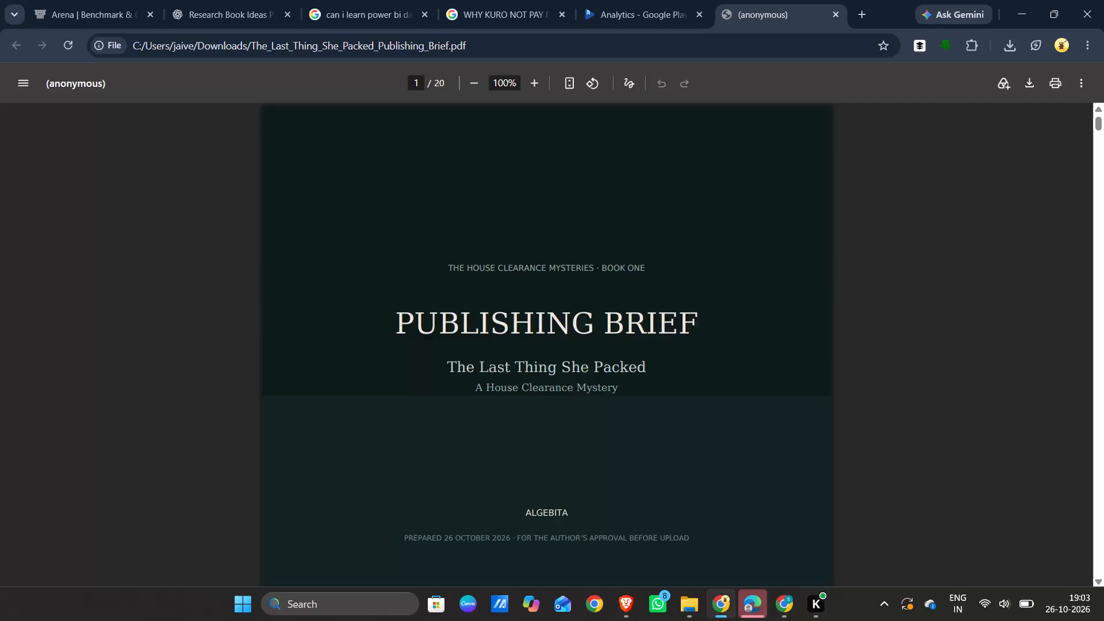
pyautogui.scroll(-4, 426, 356)
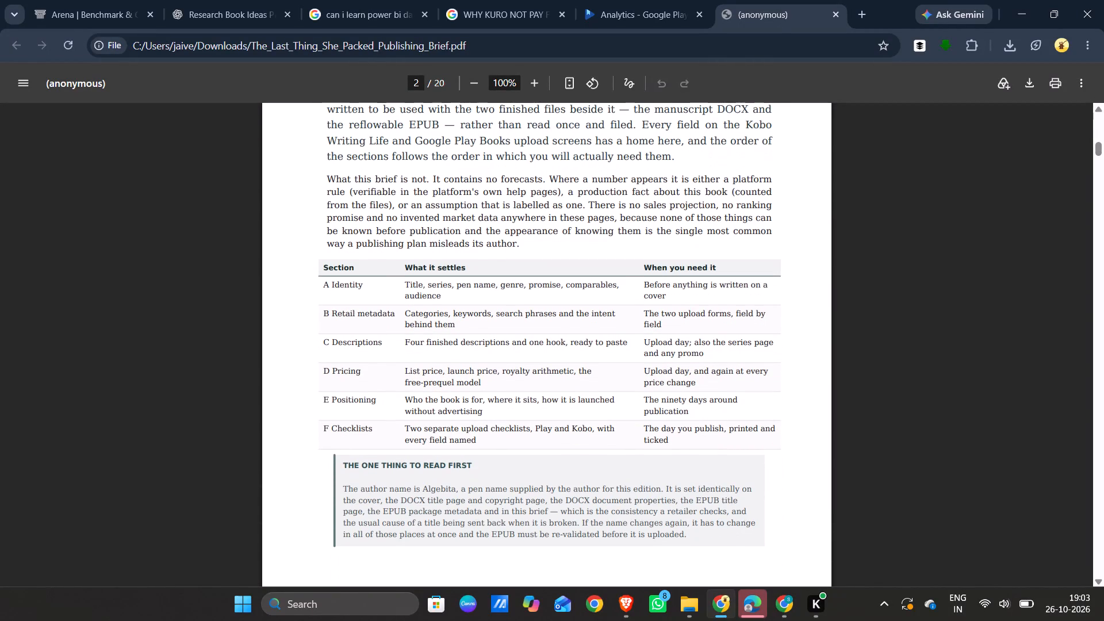
pyautogui.scroll(-1, 426, 356)
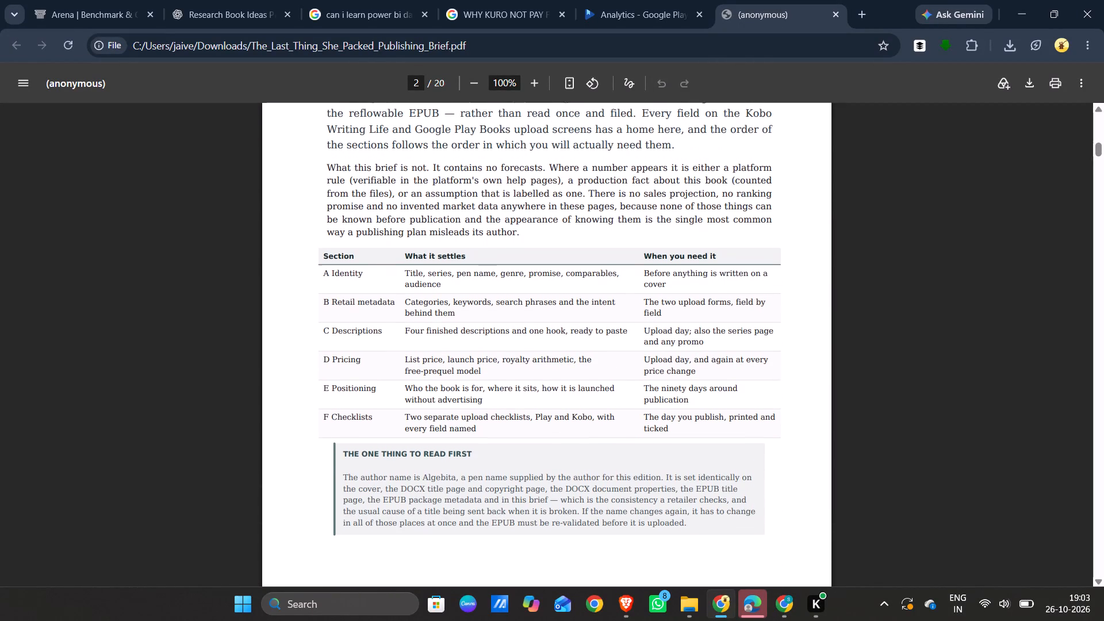
pyautogui.scroll(-9, 426, 356)
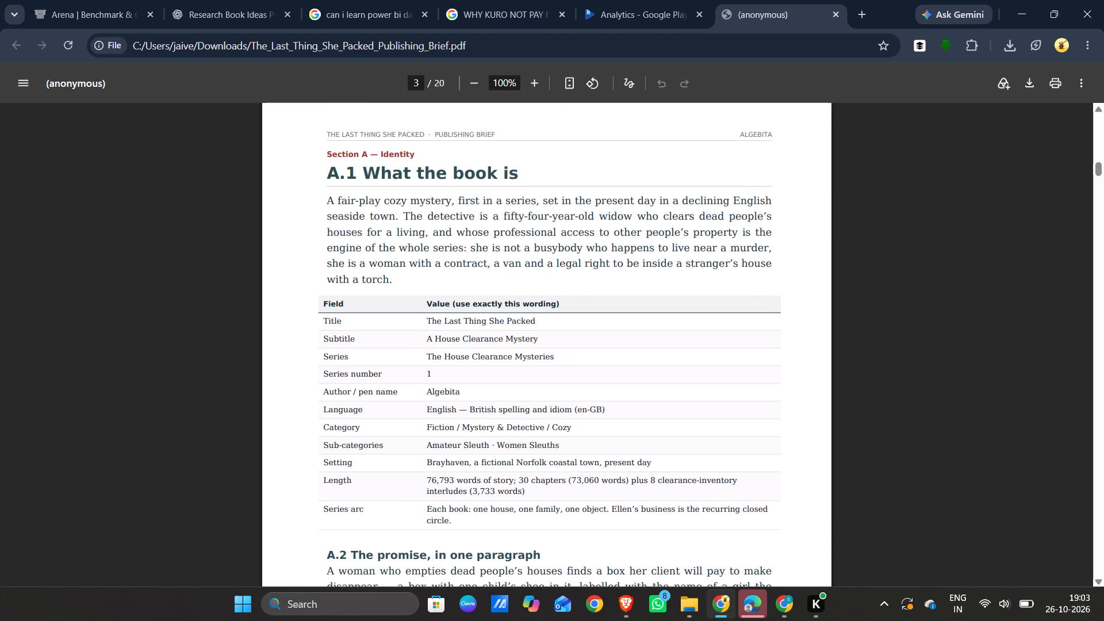
pyautogui.scroll(-3, 436, 430)
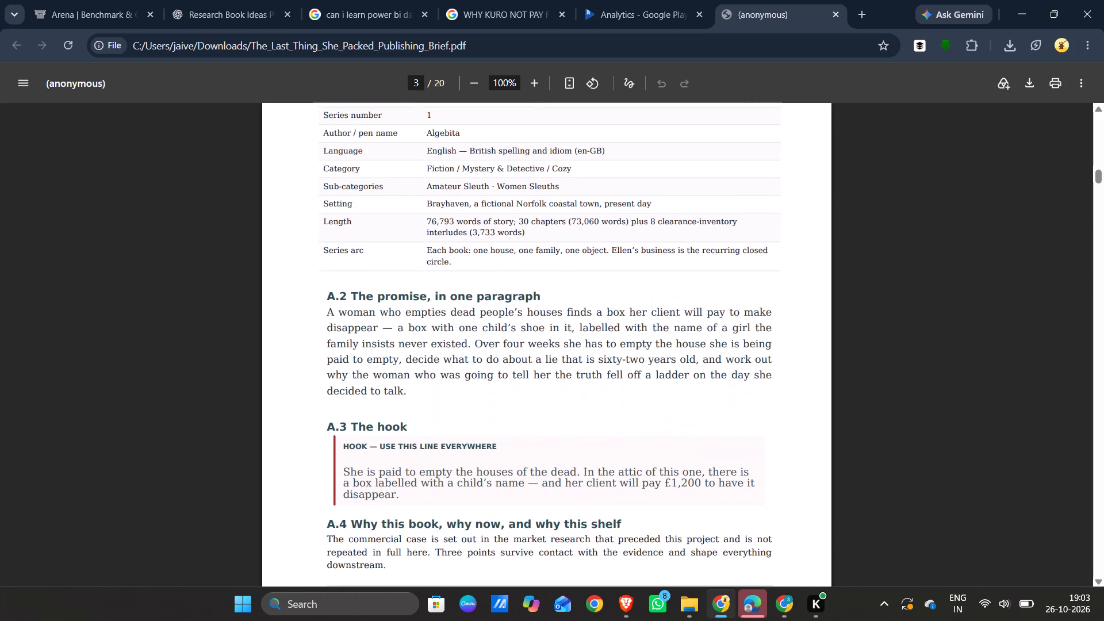
pyautogui.scroll(-7, 436, 430)
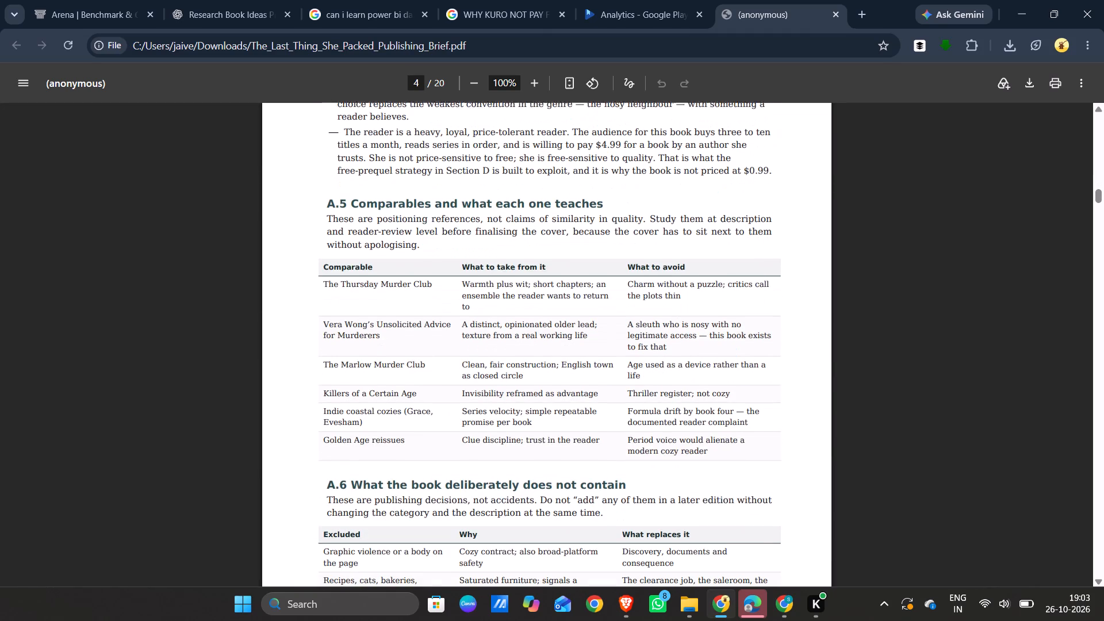
pyautogui.scroll(-2, 436, 430)
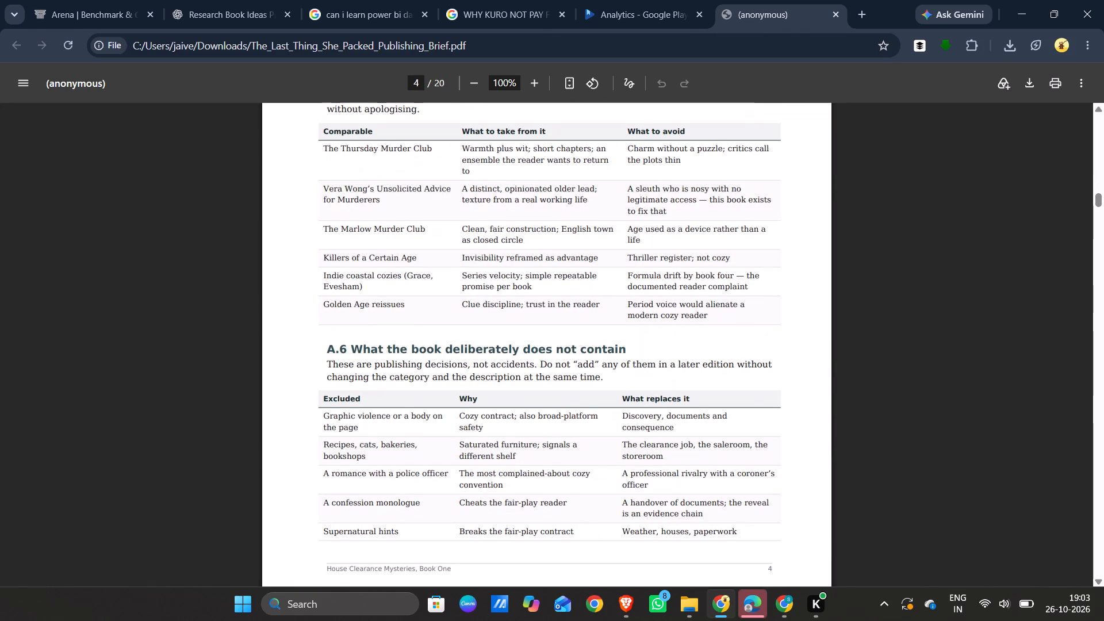
pyautogui.scroll(-7, 436, 430)
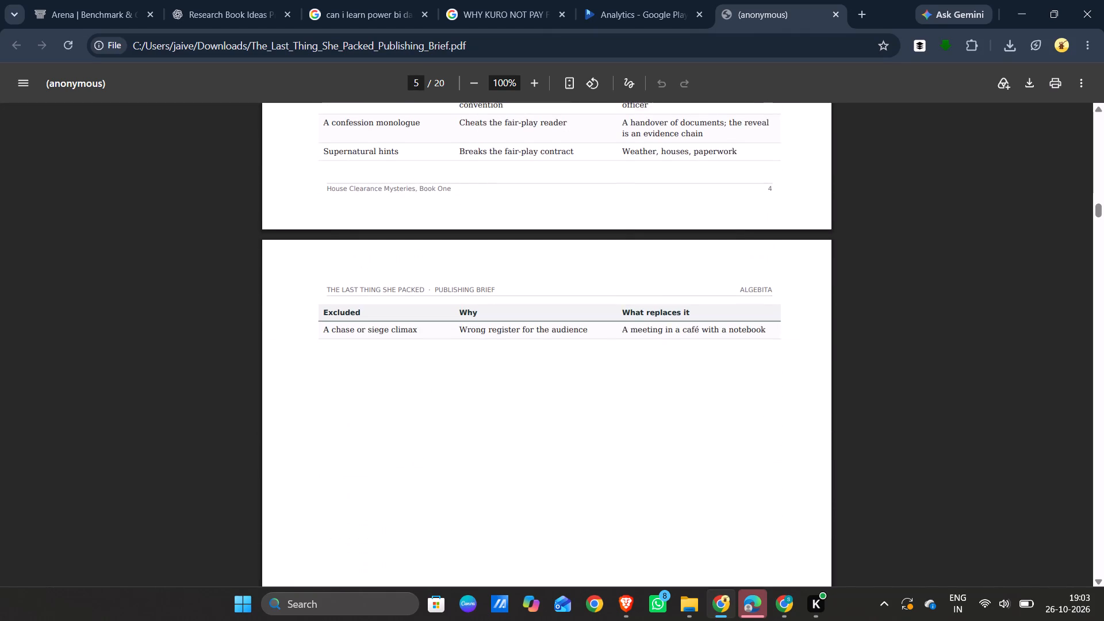
pyautogui.scroll(-6, 436, 430)
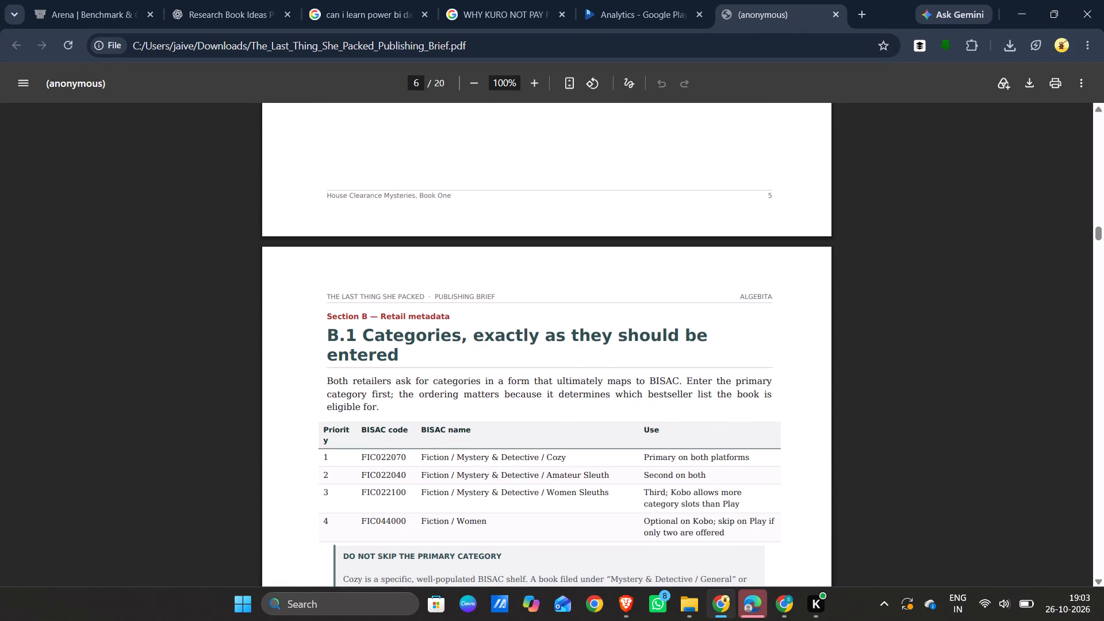
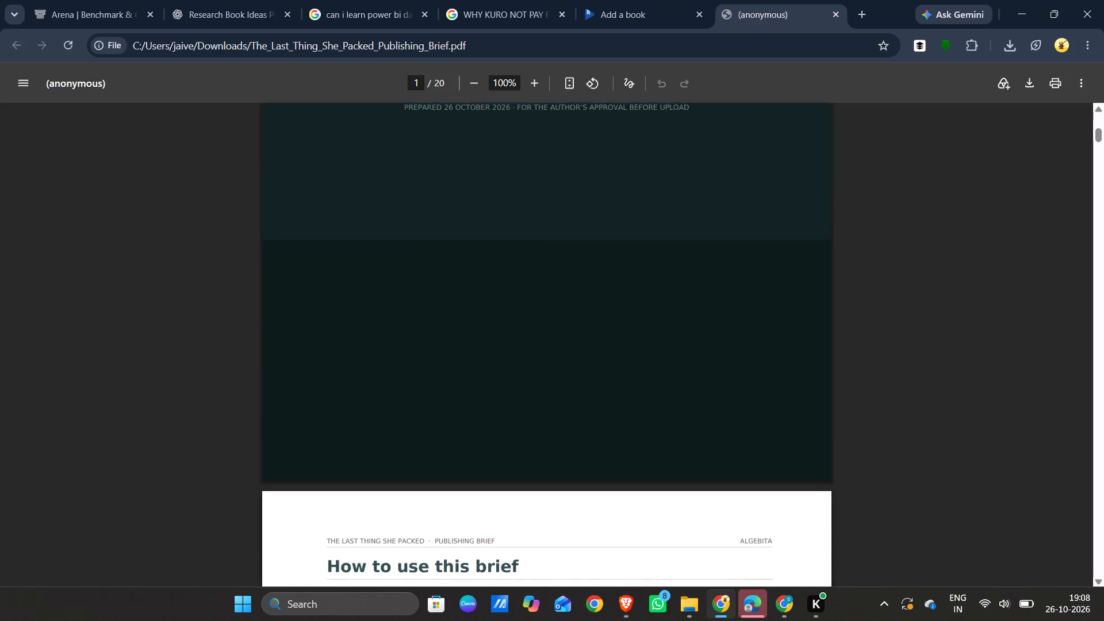
pyautogui.scroll(-5, 494, 399)
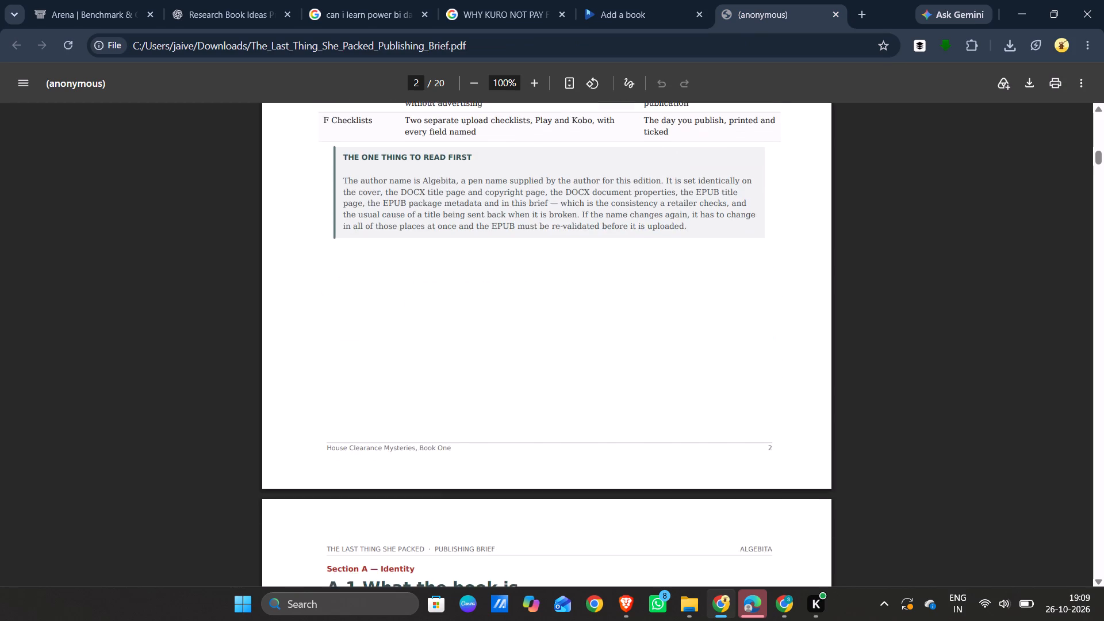
pyautogui.scroll(-3, 494, 399)
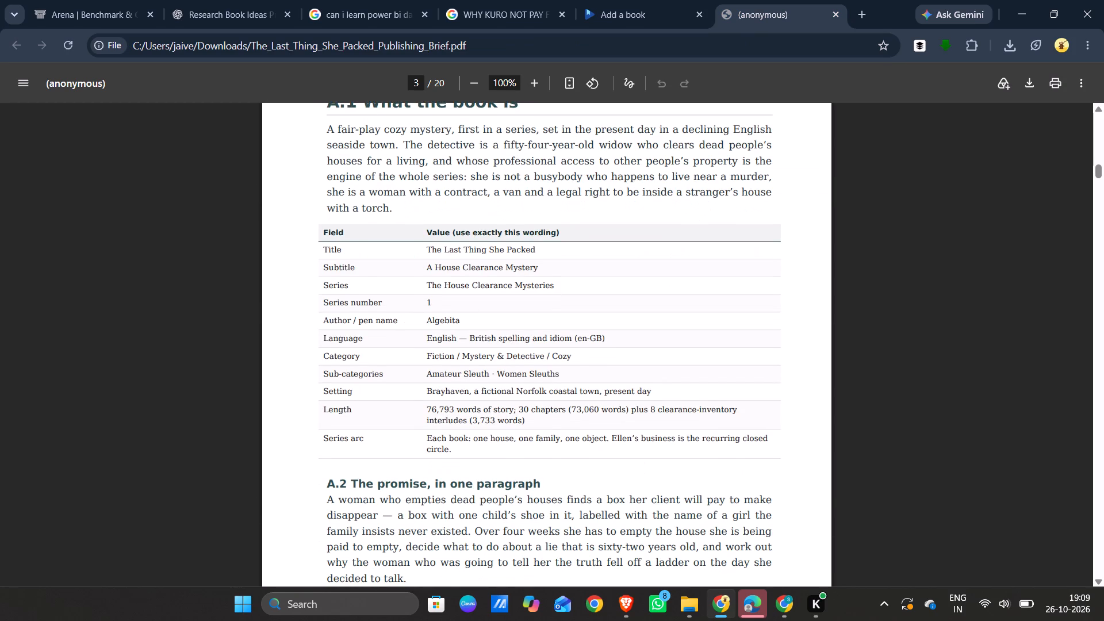
pyautogui.moveTo(424, 252); pyautogui.dragTo(563, 251)
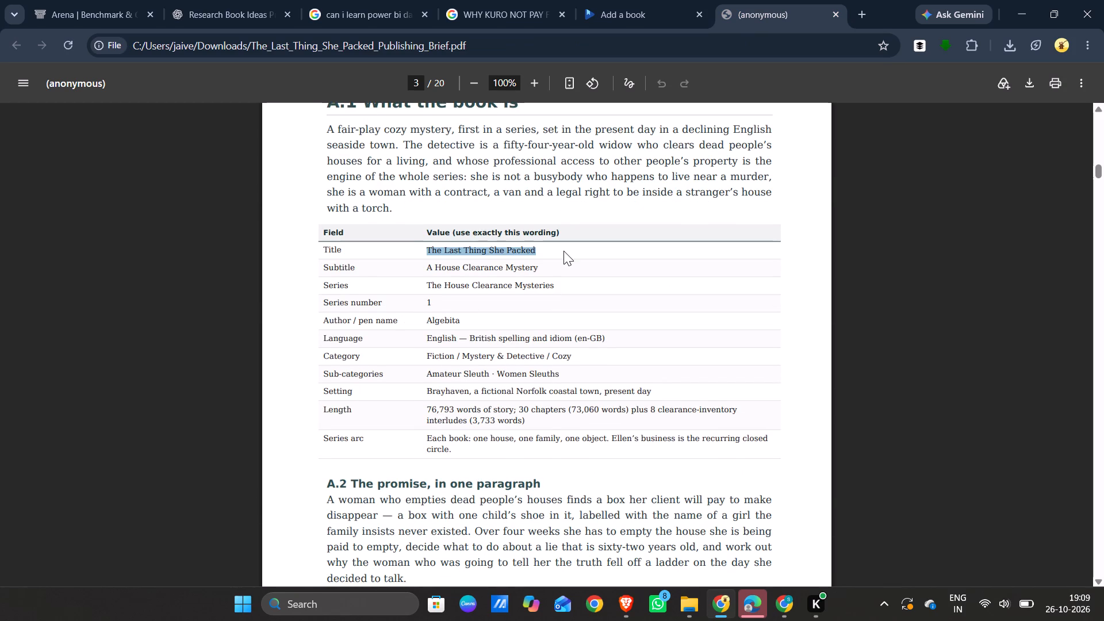
pyautogui.hotkey('ctrl', 'c')
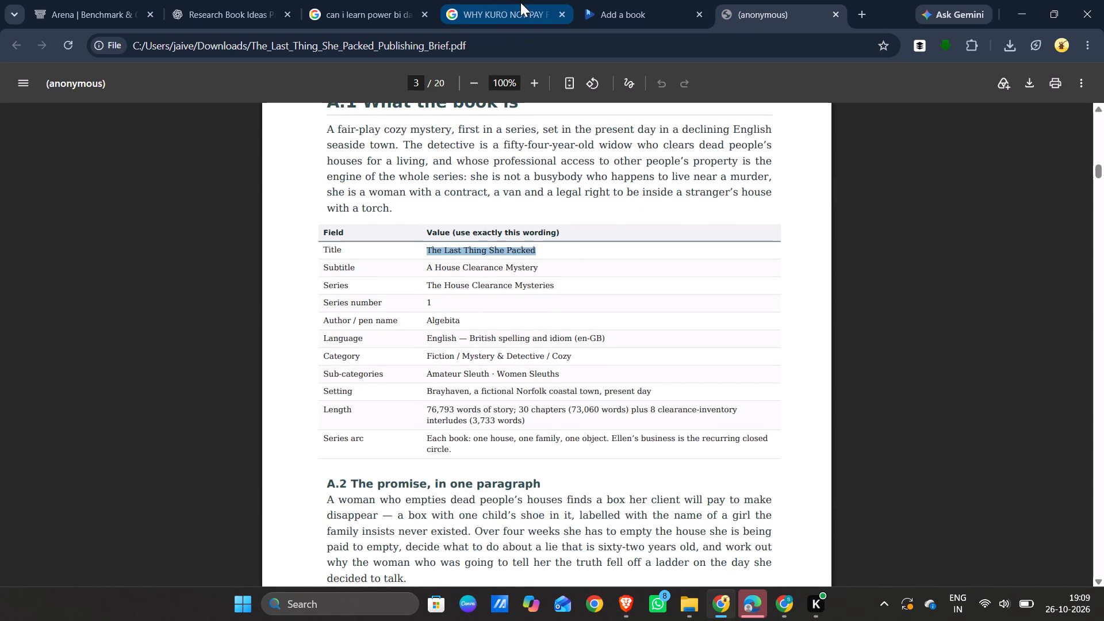
pyautogui.click(630, 2)
pyautogui.click(400, 381)
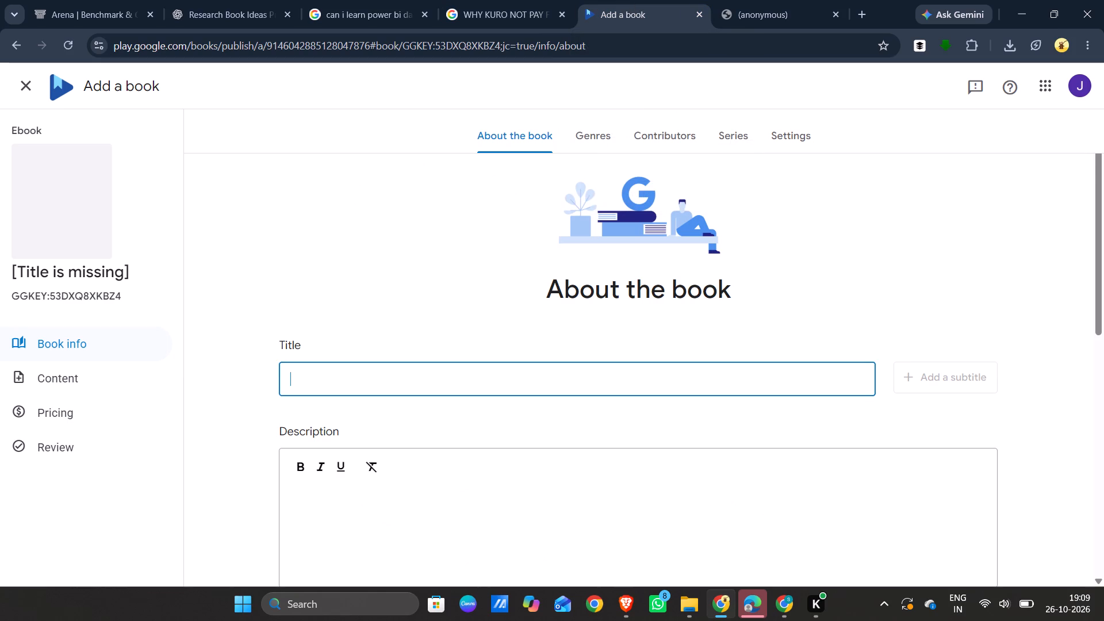
pyautogui.hotkey('ctrl', 'v')
# Add a subtitle to the book and fill it with A House Clearance Mystery, copied from the publishing brief.
pyautogui.click(918, 375)
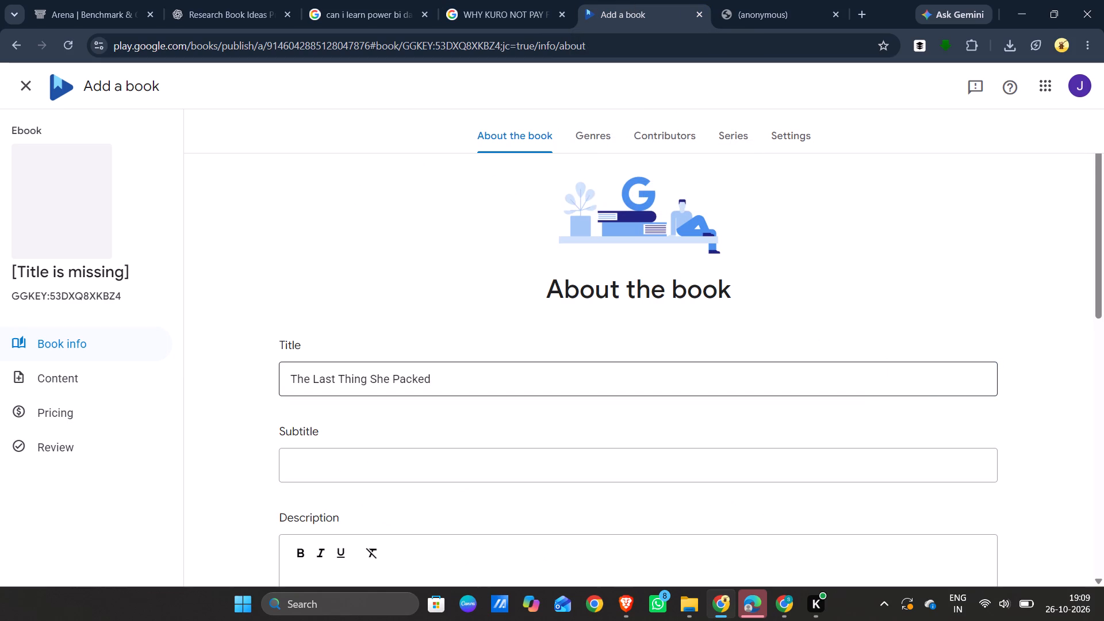
pyautogui.click(759, 0)
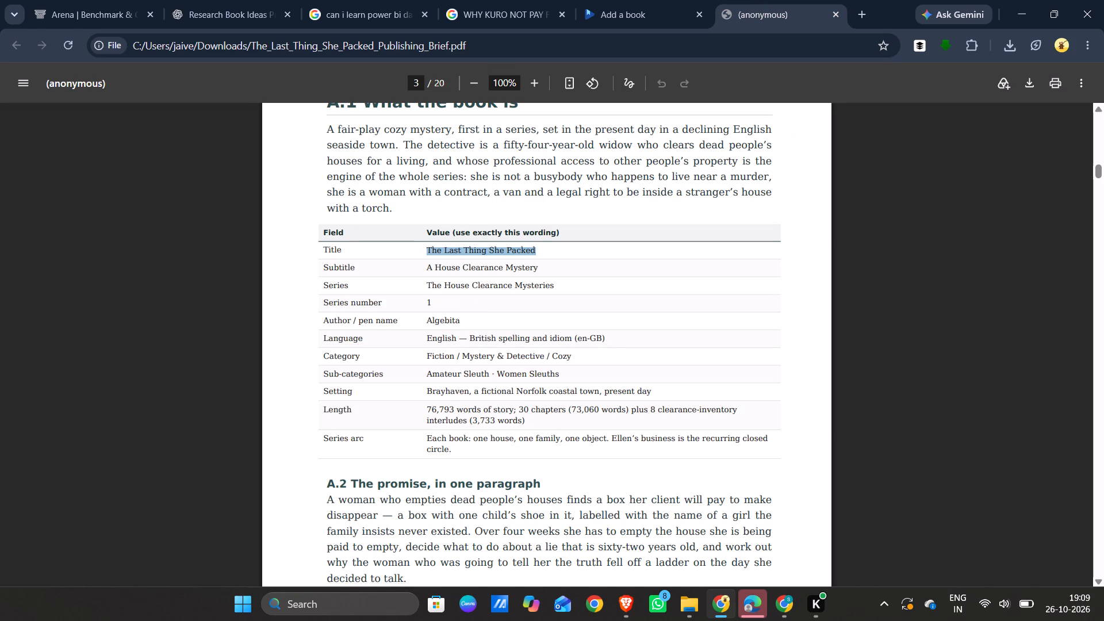
pyautogui.moveTo(424, 268); pyautogui.dragTo(610, 259)
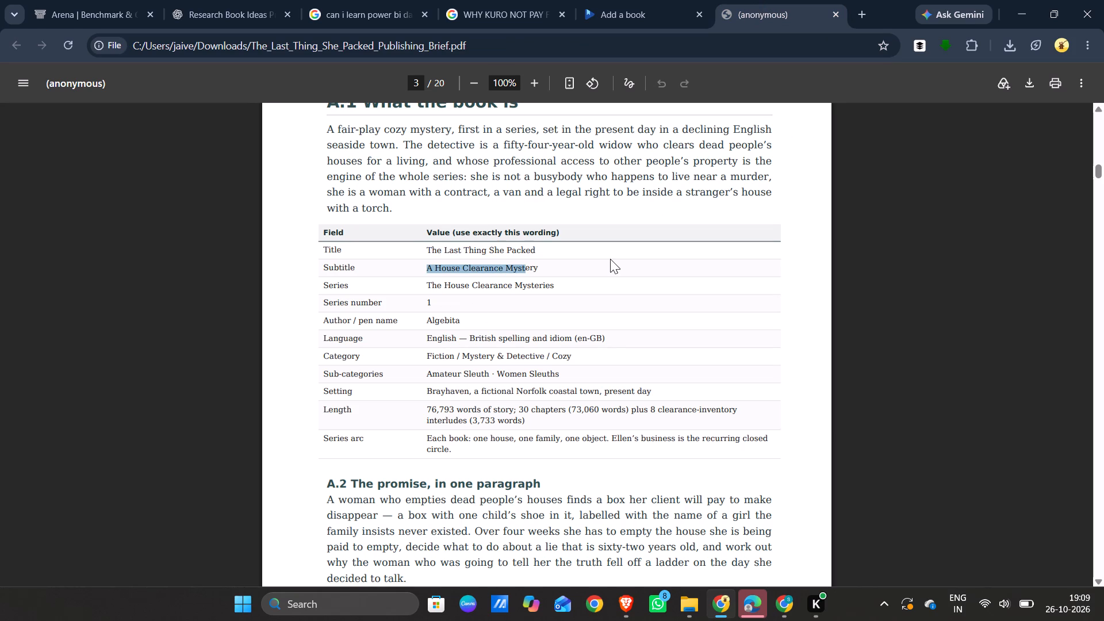
pyautogui.click(452, 277)
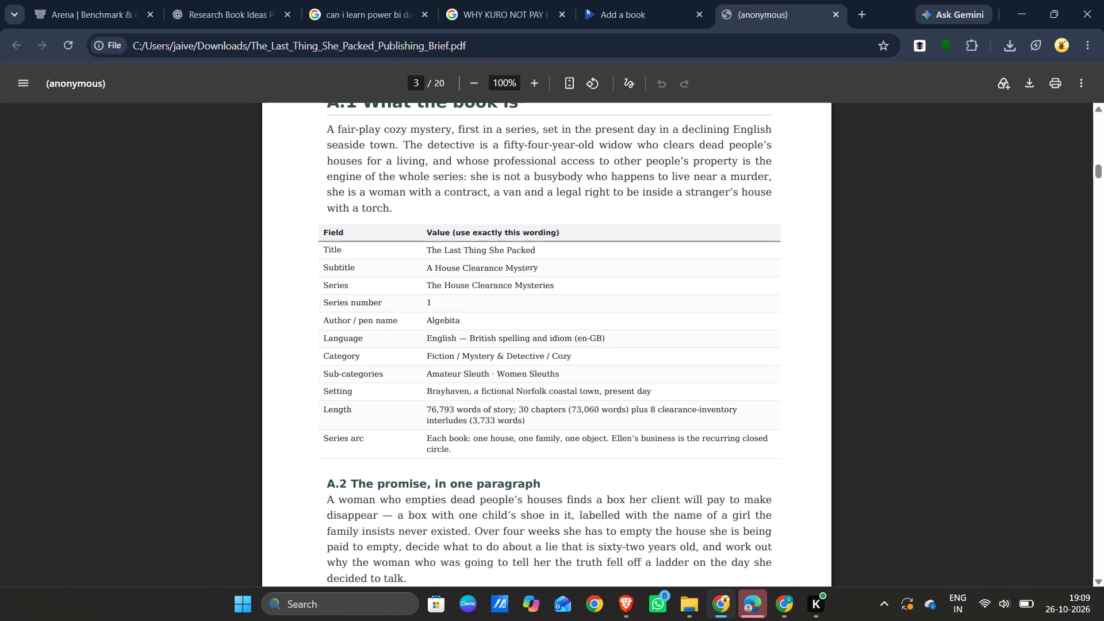
pyautogui.moveTo(422, 268); pyautogui.dragTo(587, 264)
pyautogui.hotkey('ctrl', 'c')
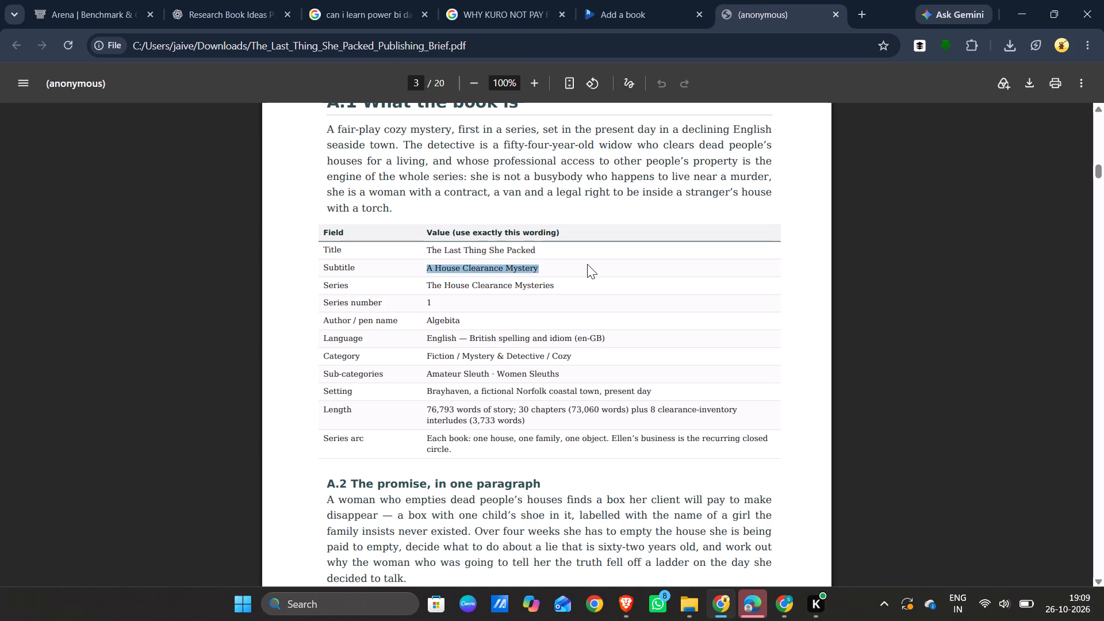
pyautogui.click(601, 3)
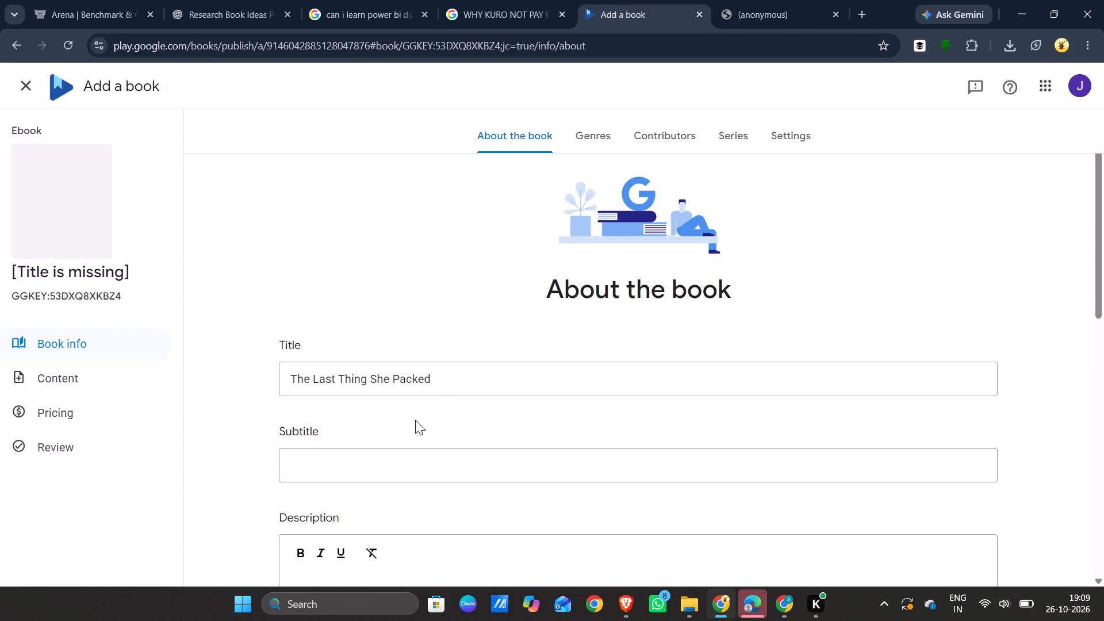
pyautogui.click(382, 467)
pyautogui.hotkey('ctrl', 'v')
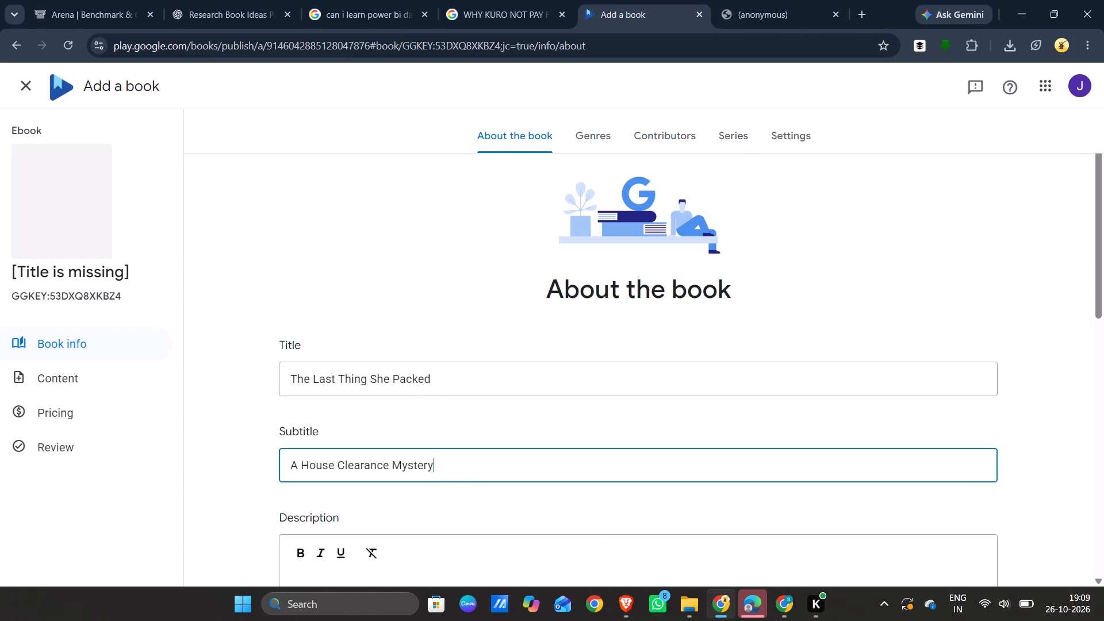
pyautogui.click(466, 494)
# Compare the publishing brief's field table with the remaining About the book fields, including description, language and publisher.
pyautogui.scroll(-1, 466, 494)
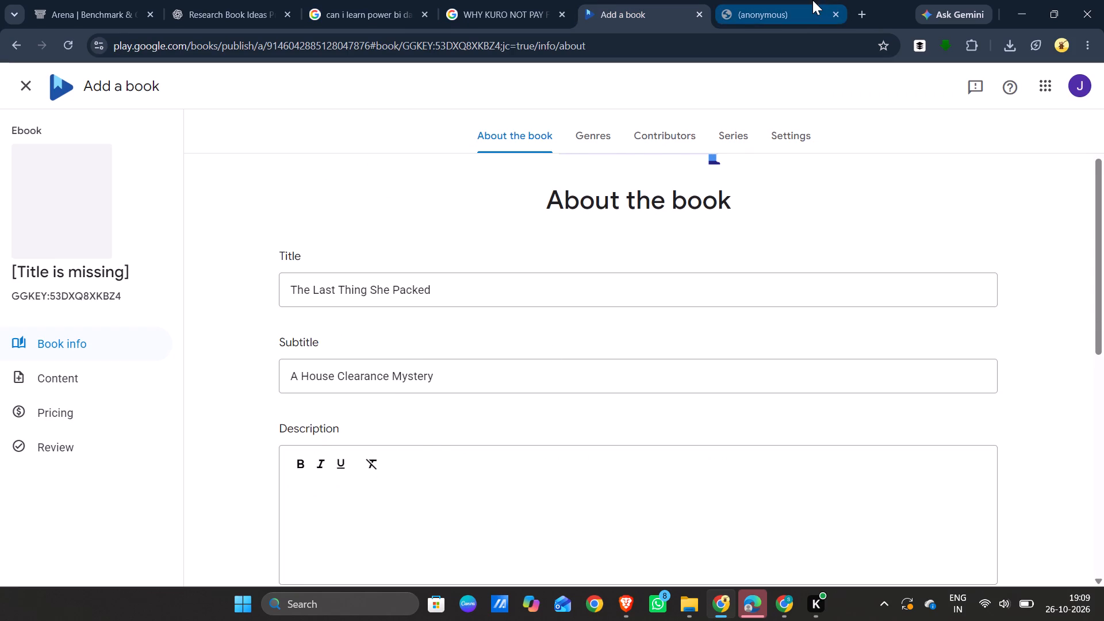
pyautogui.click(810, 0)
pyautogui.click(438, 290)
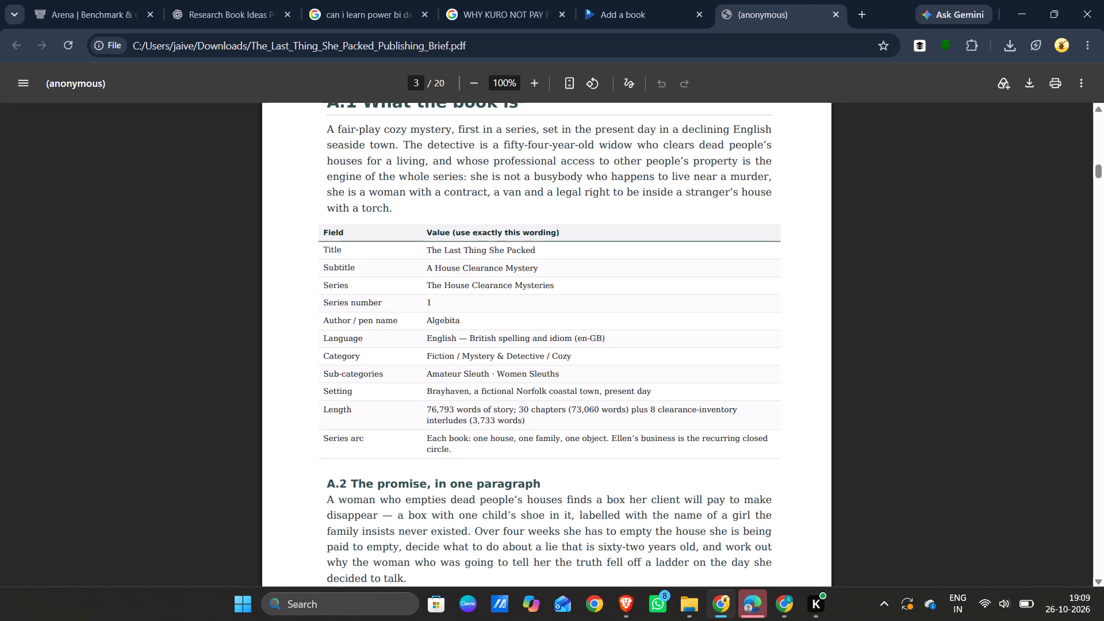
pyautogui.click(628, 1)
pyautogui.click(756, 0)
pyautogui.click(646, 1)
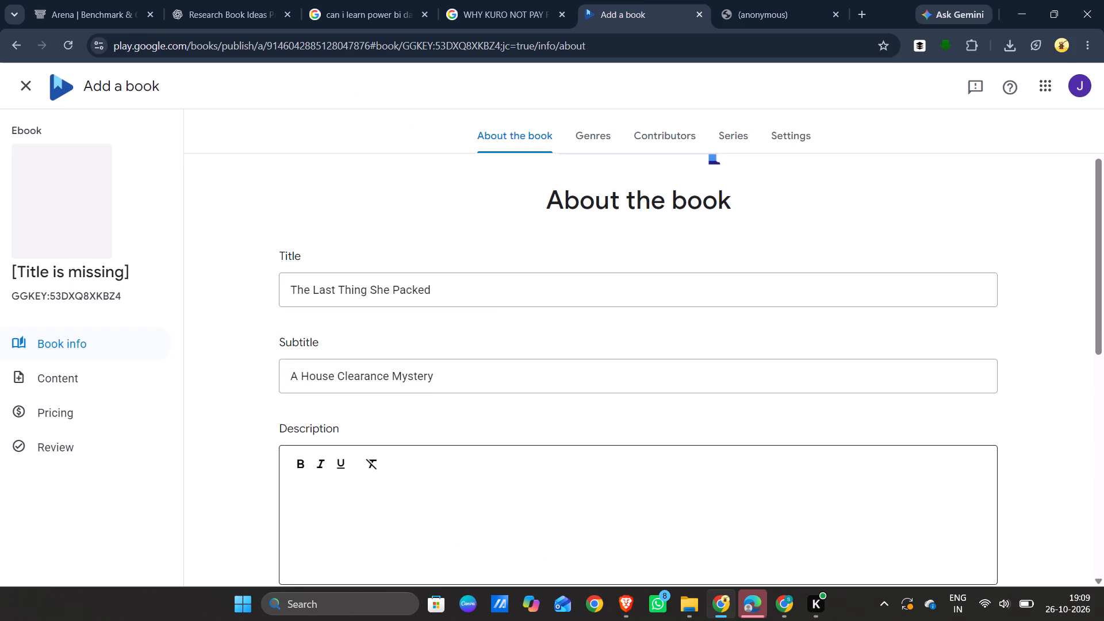
pyautogui.scroll(-3, 358, 504)
pyautogui.scroll(2, 358, 504)
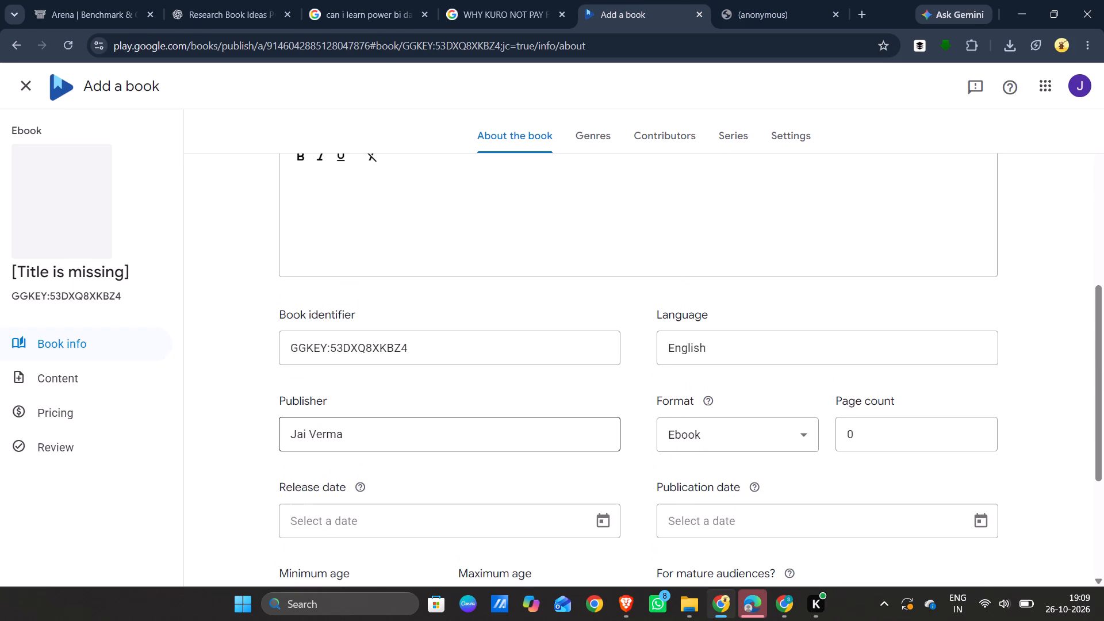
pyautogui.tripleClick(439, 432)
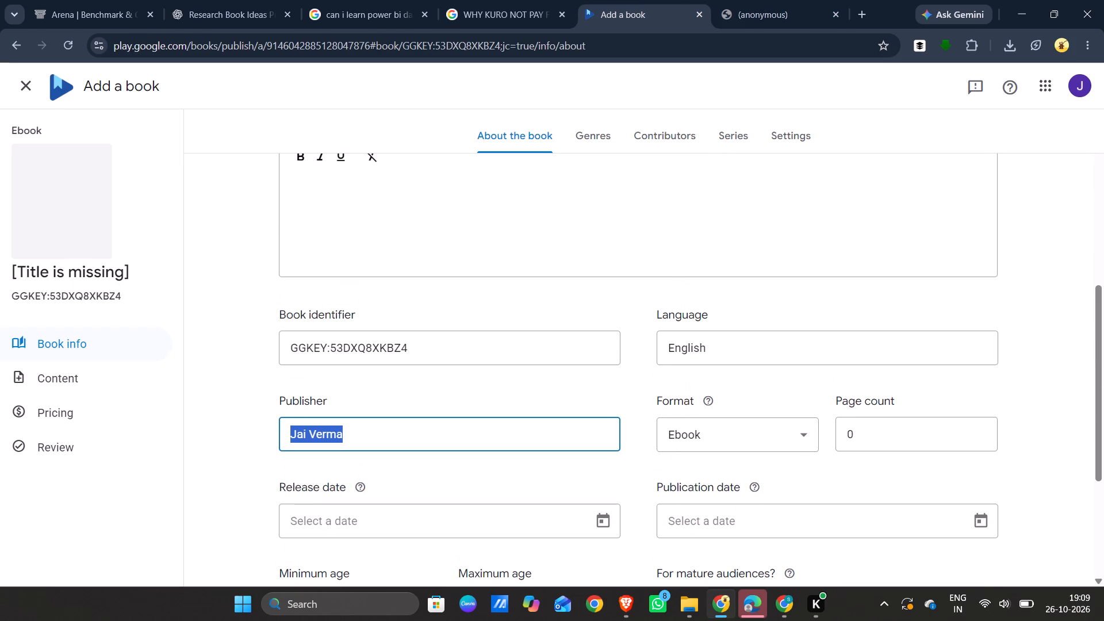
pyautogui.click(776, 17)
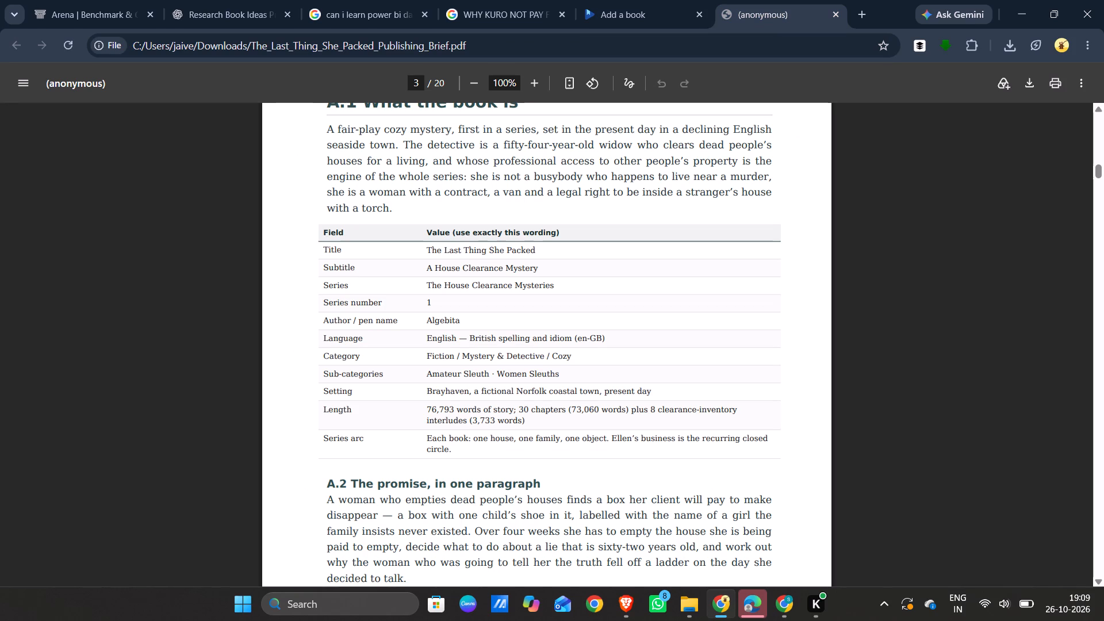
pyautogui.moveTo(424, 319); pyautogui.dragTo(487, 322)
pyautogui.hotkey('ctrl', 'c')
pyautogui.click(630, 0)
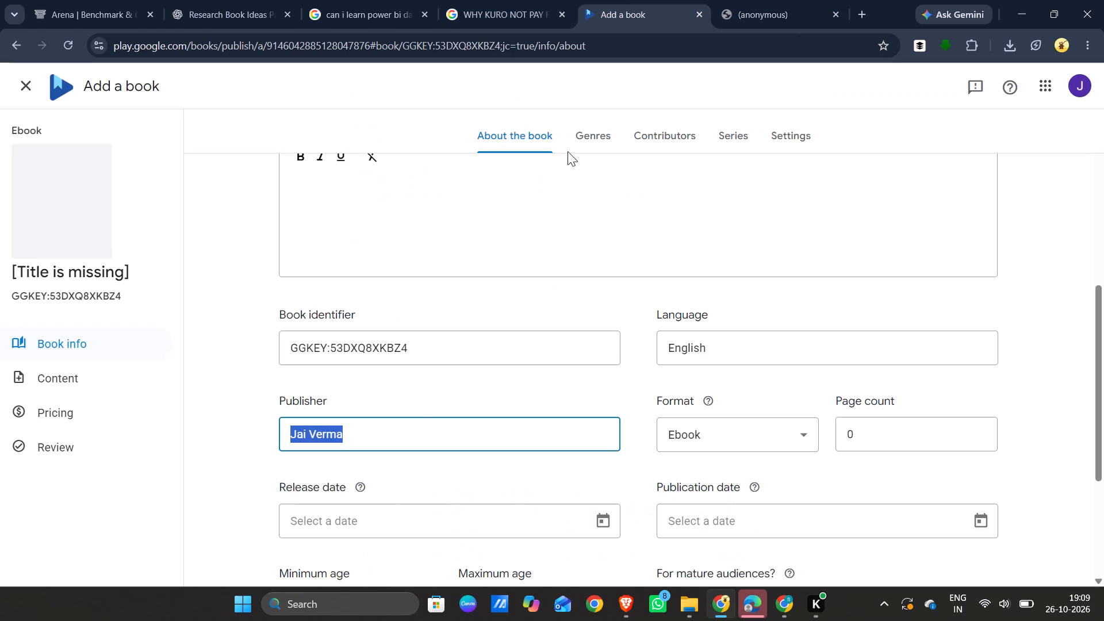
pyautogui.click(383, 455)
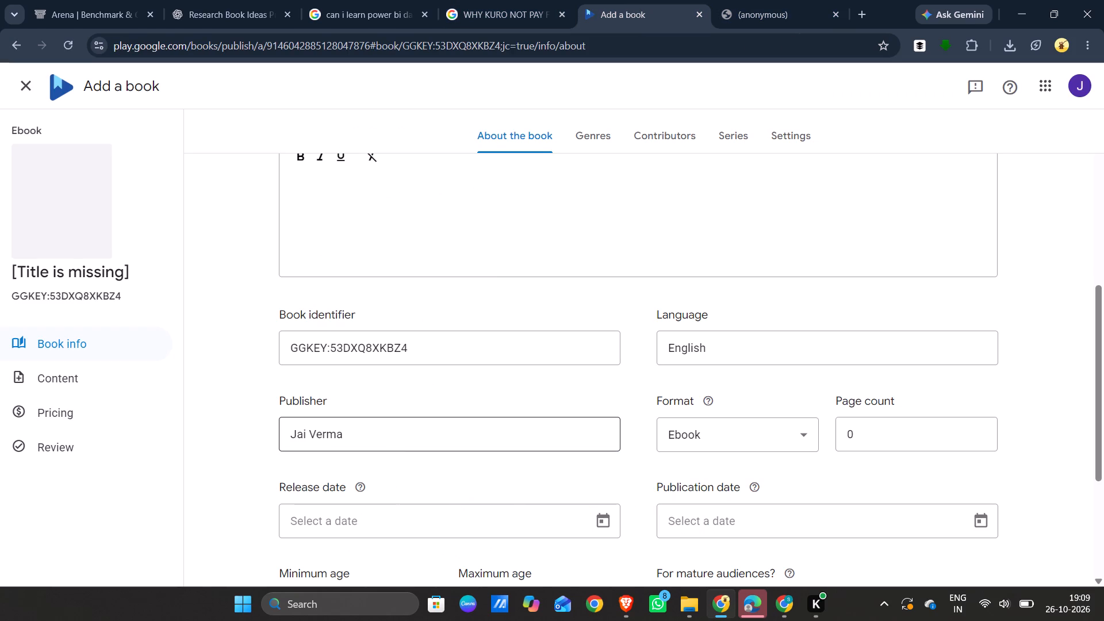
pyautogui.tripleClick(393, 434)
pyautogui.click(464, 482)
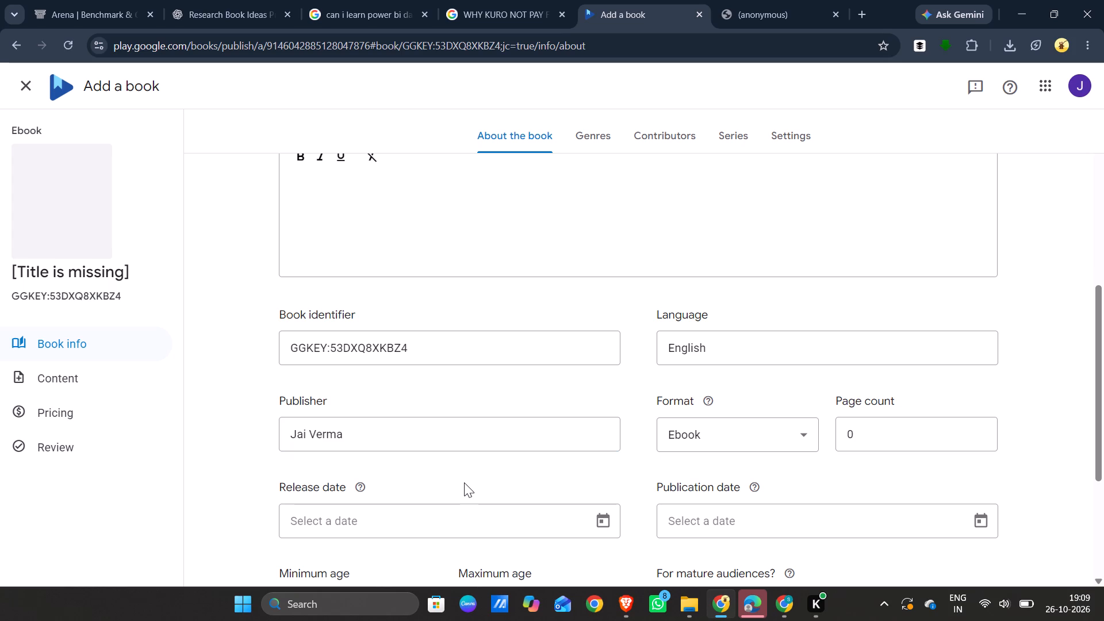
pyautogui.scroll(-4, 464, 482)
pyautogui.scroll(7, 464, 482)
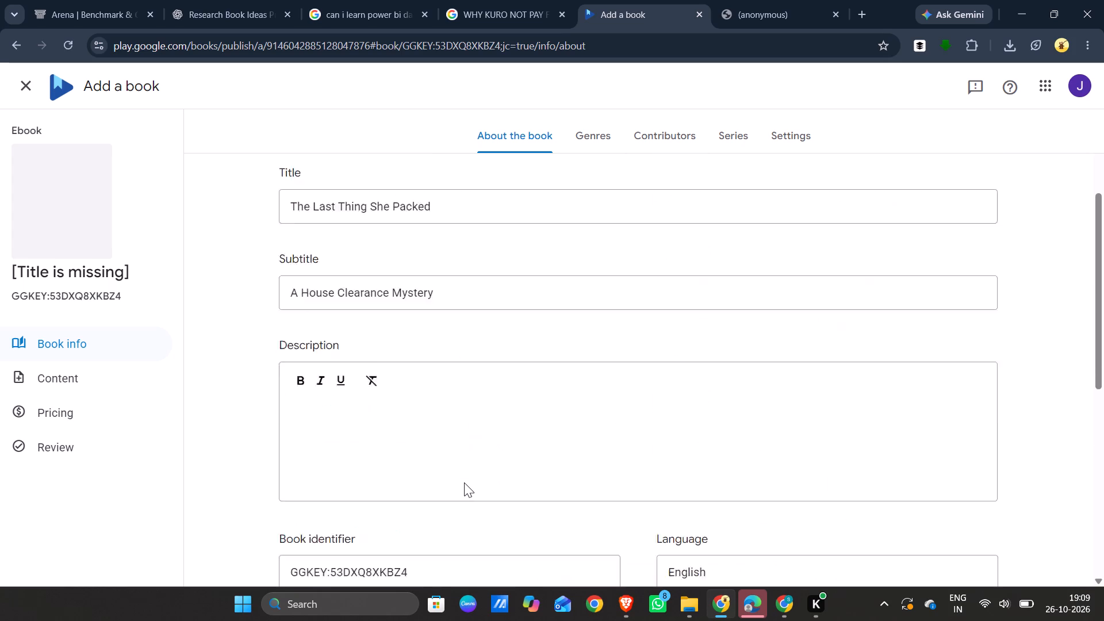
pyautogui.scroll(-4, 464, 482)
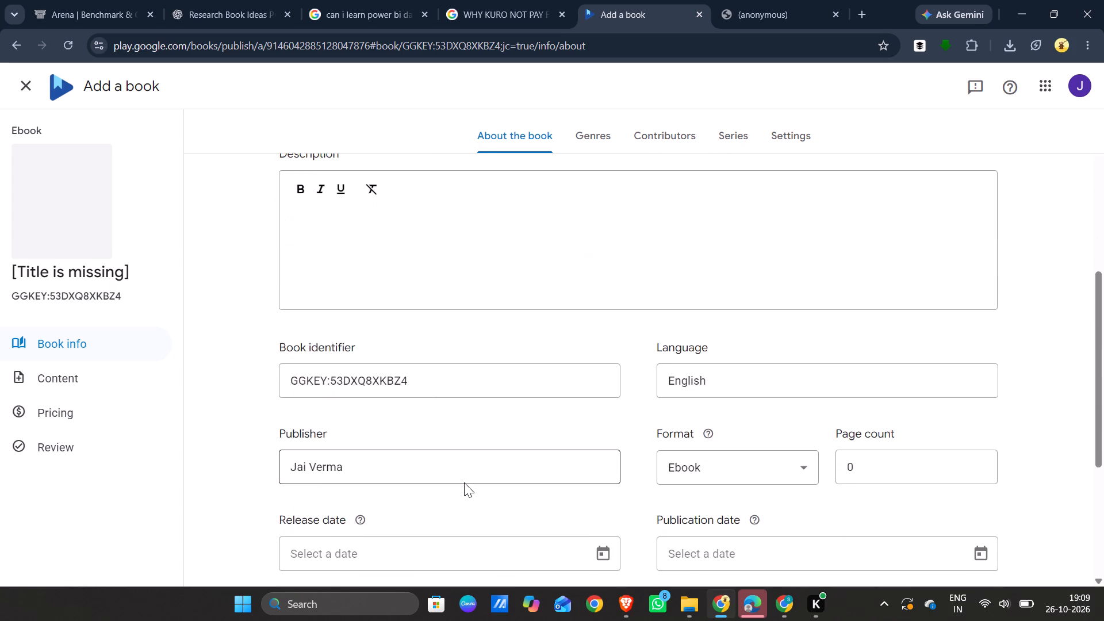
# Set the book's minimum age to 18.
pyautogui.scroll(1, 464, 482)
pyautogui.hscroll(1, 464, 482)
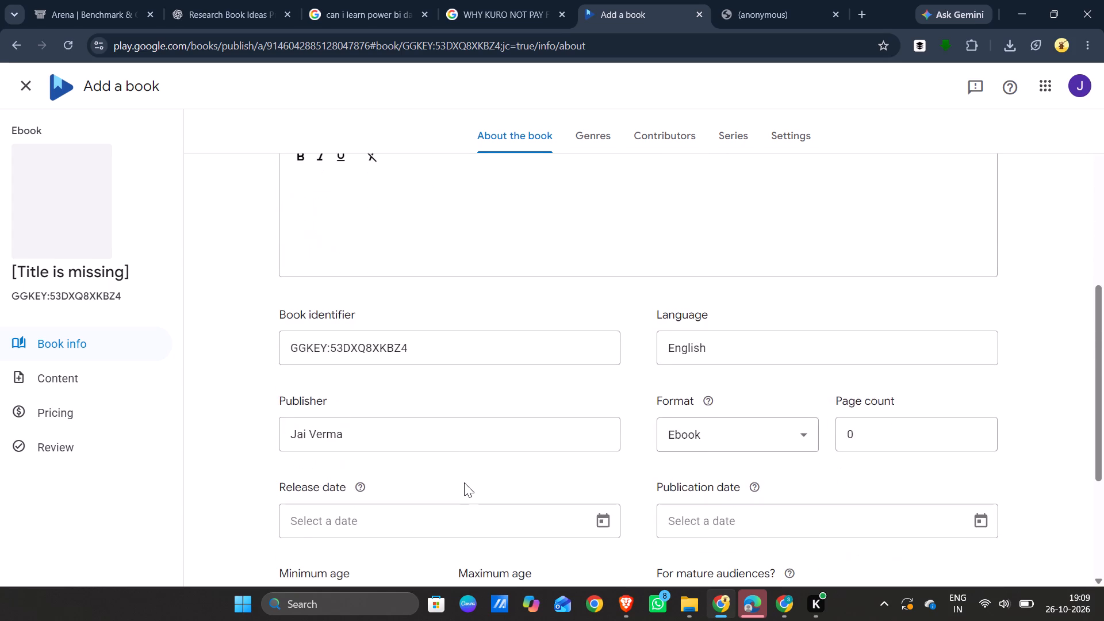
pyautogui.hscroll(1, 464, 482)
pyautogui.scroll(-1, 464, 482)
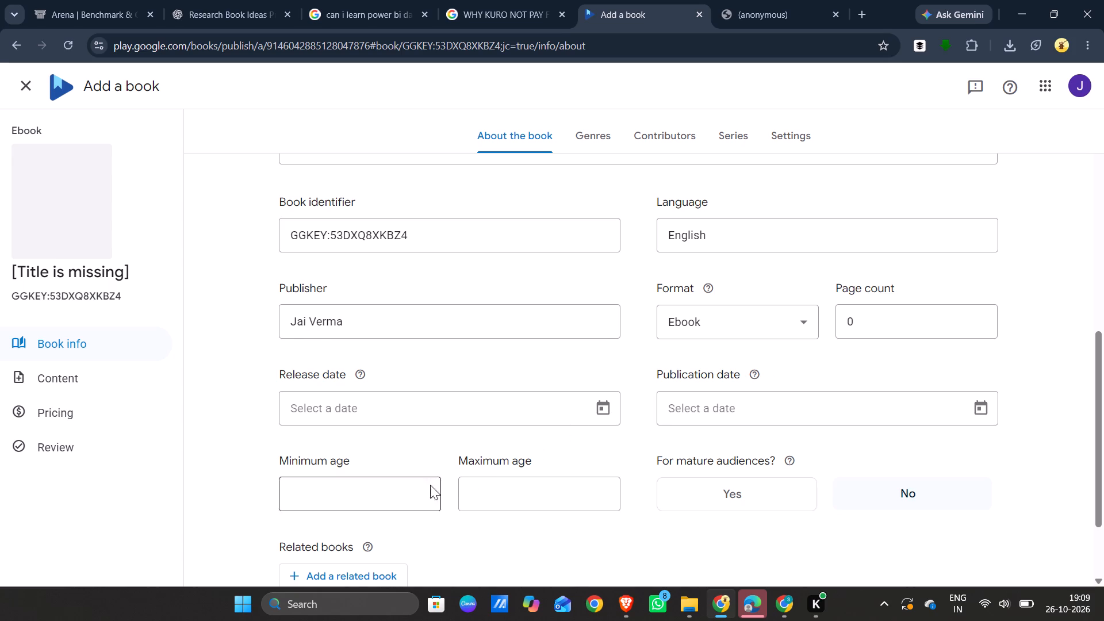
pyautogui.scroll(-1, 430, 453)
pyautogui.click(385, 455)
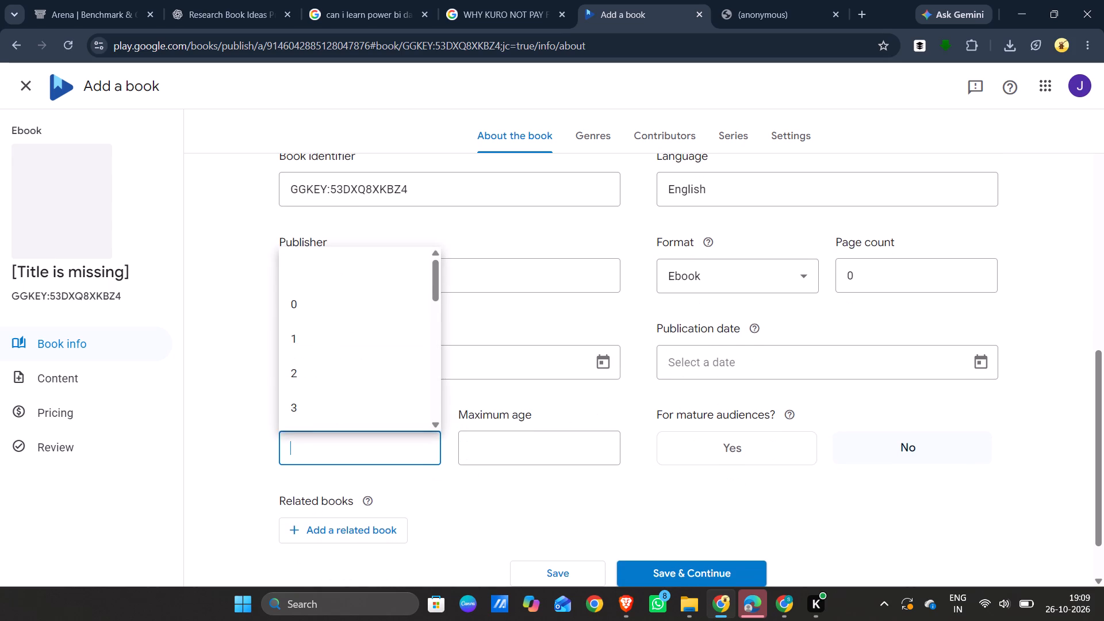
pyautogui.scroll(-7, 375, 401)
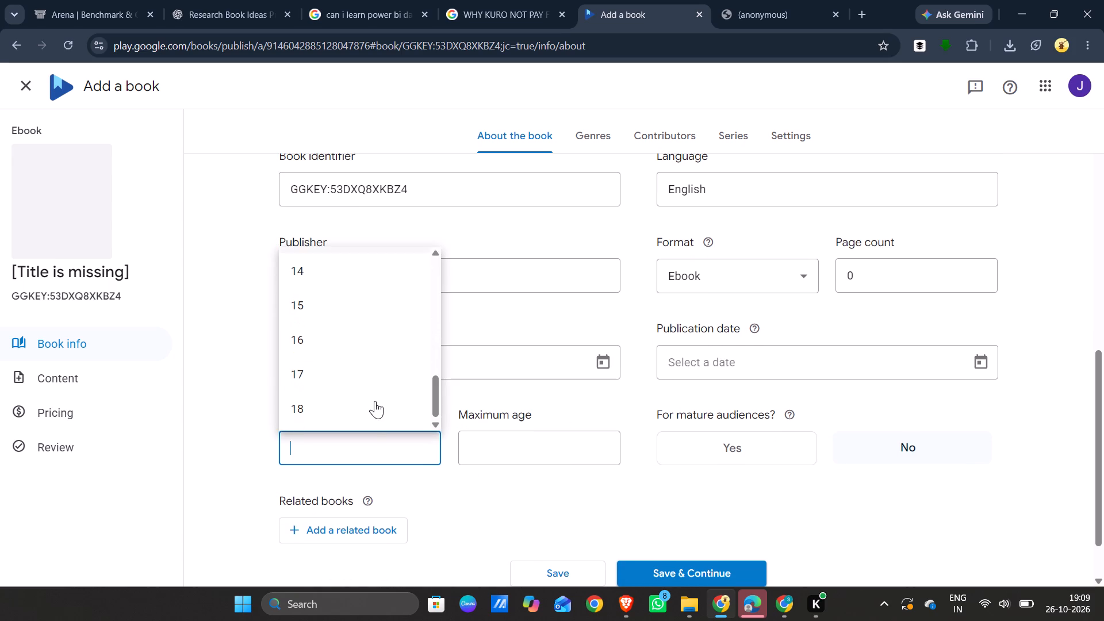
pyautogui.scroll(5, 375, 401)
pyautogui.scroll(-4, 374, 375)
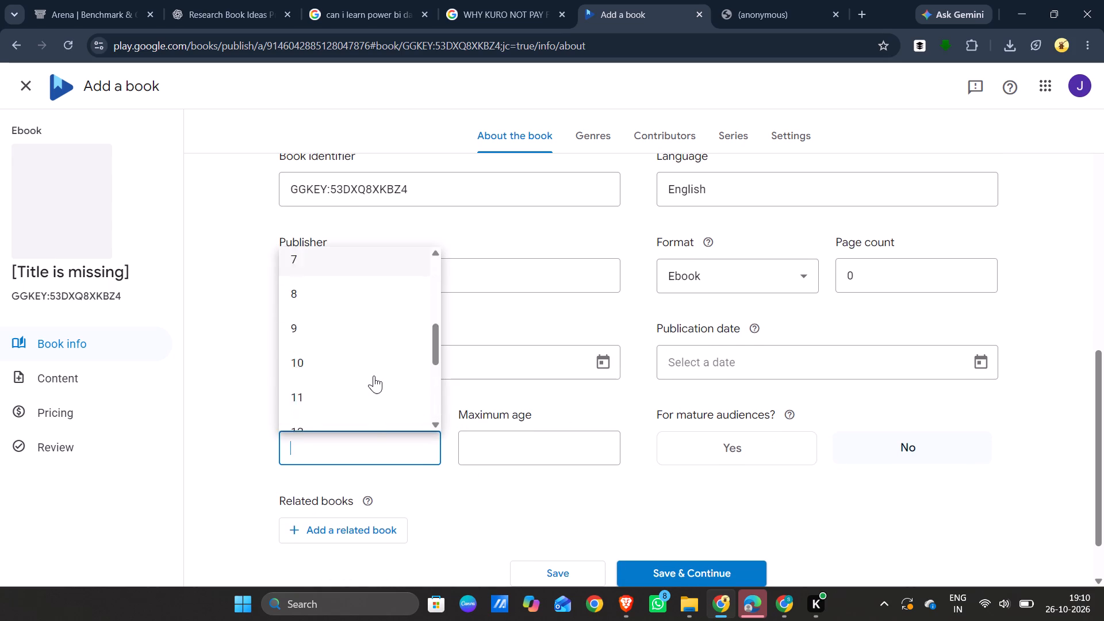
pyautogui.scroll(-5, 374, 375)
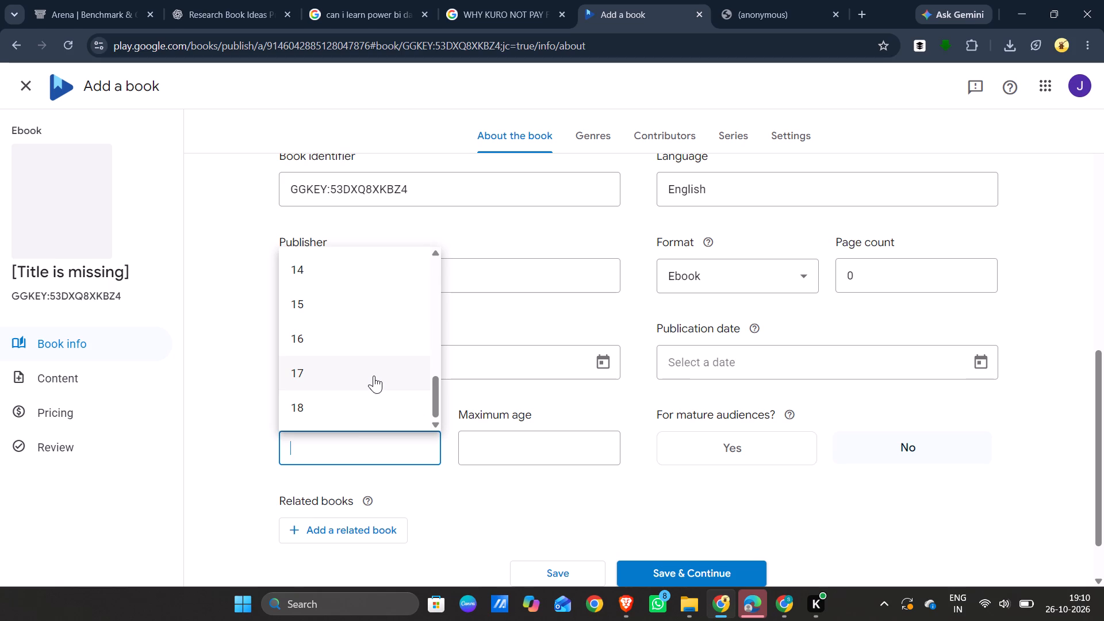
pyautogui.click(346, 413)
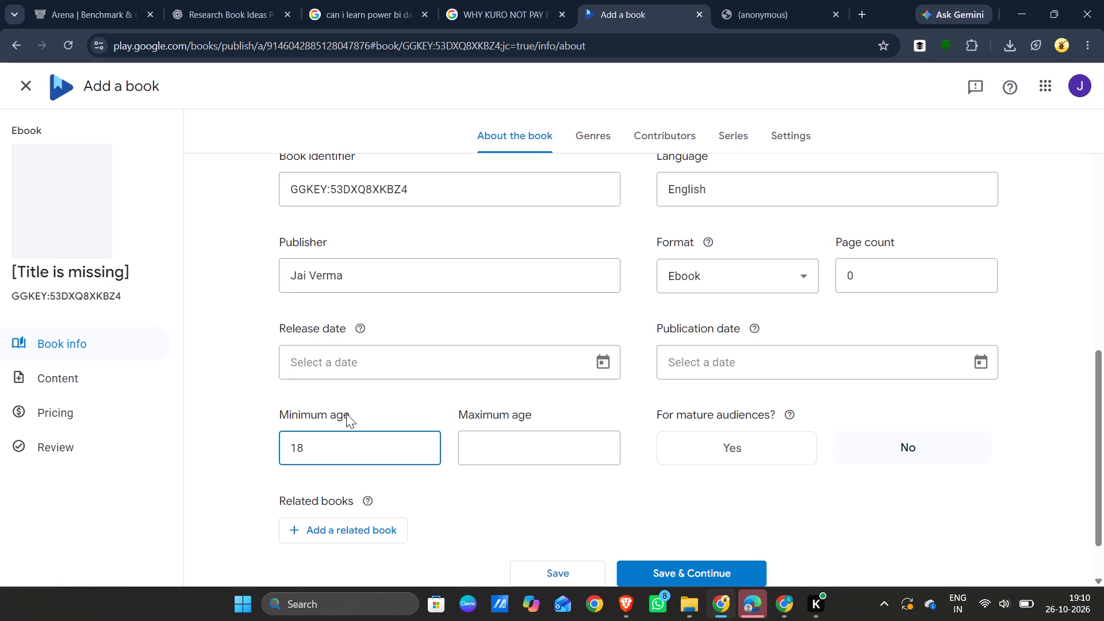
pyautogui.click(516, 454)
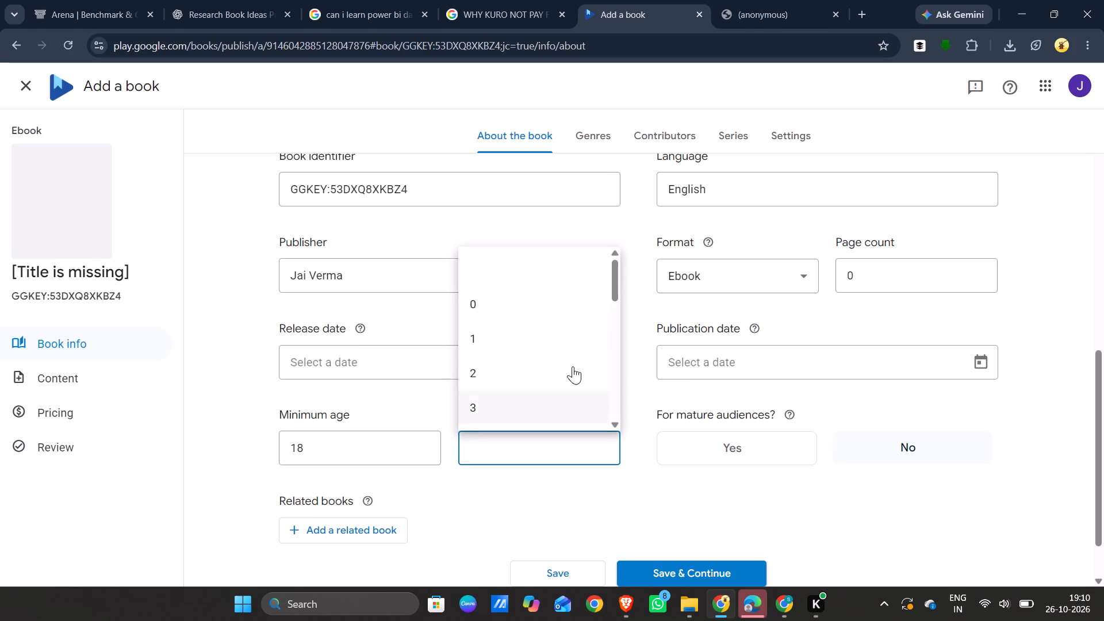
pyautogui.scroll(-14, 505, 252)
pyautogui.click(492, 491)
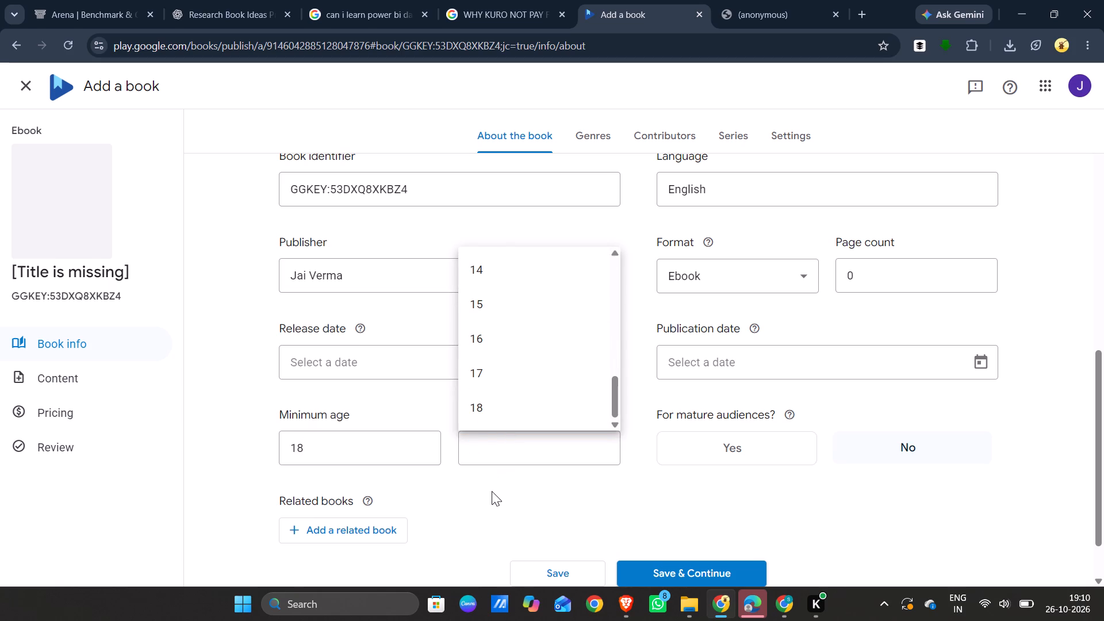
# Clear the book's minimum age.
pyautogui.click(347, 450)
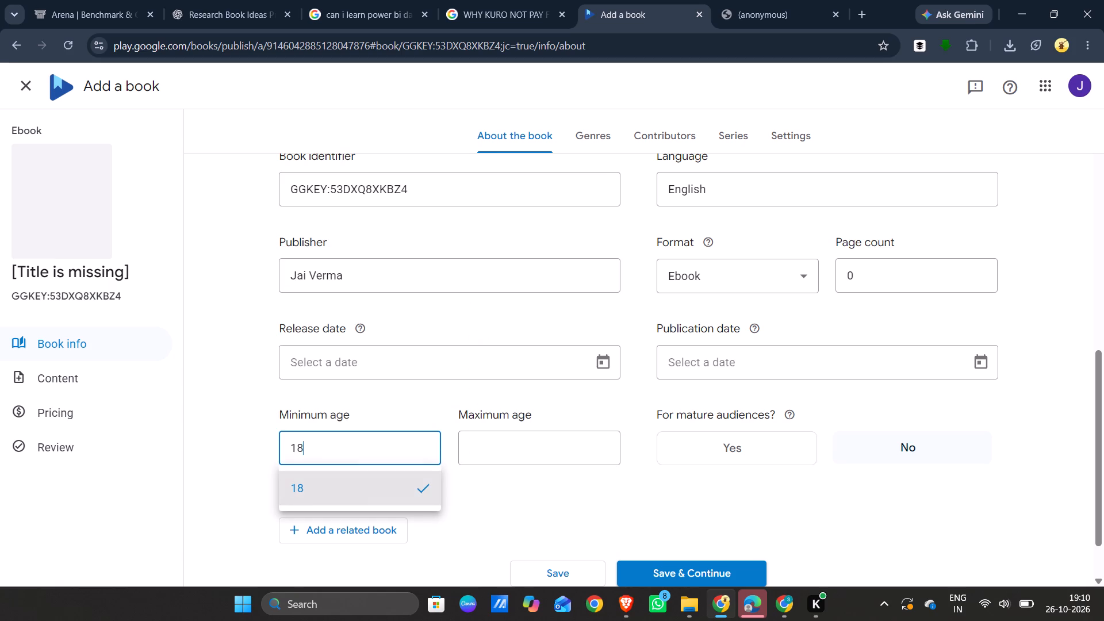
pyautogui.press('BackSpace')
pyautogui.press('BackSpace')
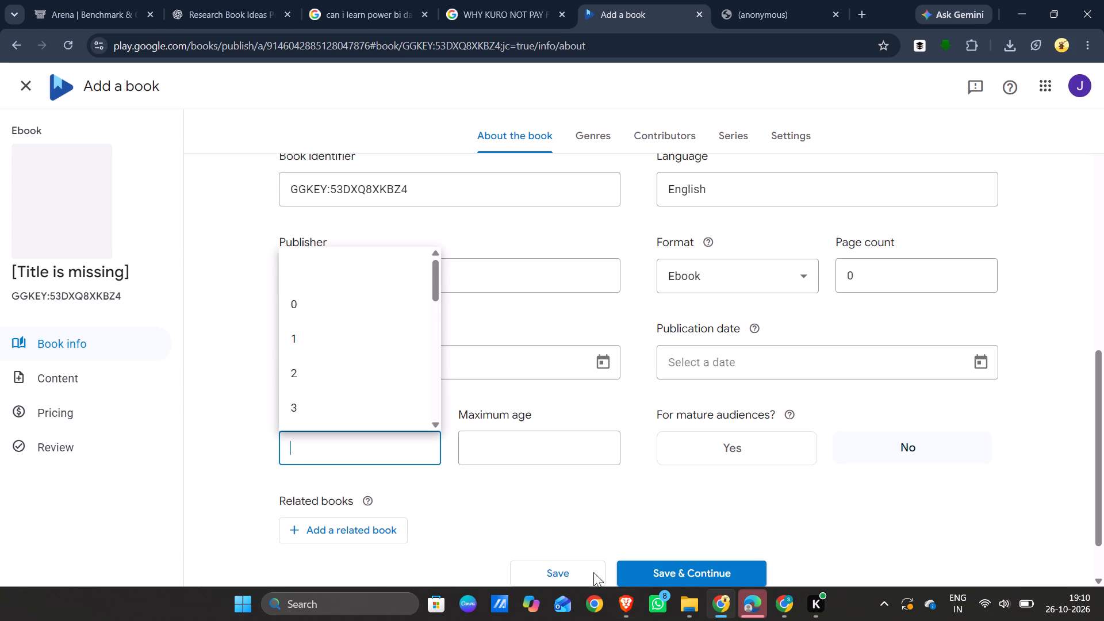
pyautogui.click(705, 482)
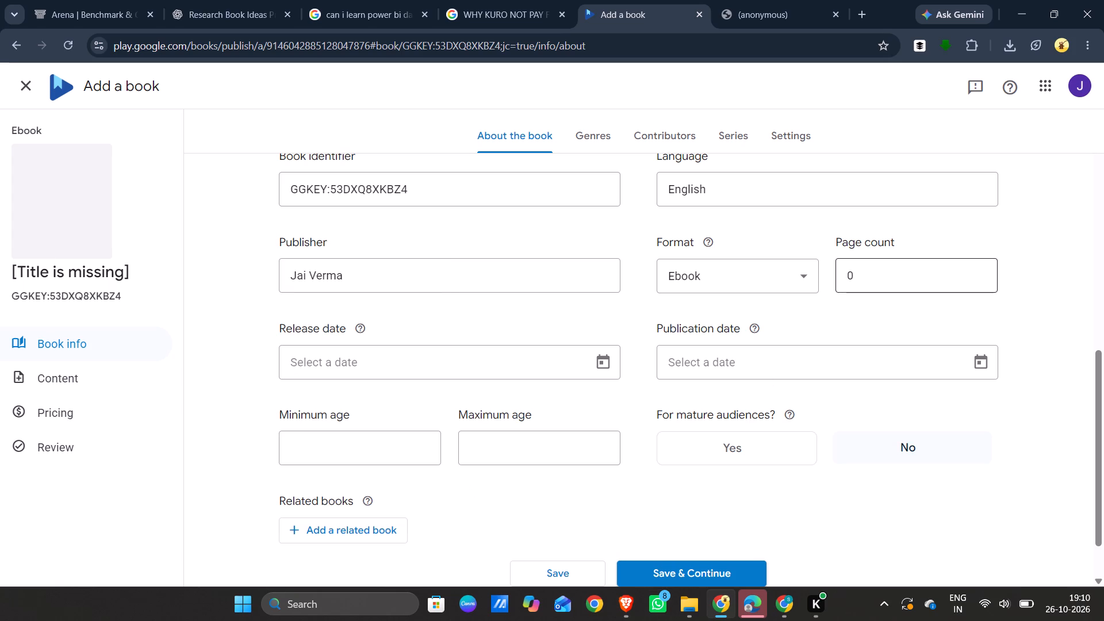
# Copy the full retail description for Kobo and Google Play from section C.1 of the publishing brief PDF.
pyautogui.scroll(2, 867, 314)
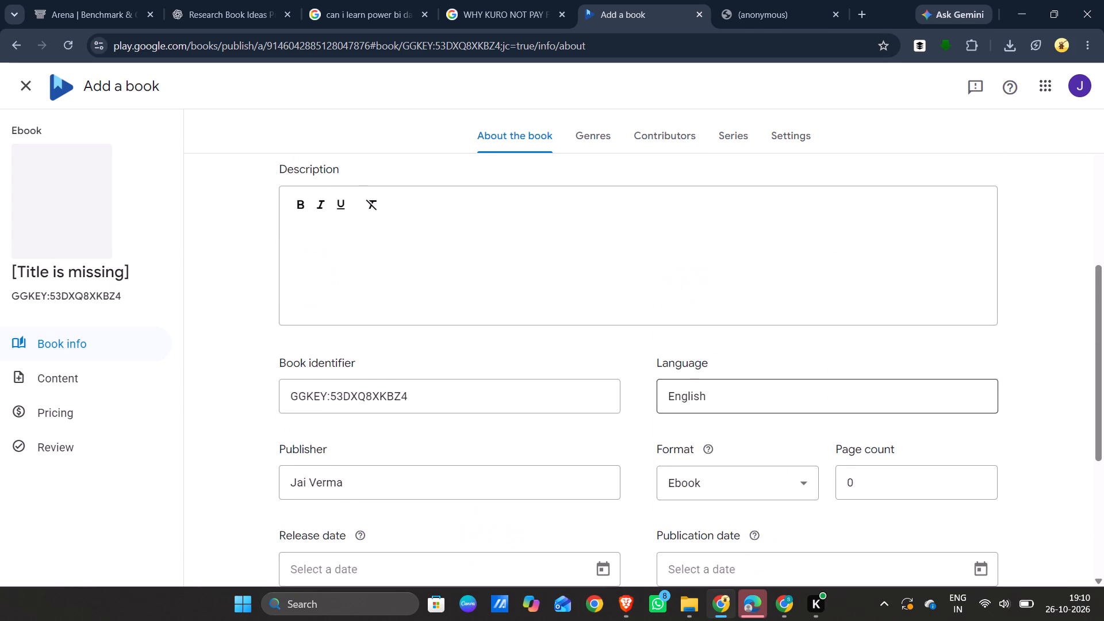
pyautogui.click(808, 0)
pyautogui.scroll(-2, 504, 246)
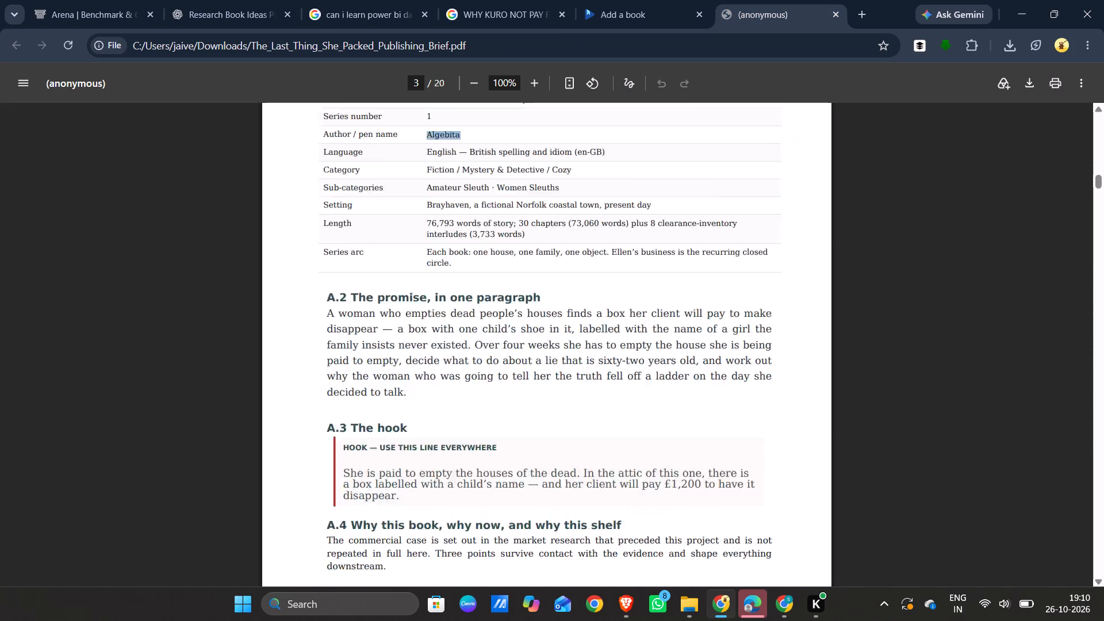
pyautogui.scroll(-14, 504, 246)
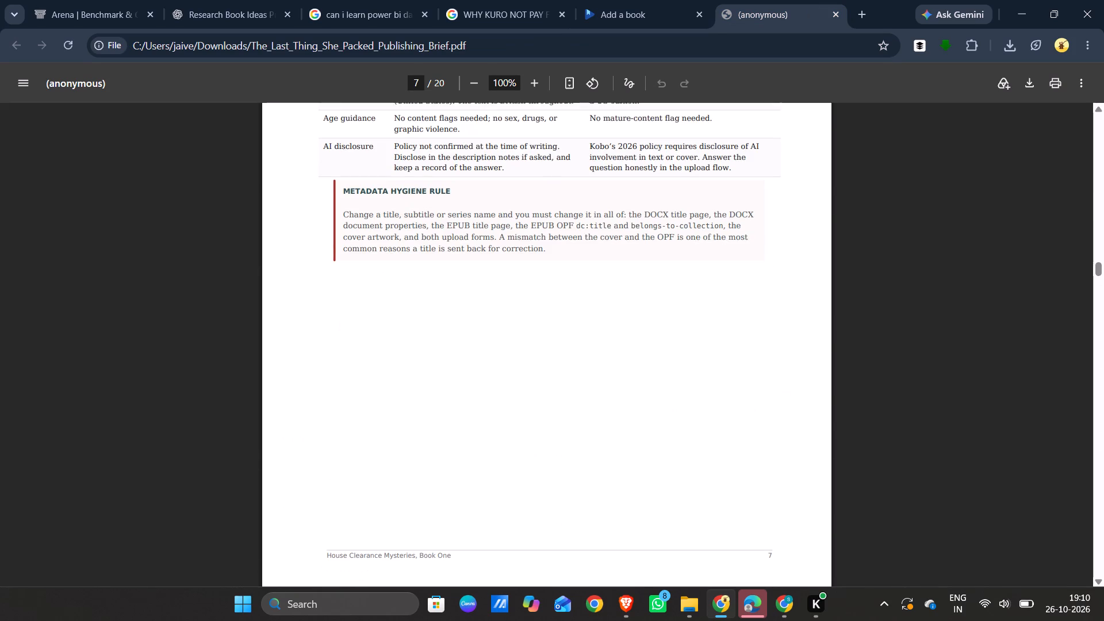
pyautogui.scroll(-5, 504, 246)
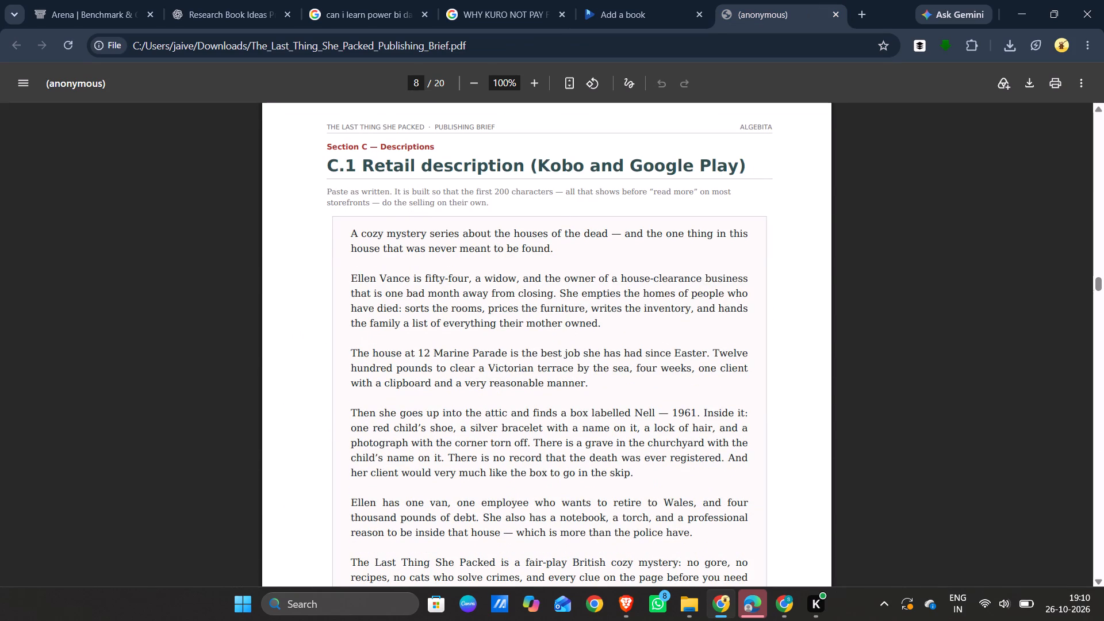
pyautogui.moveTo(340, 227); pyautogui.dragTo(512, 333)
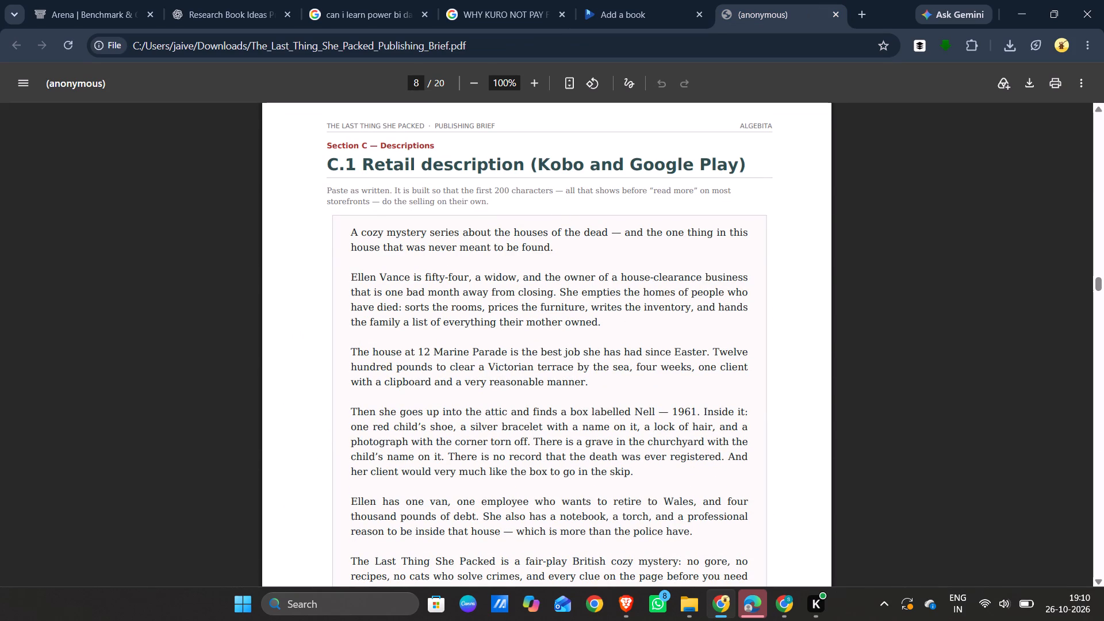
pyautogui.moveTo(512, 333); pyautogui.dragTo(352, 235)
pyautogui.moveTo(352, 235); pyautogui.dragTo(448, 297)
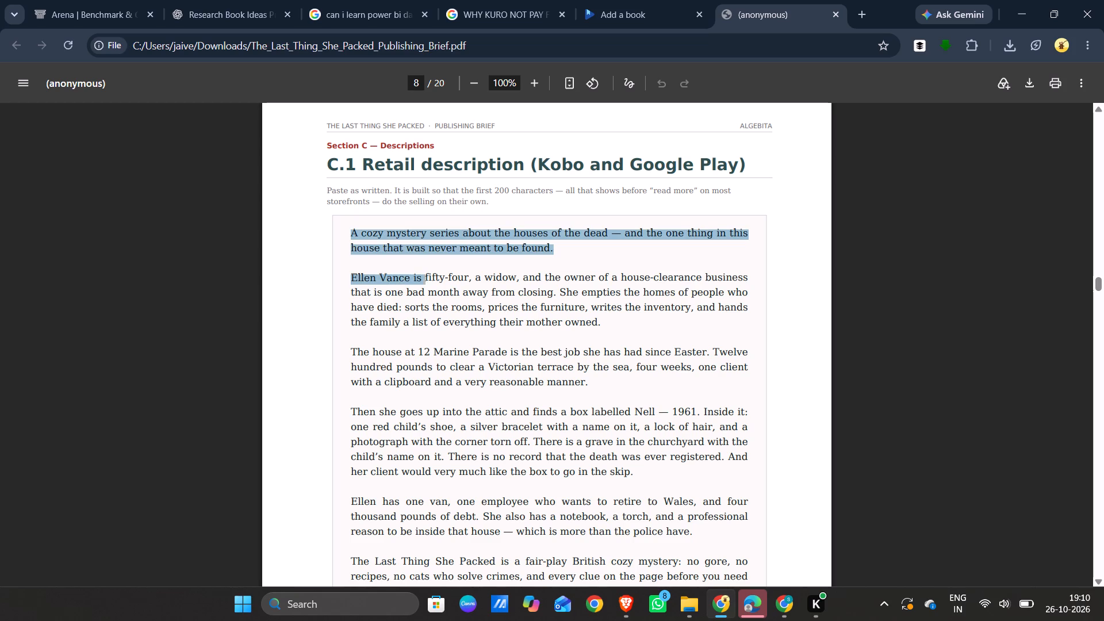
pyautogui.moveTo(448, 297); pyautogui.dragTo(547, 620)
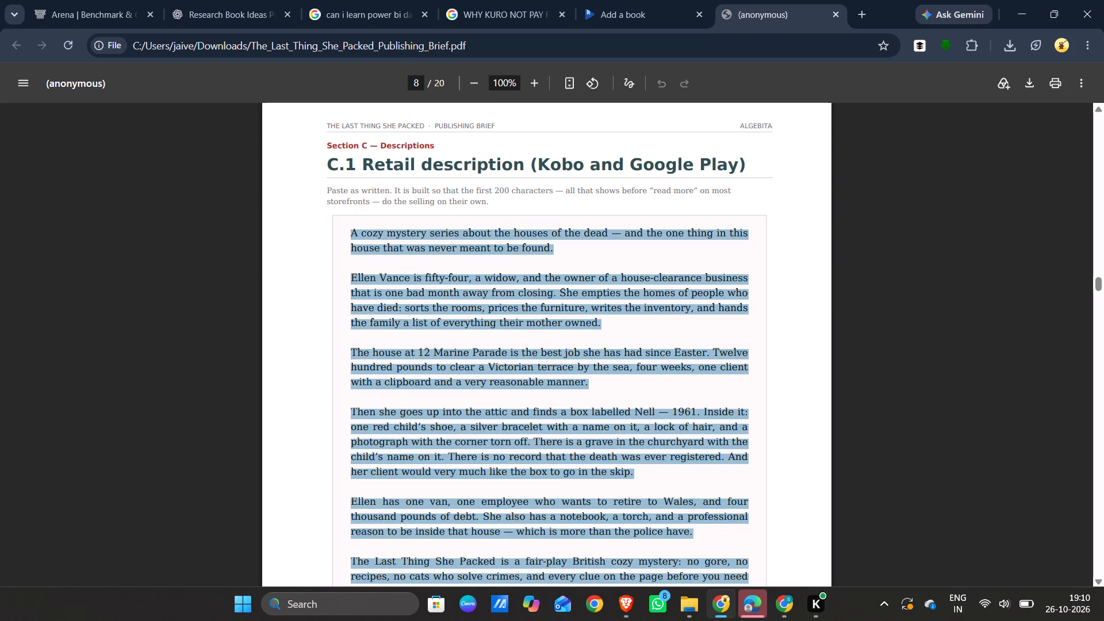
pyautogui.moveTo(547, 620); pyautogui.dragTo(631, 580)
pyautogui.press('Down')
pyautogui.press('Down')
pyautogui.press('Down')
pyautogui.press('Down')
pyautogui.press('Down')
pyautogui.press('Down')
pyautogui.press('Down')
pyautogui.press('Down')
pyautogui.press('Down')
pyautogui.press('Down')
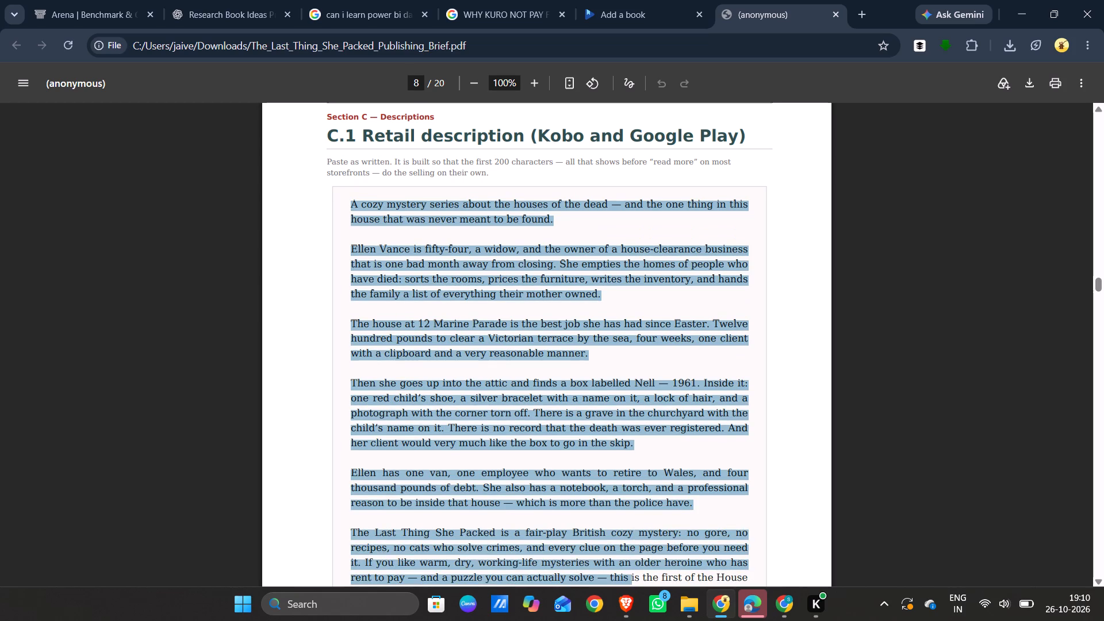
pyautogui.moveTo(631, 580); pyautogui.dragTo(677, 338)
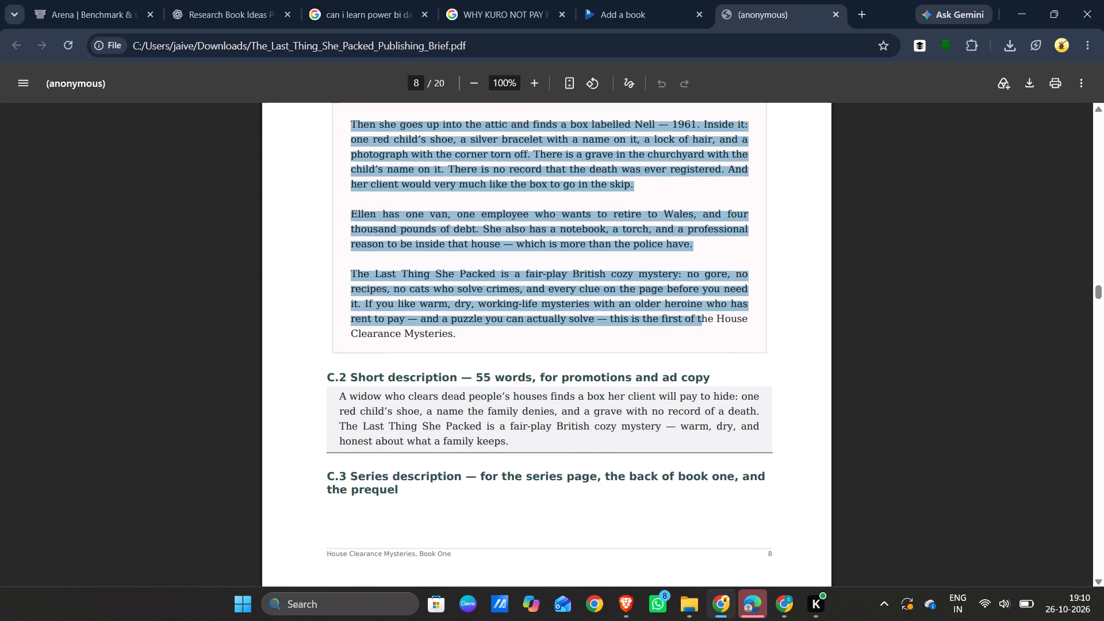
pyautogui.moveTo(677, 338); pyautogui.dragTo(461, 346)
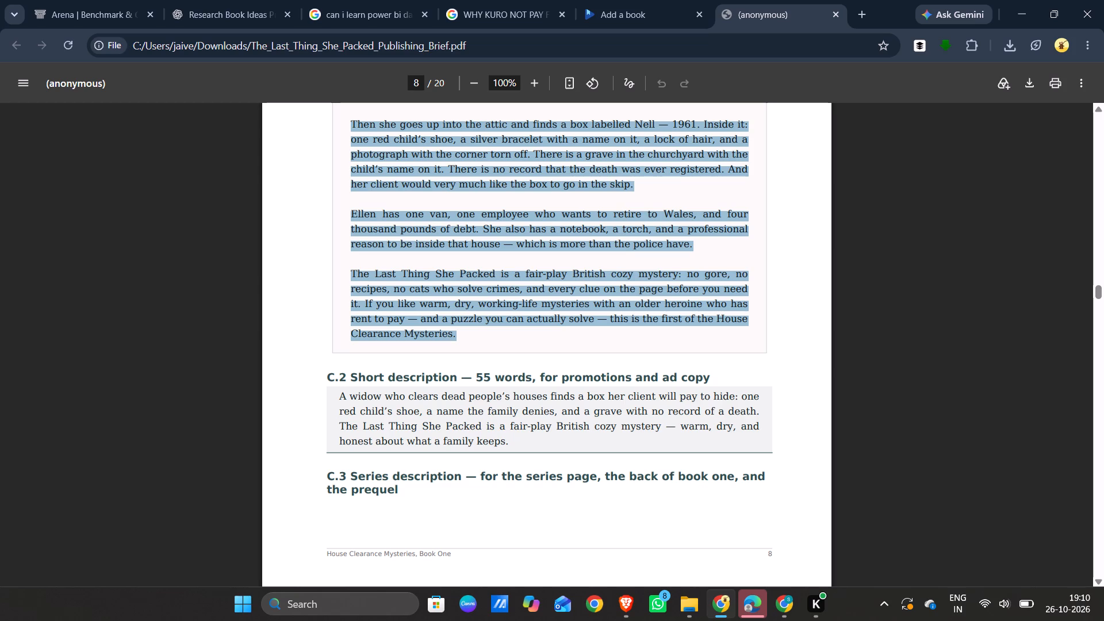
pyautogui.hotkey('ctrl', 'c')
# Paste the copied retail description into the new book's Description on the Add a book page.
pyautogui.click(605, 1)
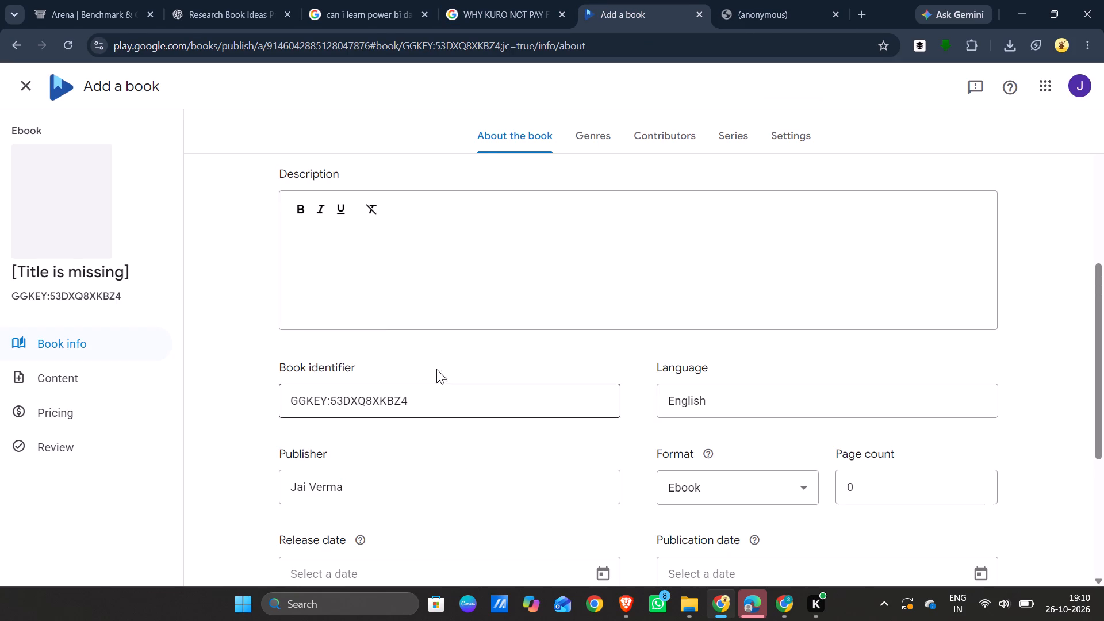
pyautogui.click(339, 226)
pyautogui.hotkey('ctrl', 'v')
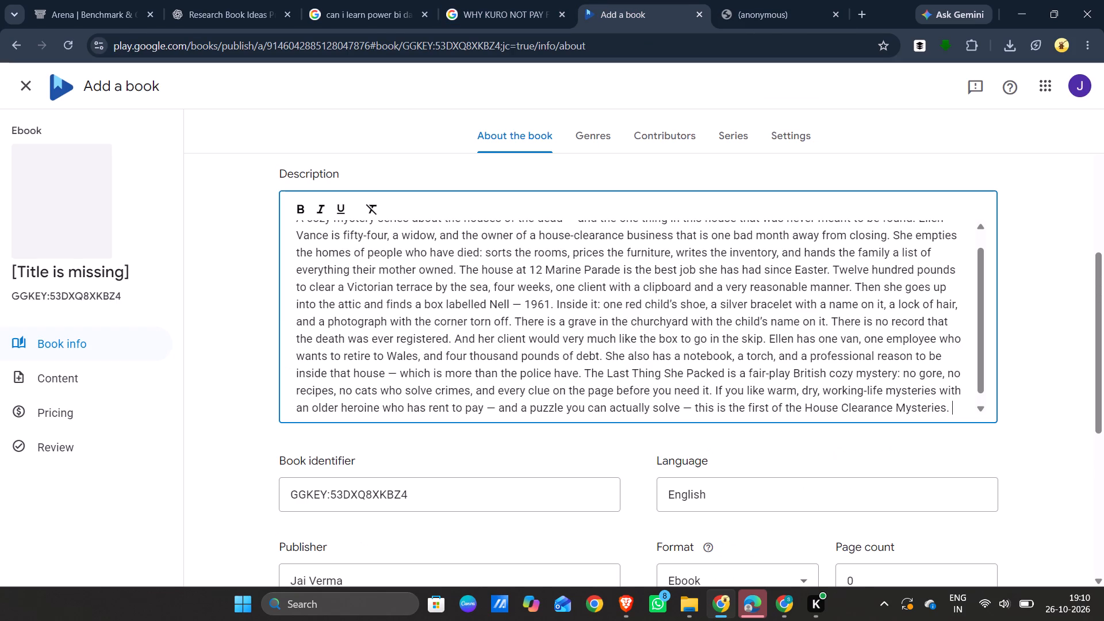
pyautogui.scroll(4, 496, 306)
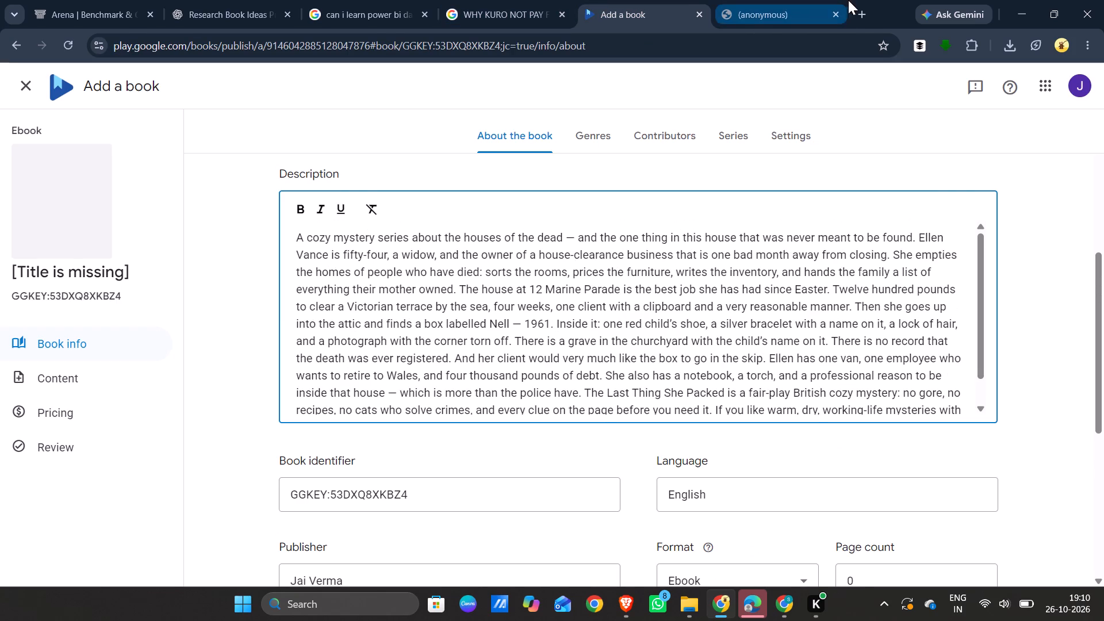
# In a new tab, search Google for "MAKE THESE INTO FROMATTED DESCRIPTION ," followed by the copied retail description.
pyautogui.click(864, 12)
pyautogui.write('MK')
pyautogui.press('BackSpace')
pyautogui.write('AKE THESE IT')
pyautogui.press('space')
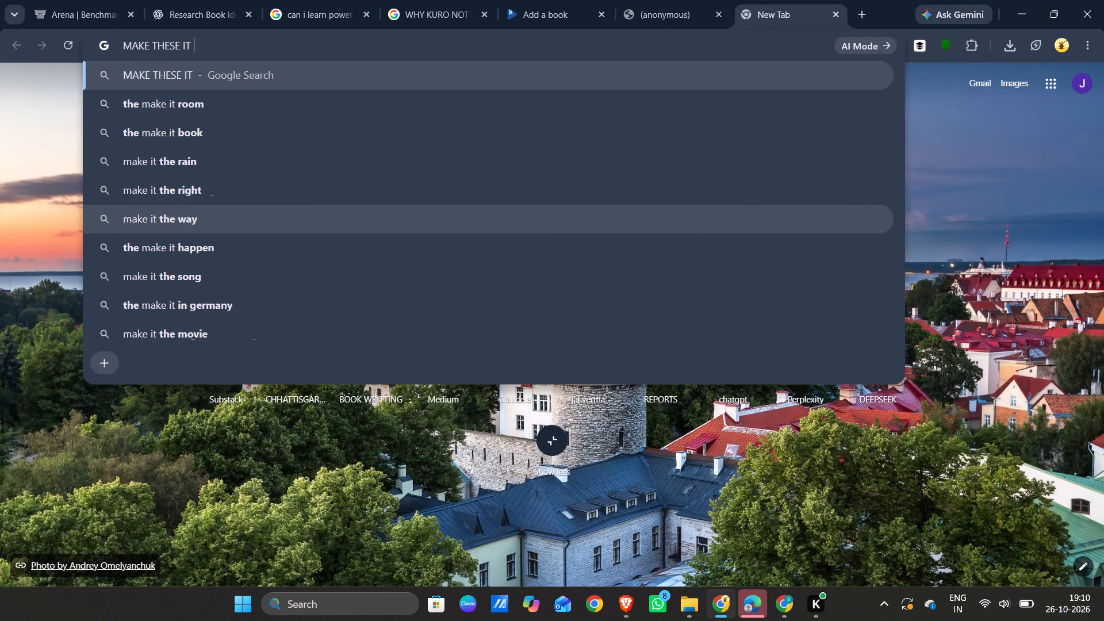
pyautogui.press('BackSpace')
pyautogui.press('BackSpace')
pyautogui.press('BackSpace')
pyautogui.write('INTO FROMATTED DE')
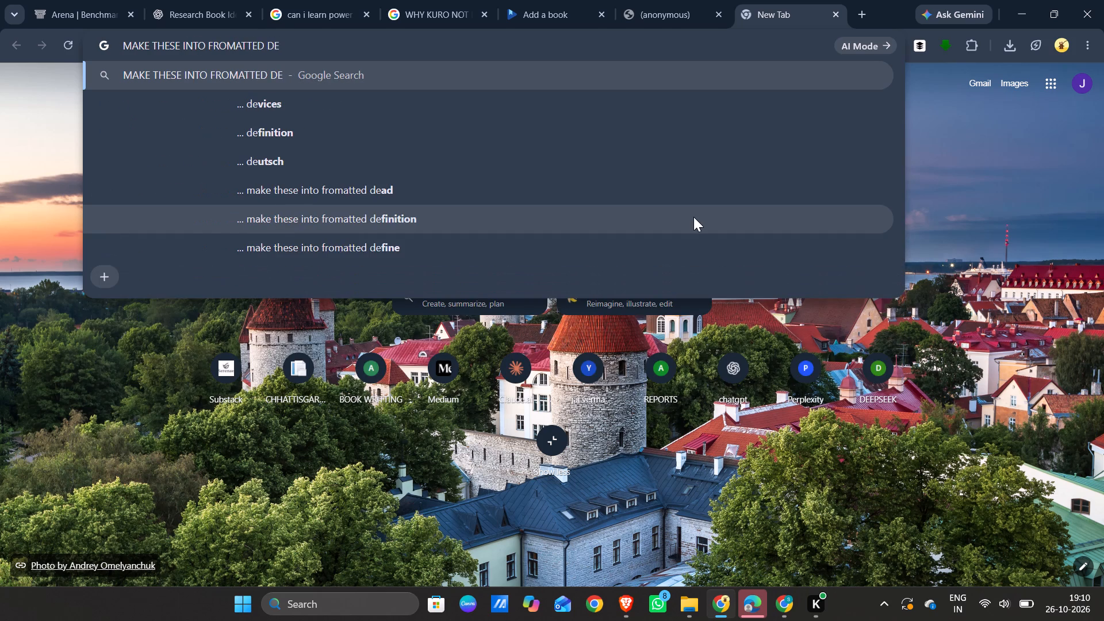
pyautogui.write('SCRIPTION ,')
pyautogui.press('space')
pyautogui.hotkey('ctrl', 'v')
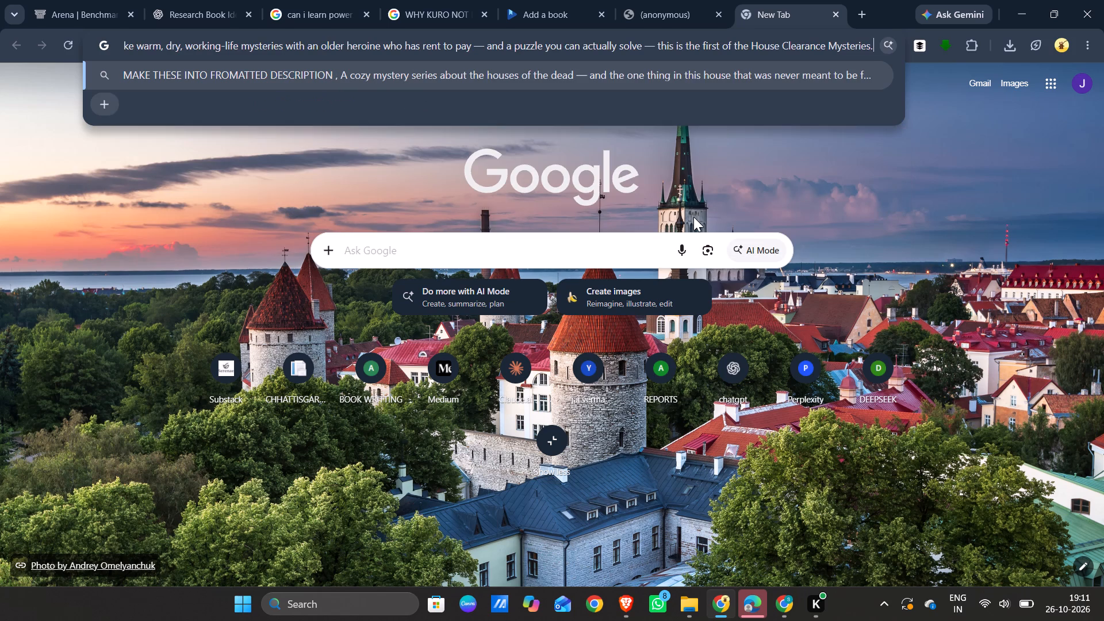
pyautogui.press('Return')
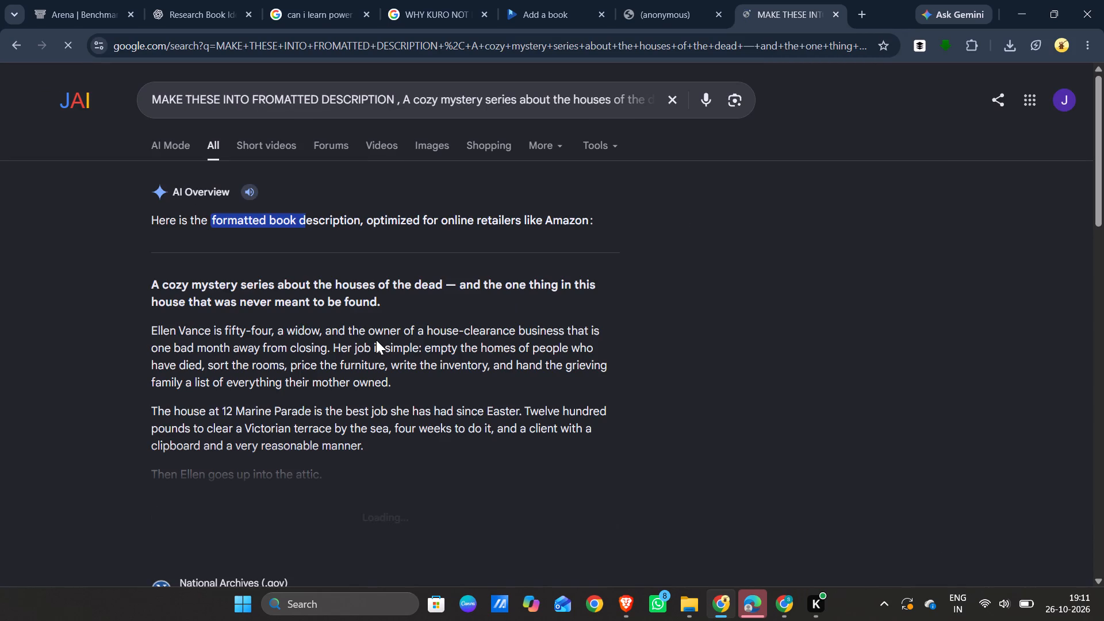
# Expand the AI Overview's formatted book description and compare it with the C.1 retail description in the publishing brief PDF.
pyautogui.click(204, 521)
pyautogui.scroll(-1, 204, 521)
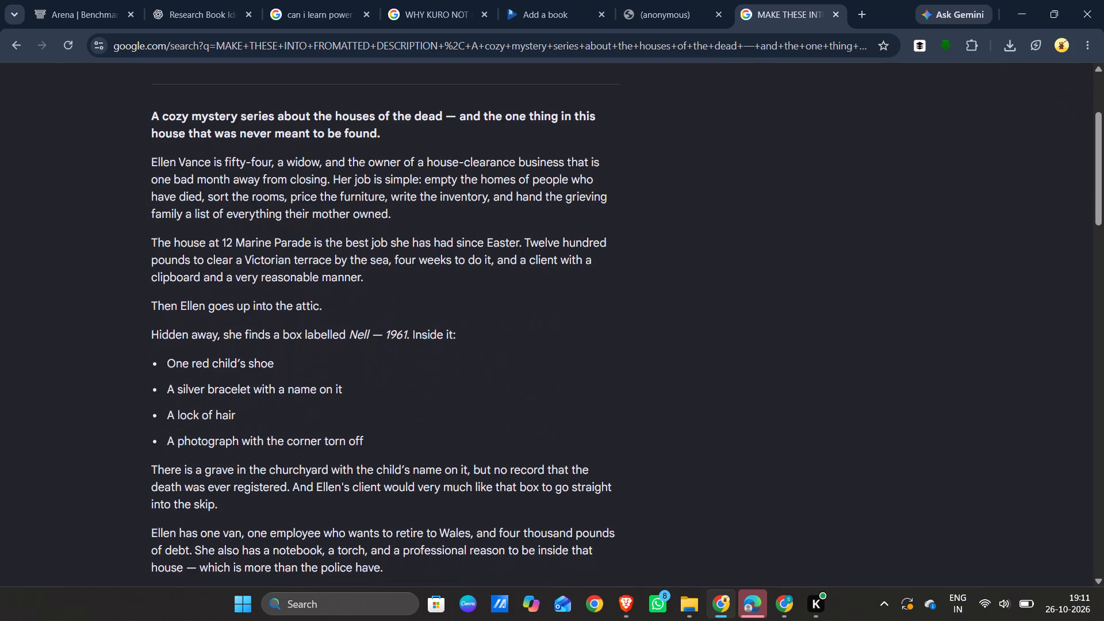
pyautogui.scroll(-1, 204, 521)
pyautogui.hscroll(1, 204, 521)
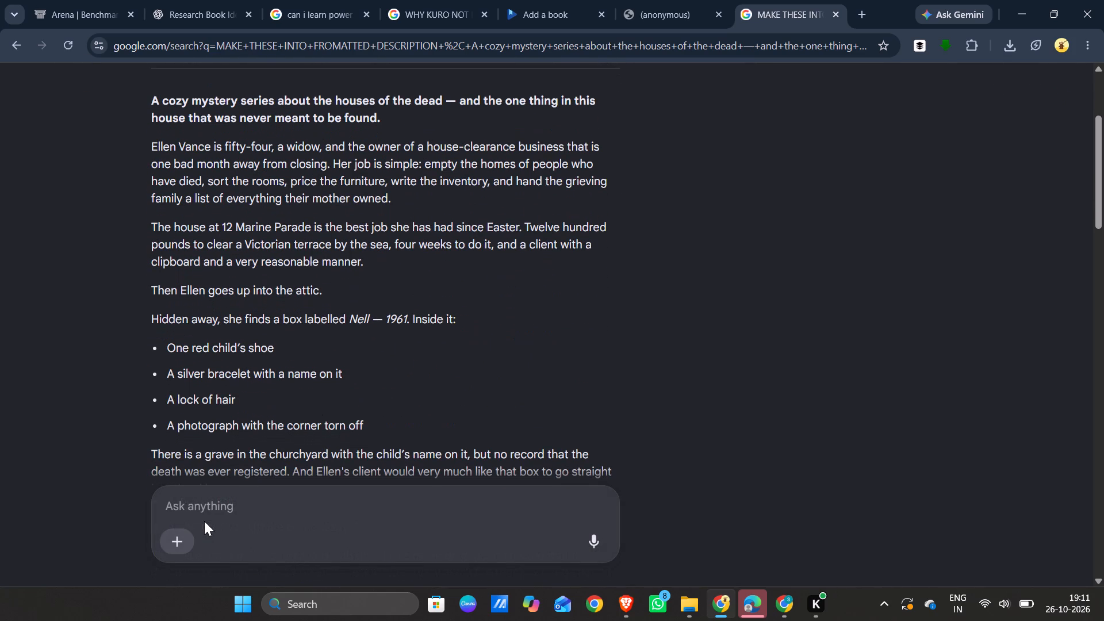
pyautogui.click(638, 0)
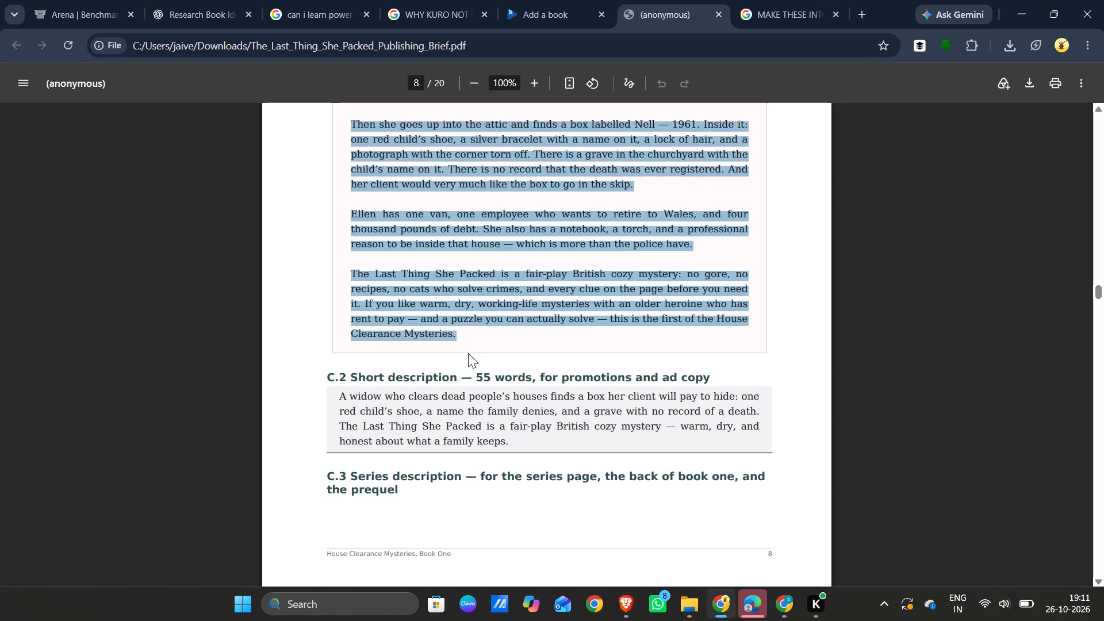
pyautogui.click(467, 355)
pyautogui.scroll(6, 467, 355)
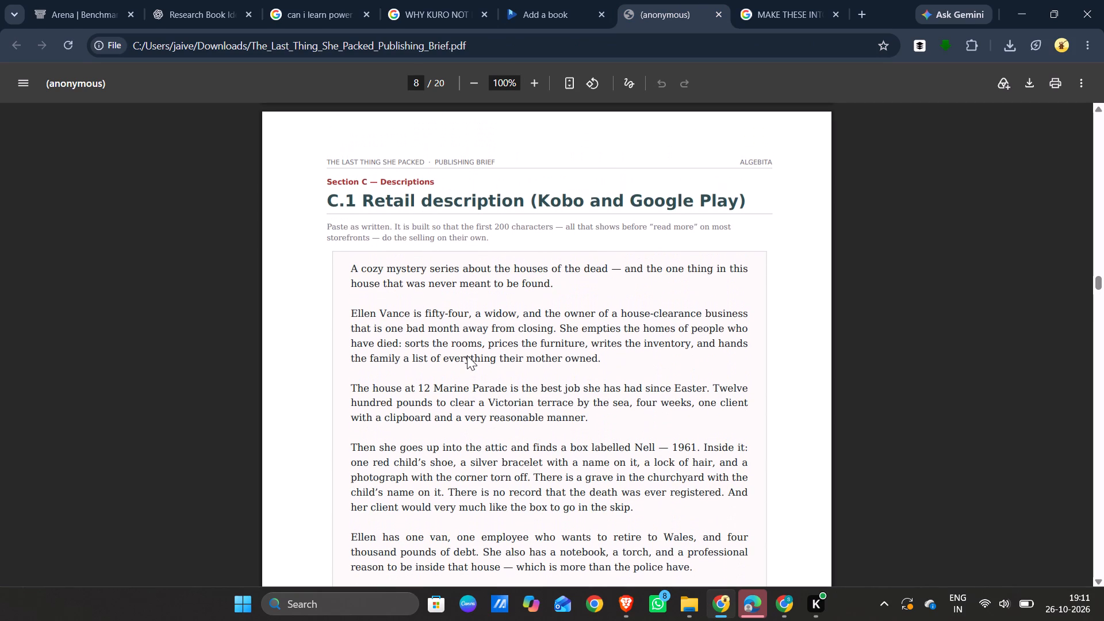
pyautogui.scroll(-1, 467, 355)
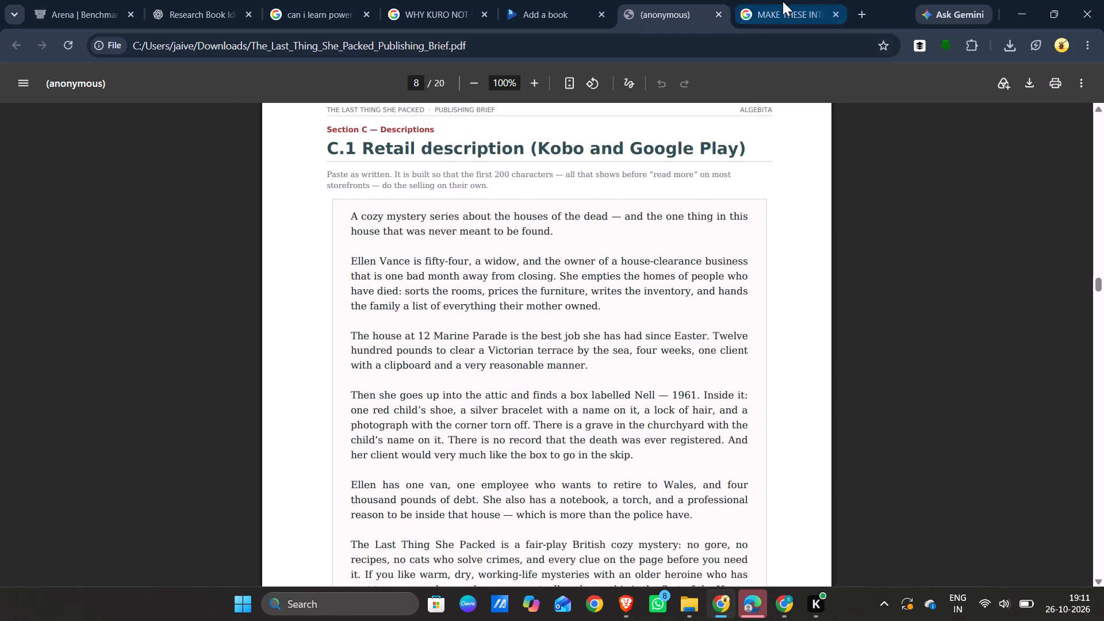
pyautogui.click(785, 0)
pyautogui.scroll(-3, 441, 262)
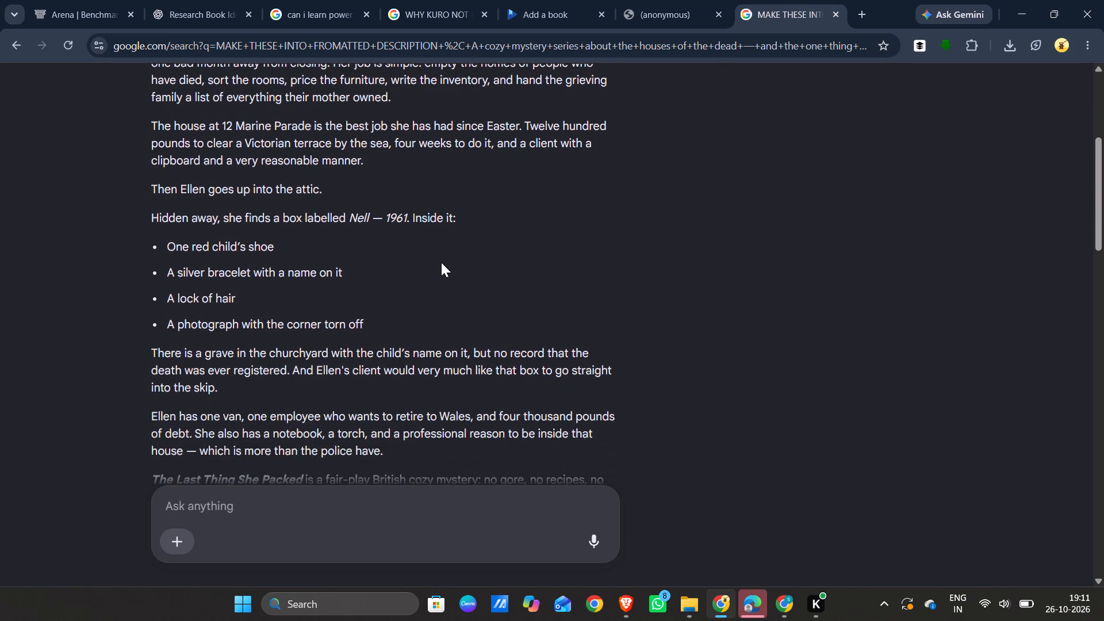
pyautogui.scroll(-3, 441, 262)
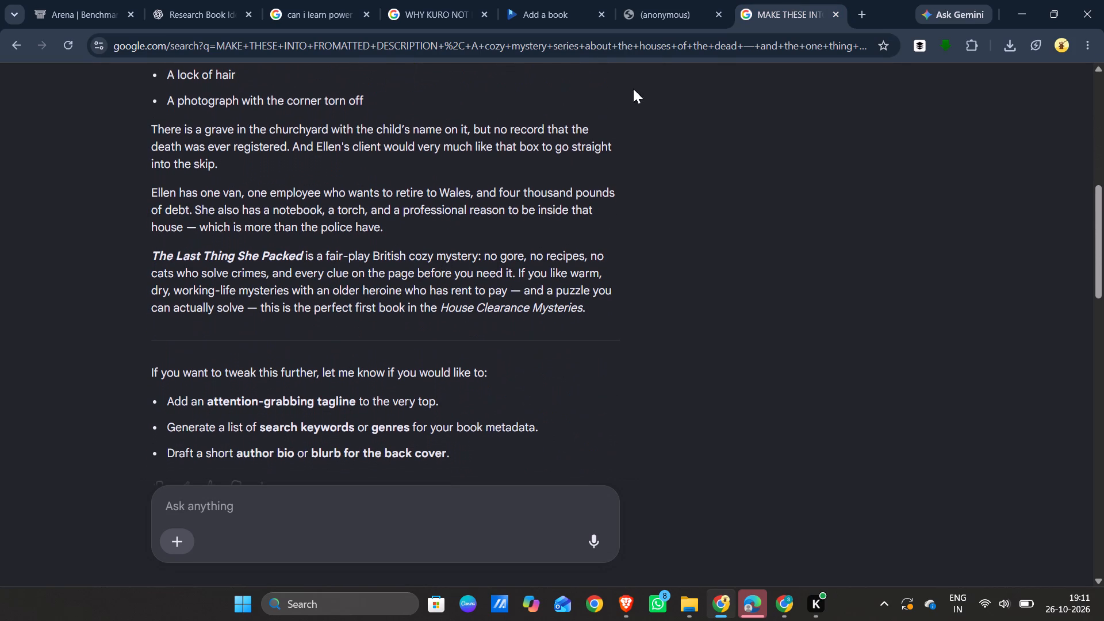
# Copy the AI Overview's formatted description from "A cozy mystery series" through "House Clearance Mysteries.".
pyautogui.scroll(4, 354, 218)
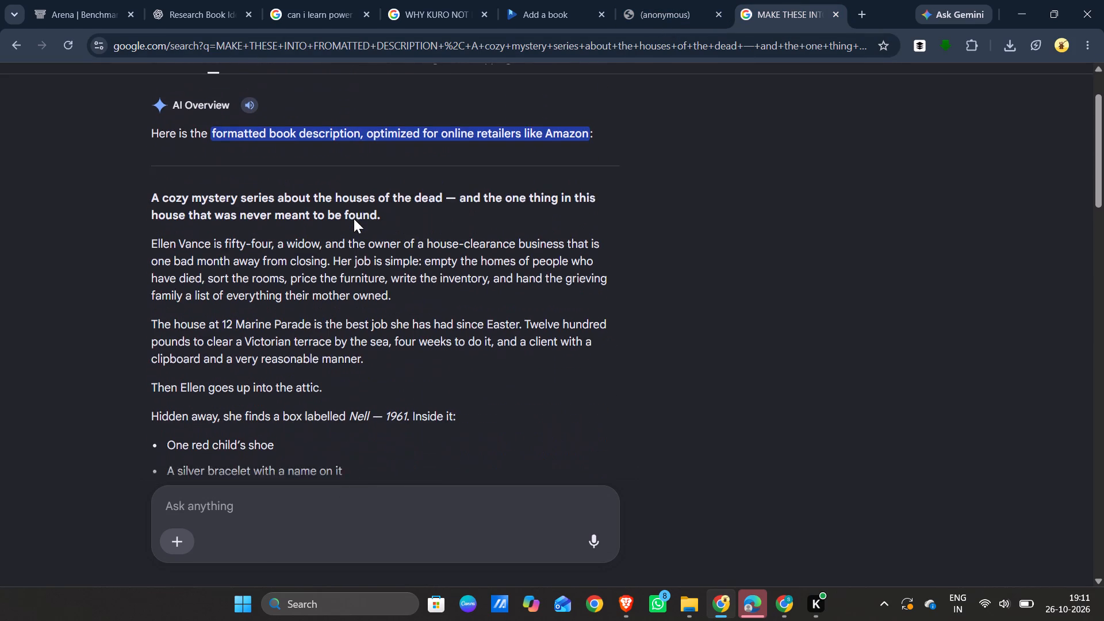
pyautogui.scroll(1, 354, 218)
pyautogui.moveTo(147, 219); pyautogui.dragTo(428, 429)
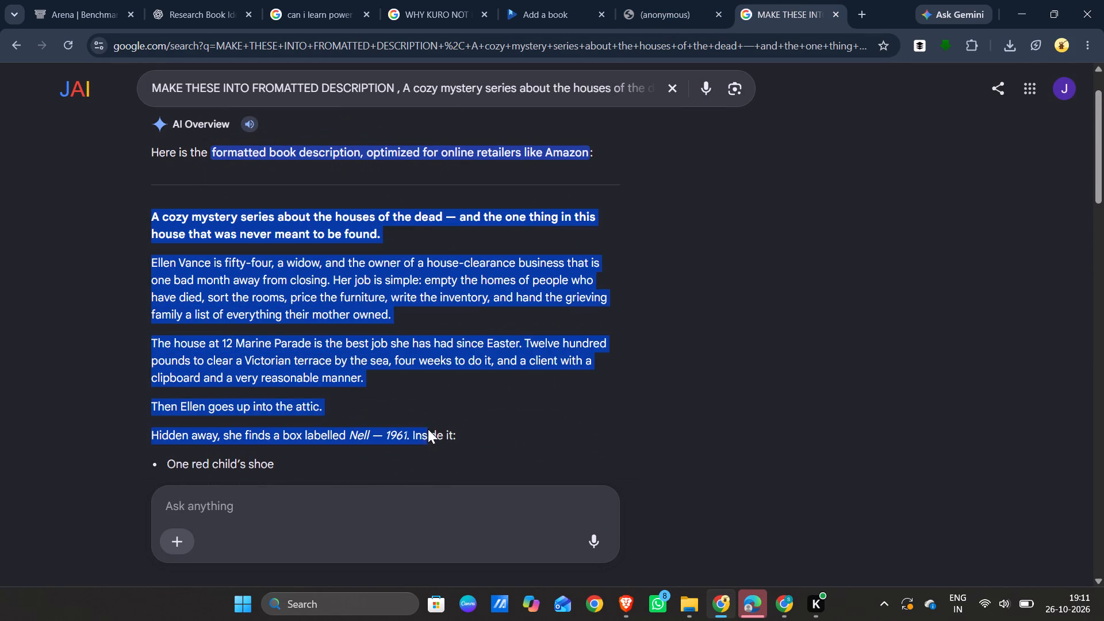
pyautogui.moveTo(428, 429); pyautogui.dragTo(499, 421)
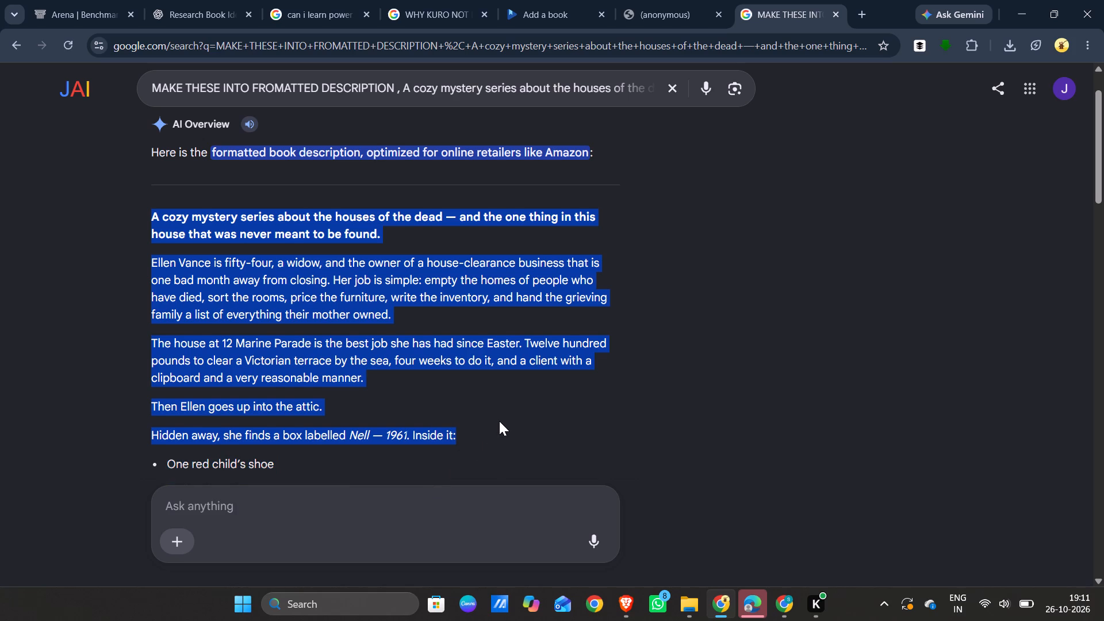
pyautogui.moveTo(499, 421); pyautogui.dragTo(582, 446)
pyautogui.press('Down')
pyautogui.press('Down')
pyautogui.press('Down')
pyautogui.press('Down')
pyautogui.press('Down')
pyautogui.press('Down')
pyautogui.press('Down')
pyautogui.press('Down')
pyautogui.press('Down')
pyautogui.press('Down')
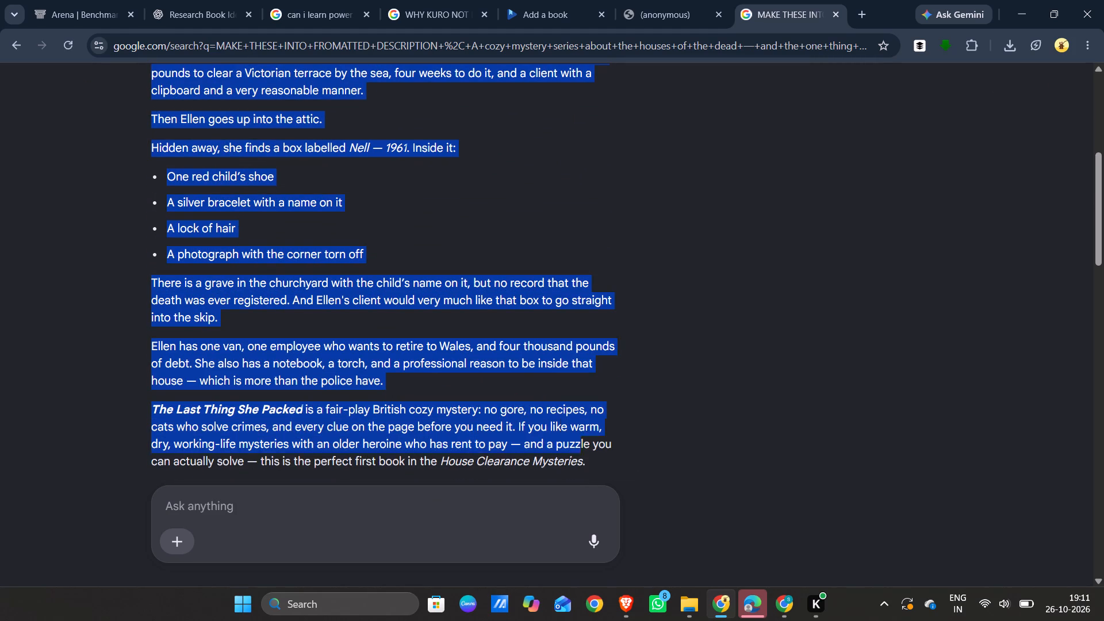
pyautogui.moveTo(582, 446); pyautogui.dragTo(596, 460)
pyautogui.hotkey('ctrl', 'c')
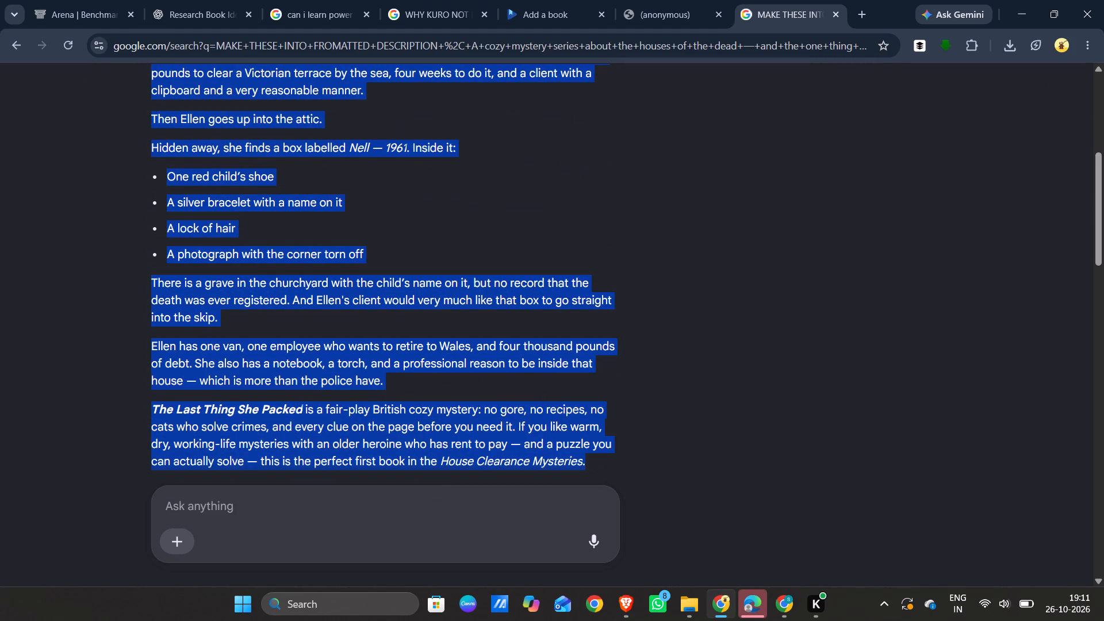
# Replace the book's entire Description on the Add a book page with the copied formatted version.
pyautogui.click(561, 1)
pyautogui.click(393, 332)
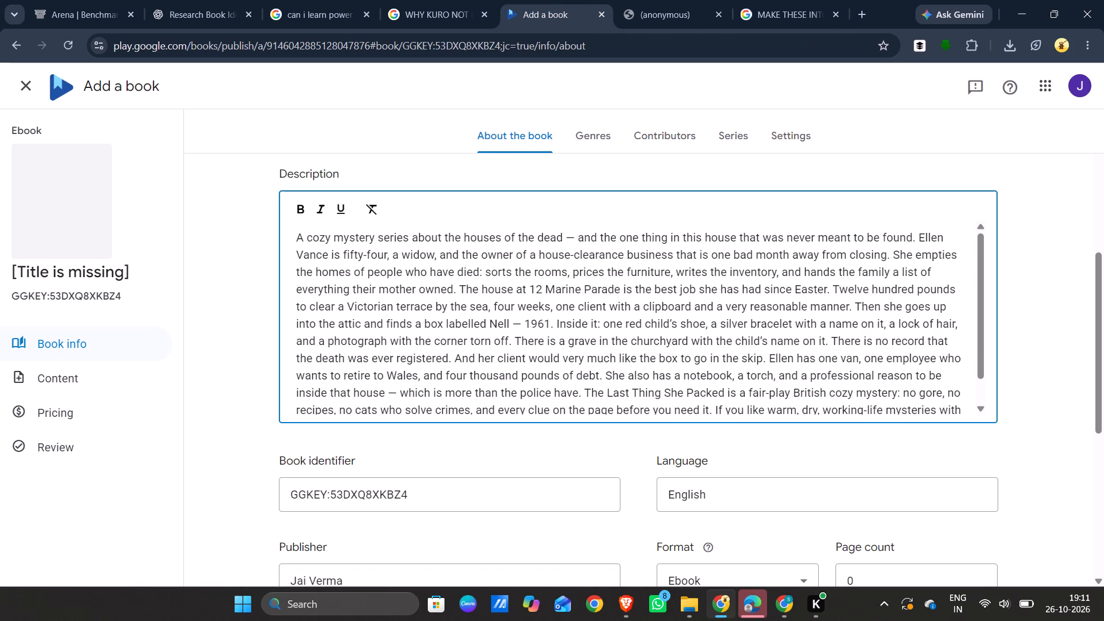
pyautogui.hotkey('ctrl', 'a')
pyautogui.hotkey('ctrl', 'v')
# Remove the blank lines between the Description's paragraphs from the bold opening line down to "One red child's shoe".
pyautogui.scroll(2, 393, 332)
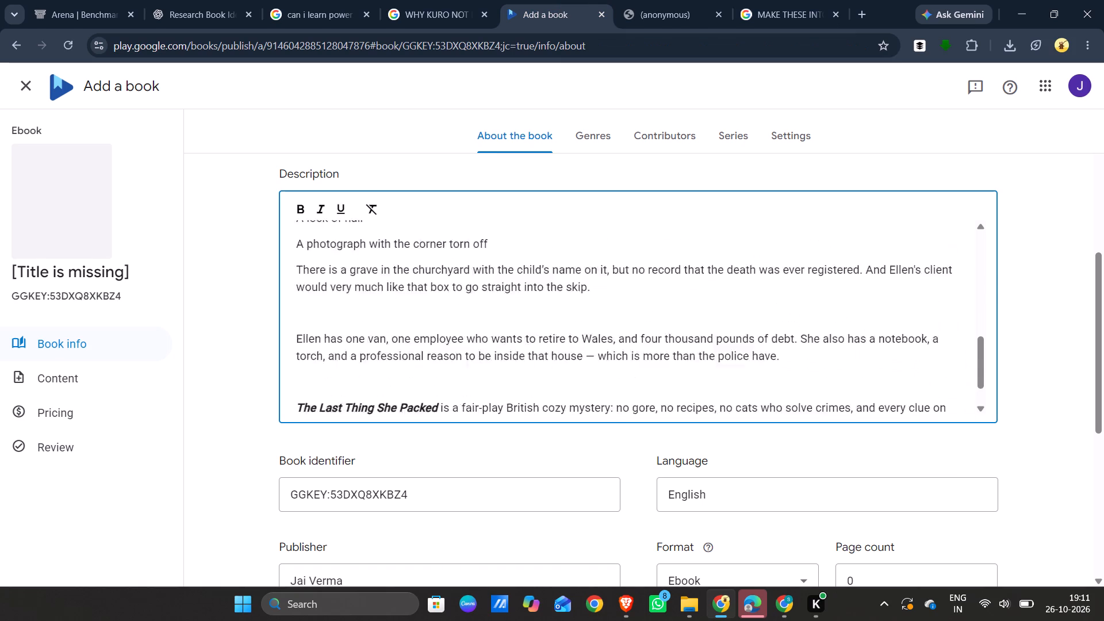
pyautogui.scroll(3, 393, 332)
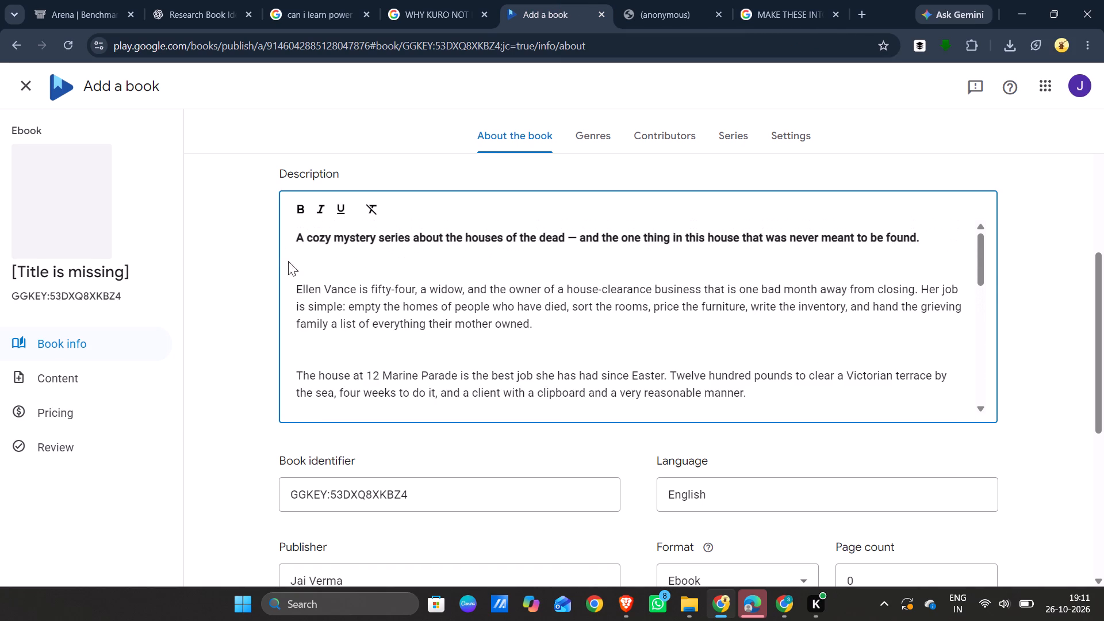
pyautogui.click(296, 291)
pyautogui.press('BackSpace')
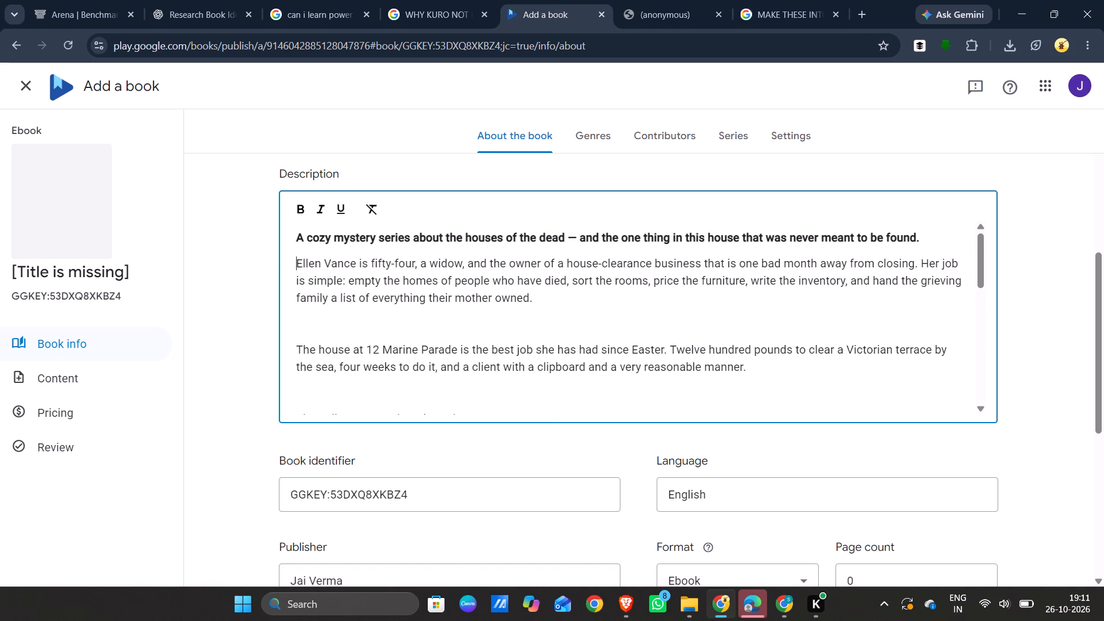
pyautogui.click(297, 350)
pyautogui.press('BackSpace')
pyautogui.click(296, 393)
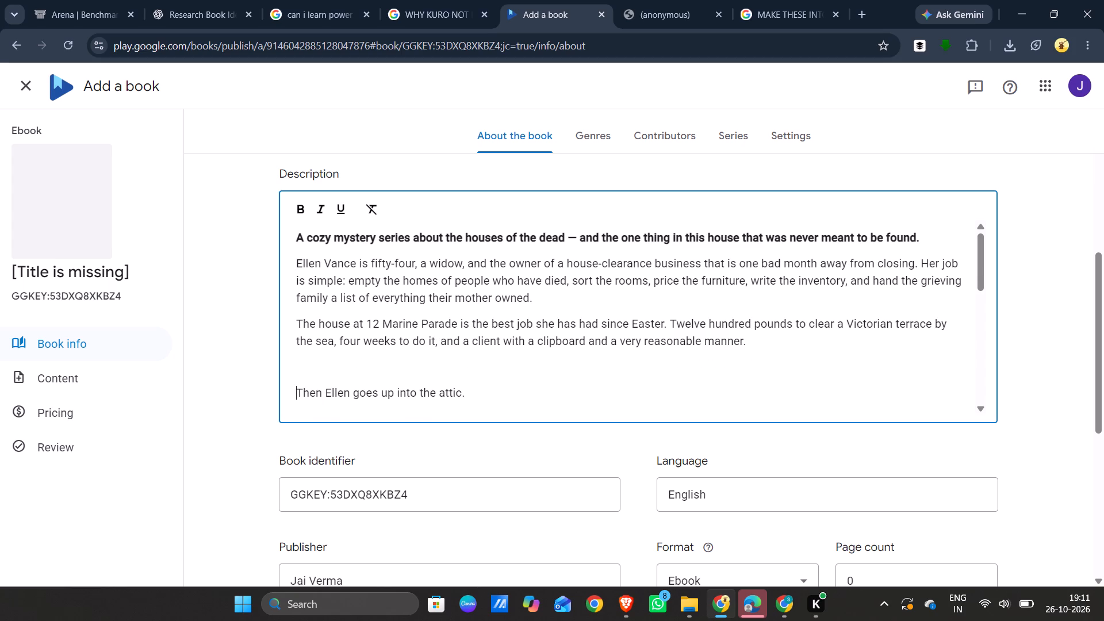
pyautogui.press('BackSpace')
pyautogui.scroll(-2, 296, 393)
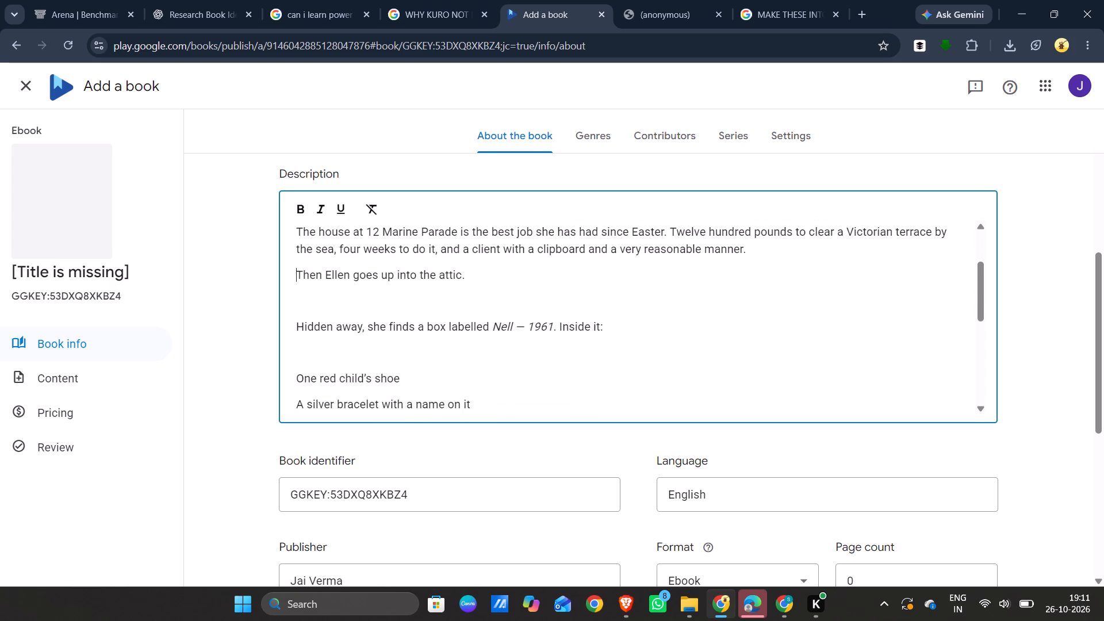
pyautogui.click(296, 324)
pyautogui.press('BackSpace')
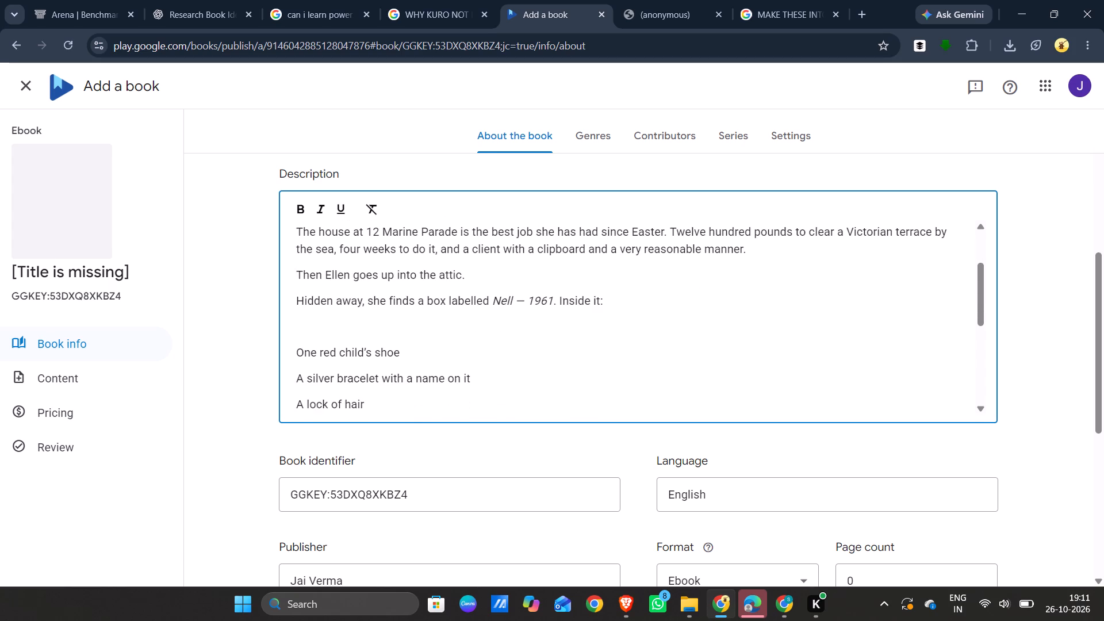
pyautogui.click(294, 357)
pyautogui.press('BackSpace')
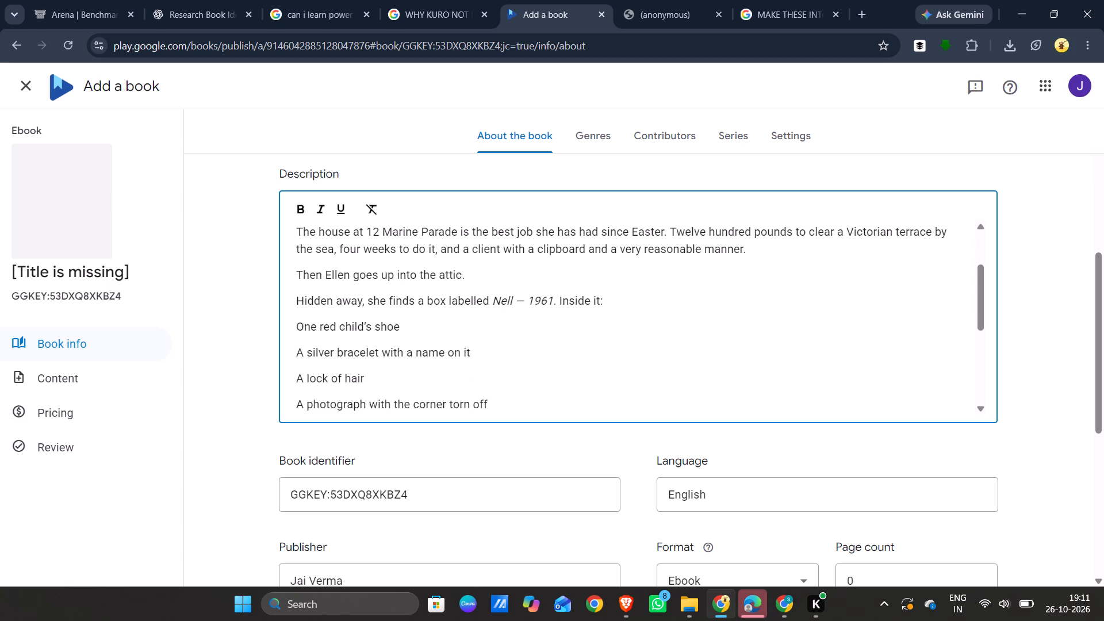
# Remove the blank lines before the Description's "Ellen has one van" and "The Last Thing She Packed" paragraphs, then review the text.
pyautogui.scroll(-3, 294, 357)
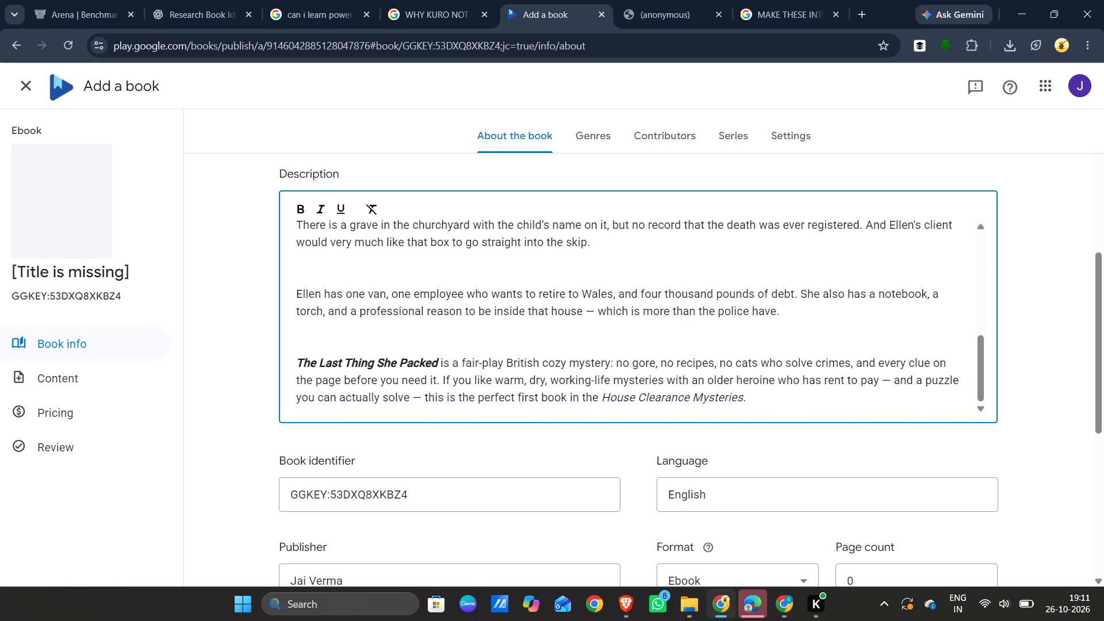
pyautogui.scroll(3, 294, 357)
pyautogui.scroll(-1, 294, 357)
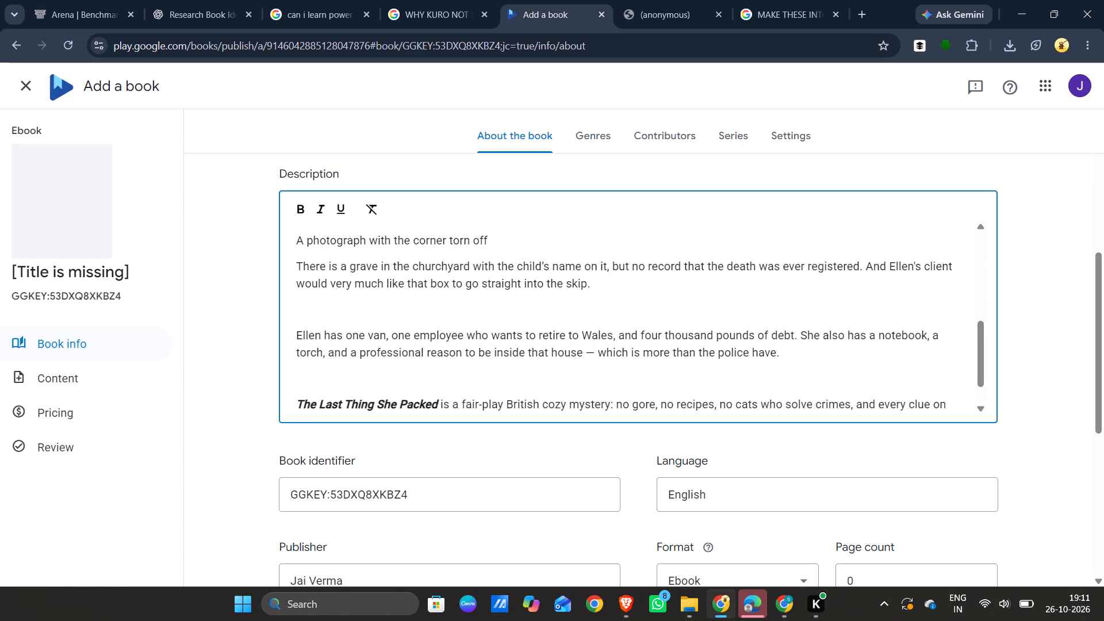
pyautogui.click(294, 332)
pyautogui.press('BackSpace')
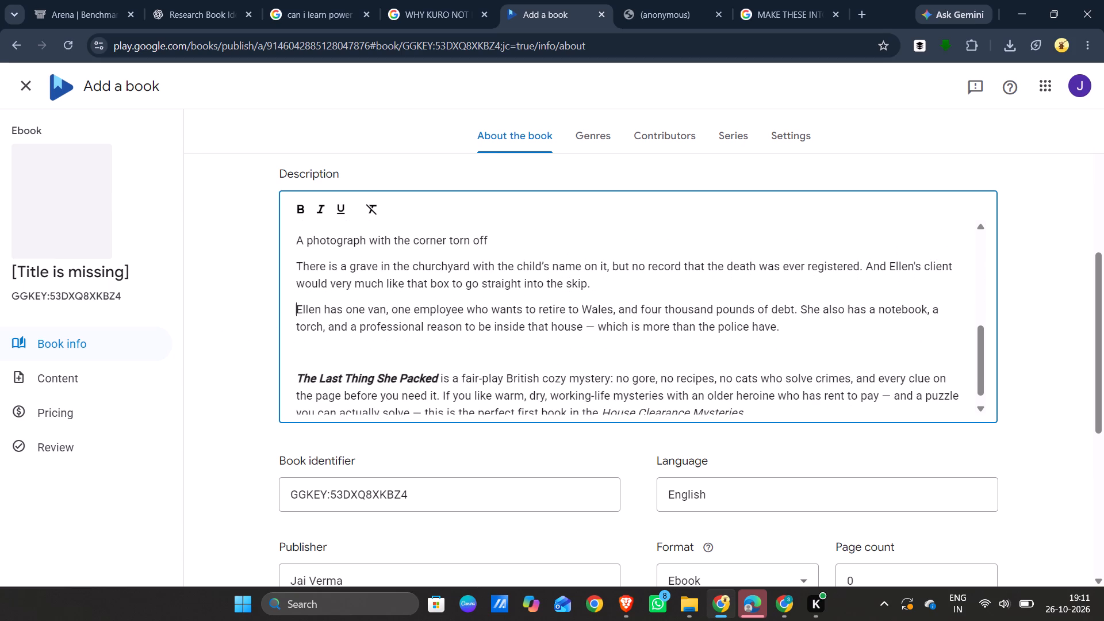
pyautogui.click(298, 383)
pyautogui.press('BackSpace')
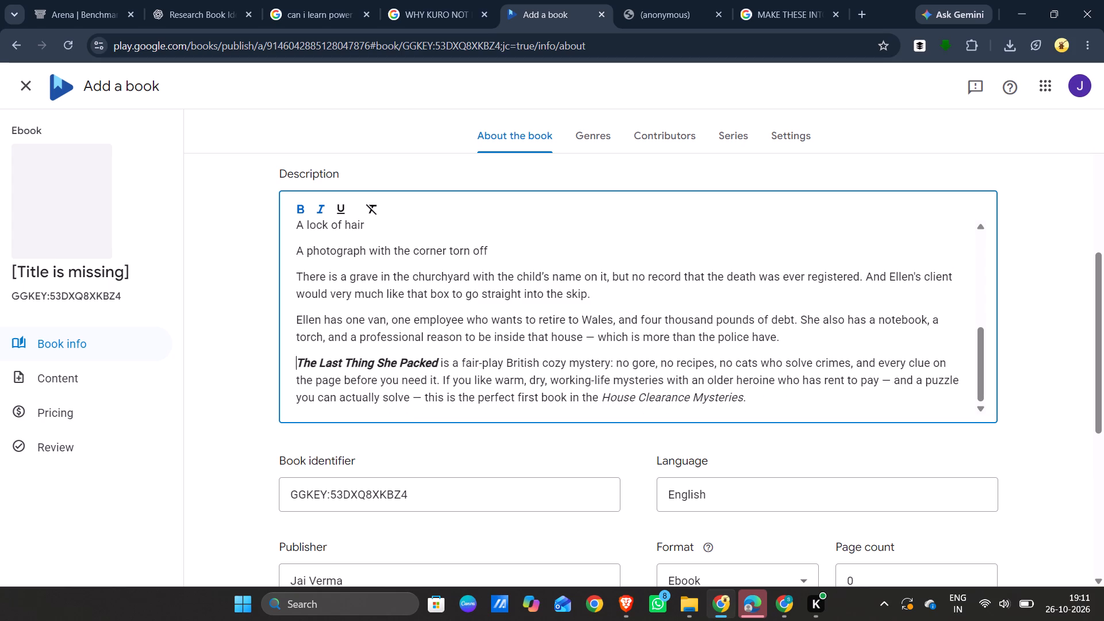
pyautogui.scroll(-1, 298, 383)
pyautogui.scroll(6, 411, 346)
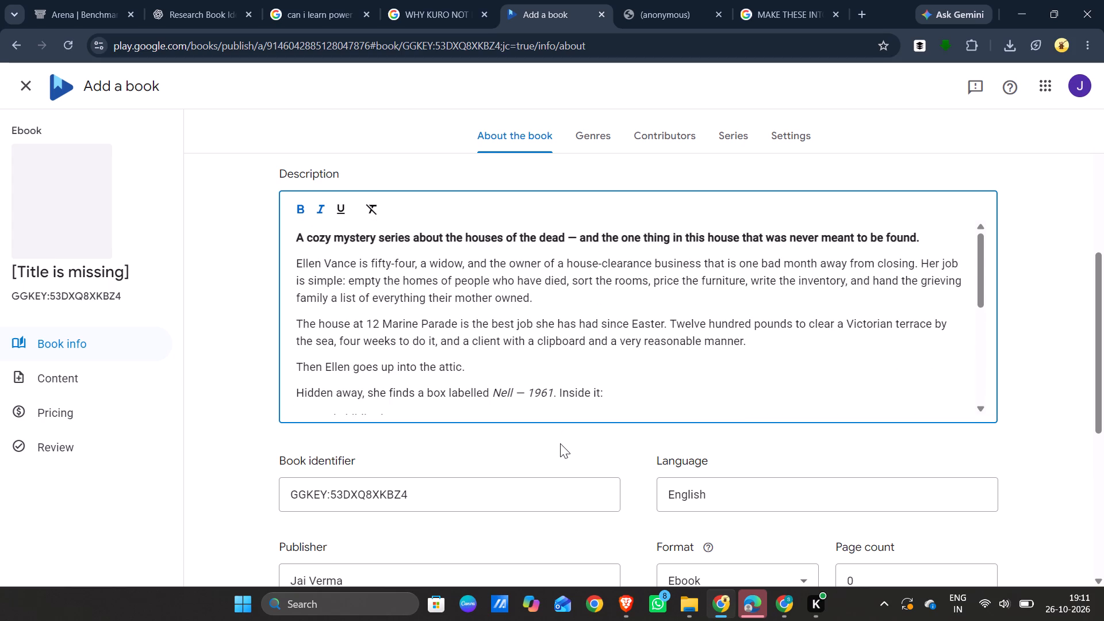
# Save the About the book details and continue to Genres.
pyautogui.click(560, 443)
pyautogui.scroll(-5, 560, 443)
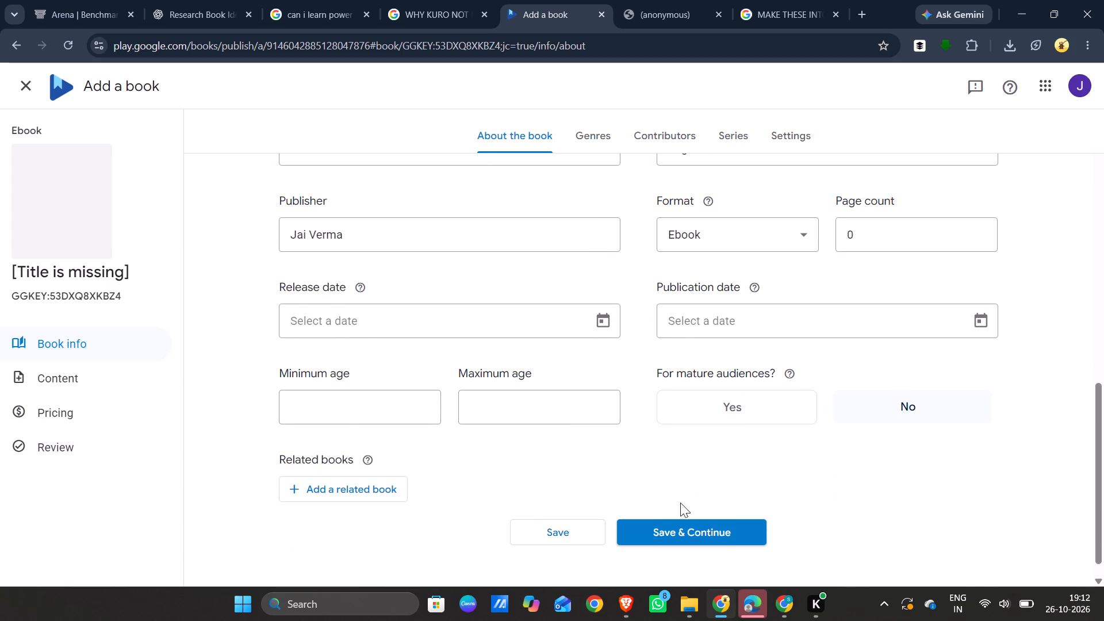
pyautogui.click(692, 530)
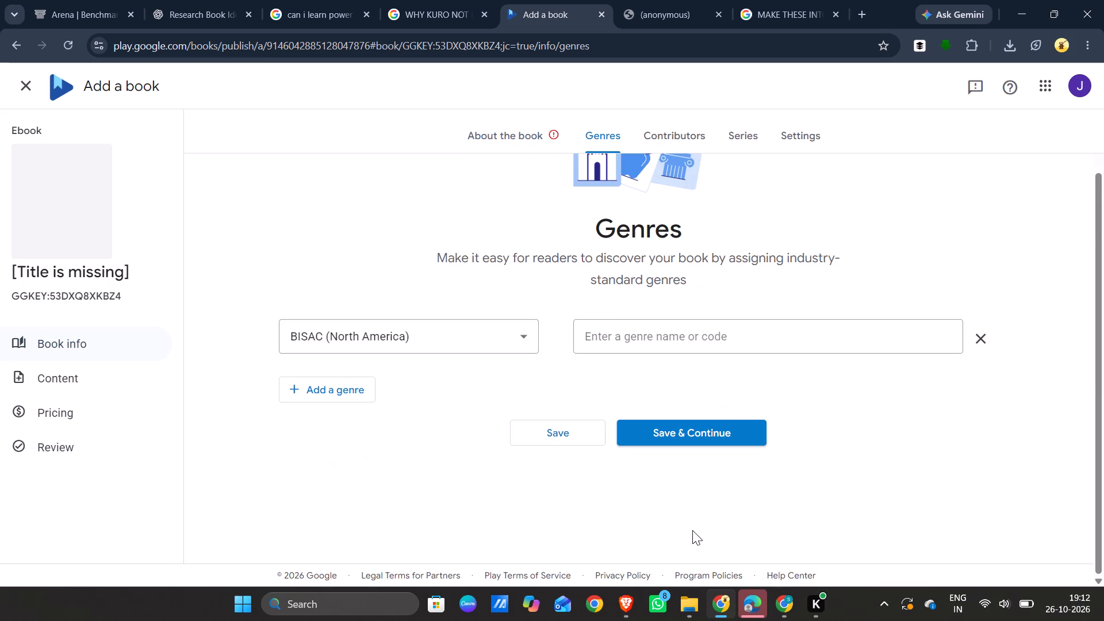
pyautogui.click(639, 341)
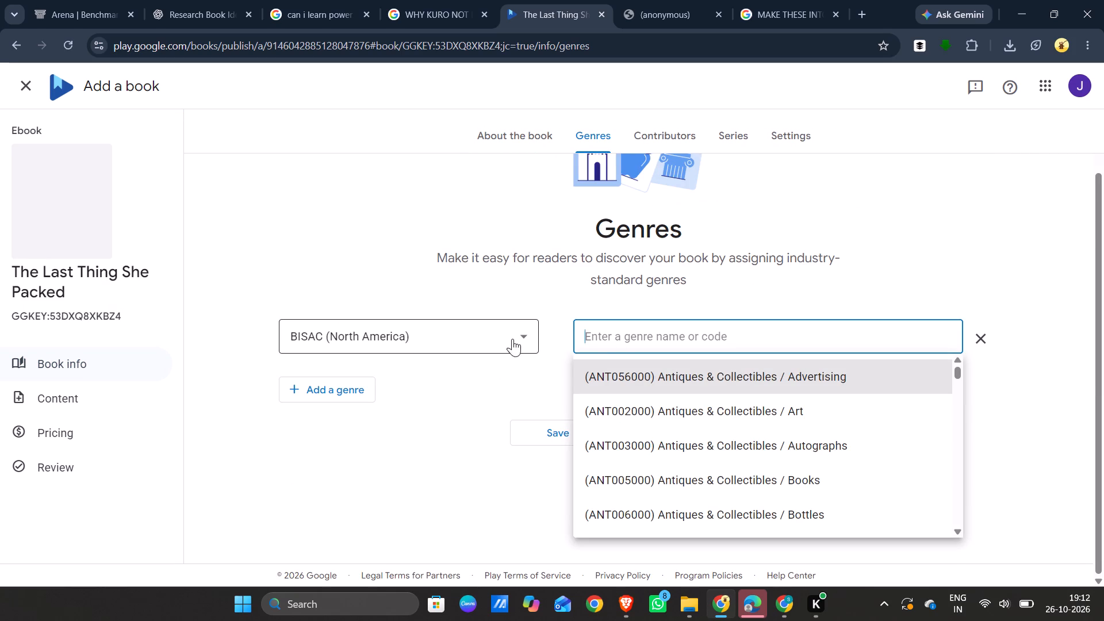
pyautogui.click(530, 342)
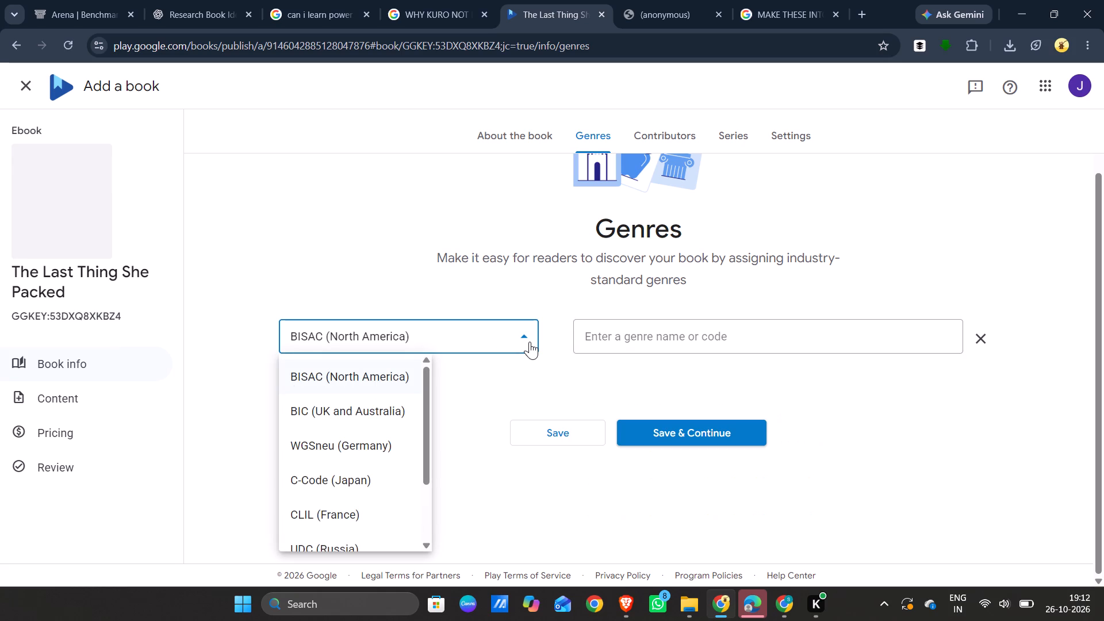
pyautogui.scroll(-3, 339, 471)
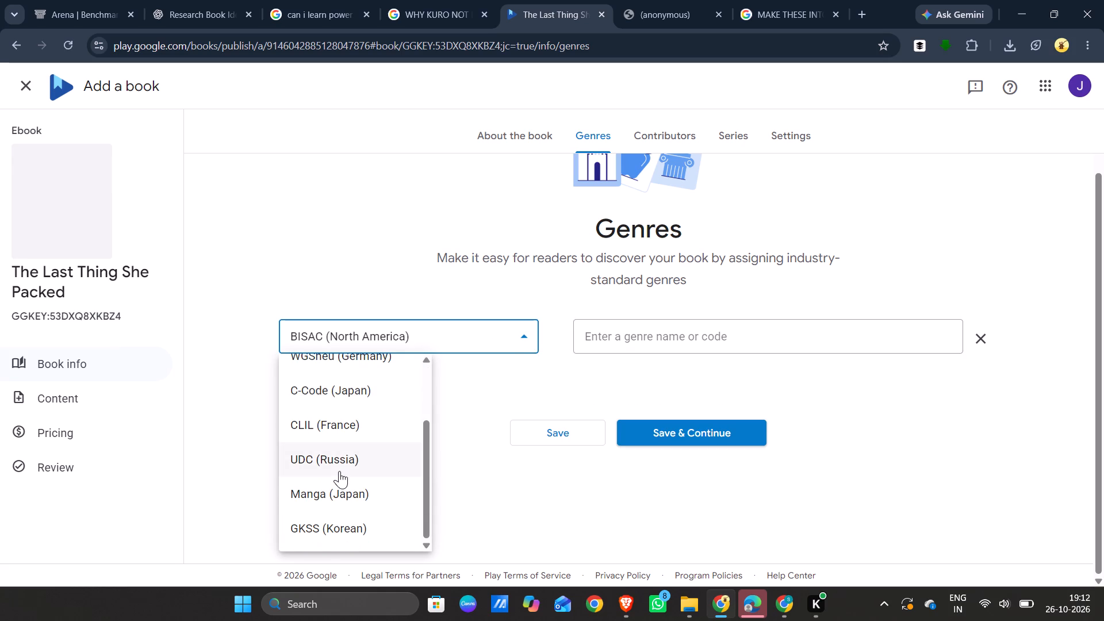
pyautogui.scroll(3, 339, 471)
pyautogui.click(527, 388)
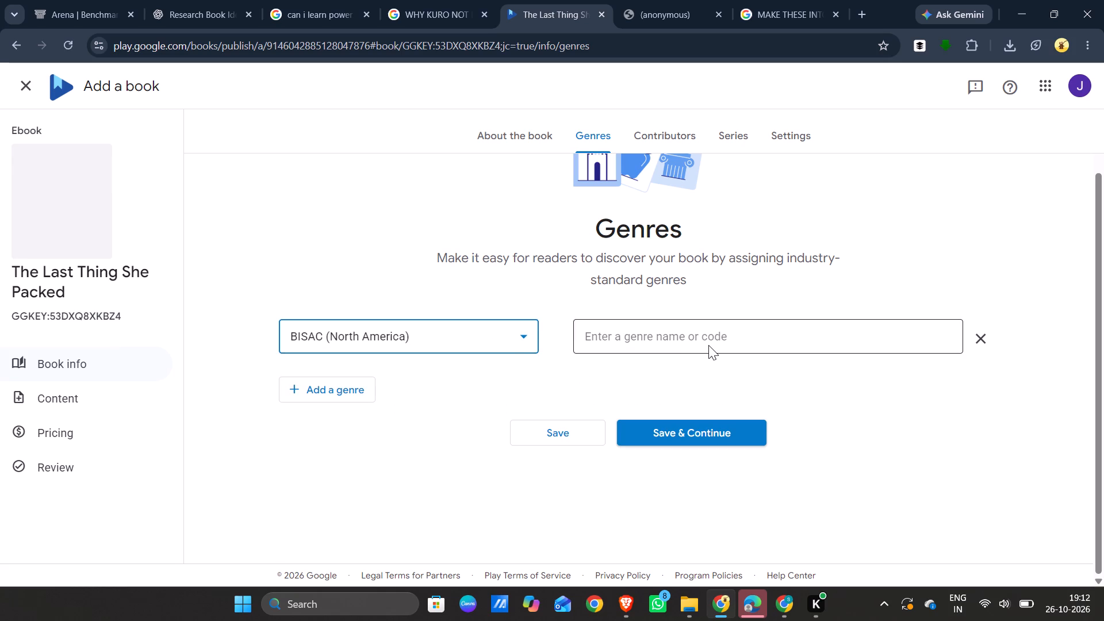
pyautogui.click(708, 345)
# Find the B.1 Categories table in the publishing brief and set the first BISAC genre using its primary code, FIC022070.
pyautogui.click(692, 5)
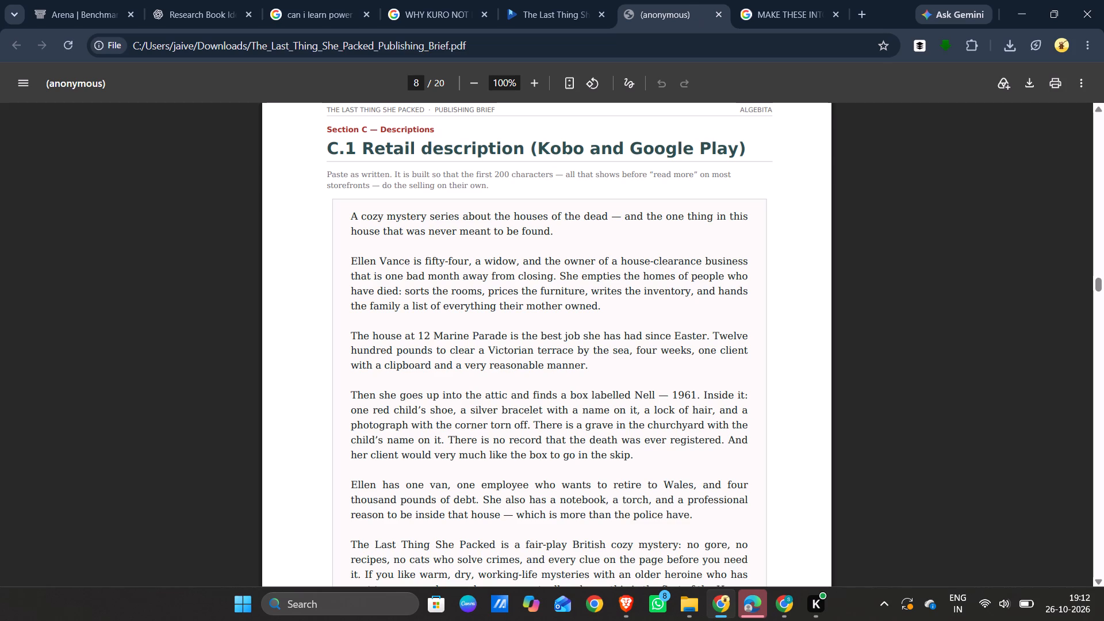
pyautogui.scroll(10, 584, 347)
pyautogui.scroll(-3, 584, 347)
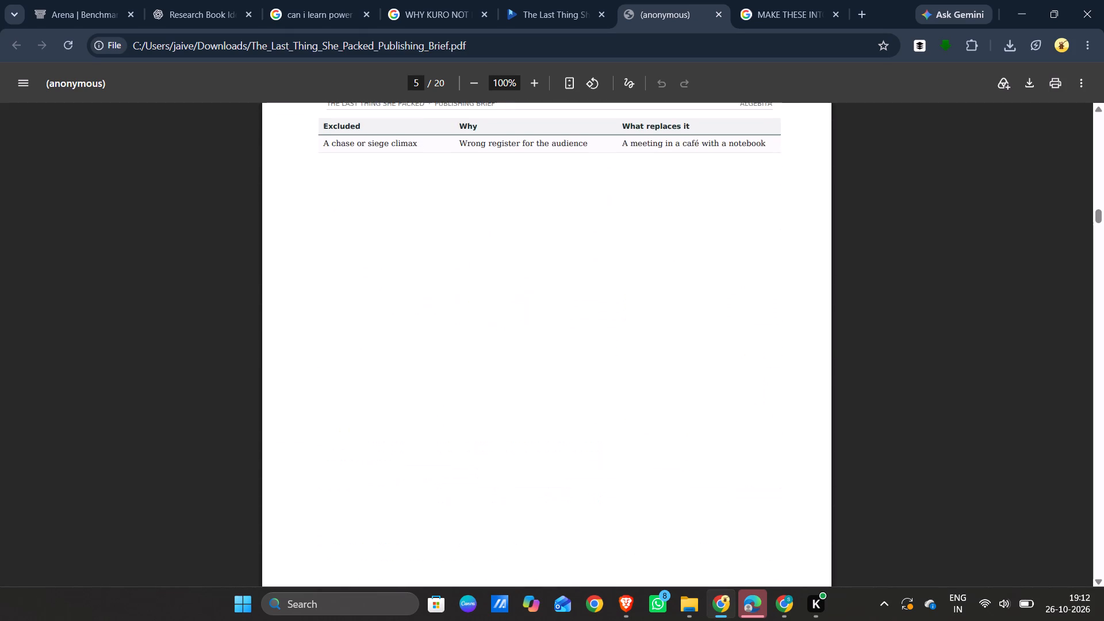
pyautogui.scroll(-4, 584, 347)
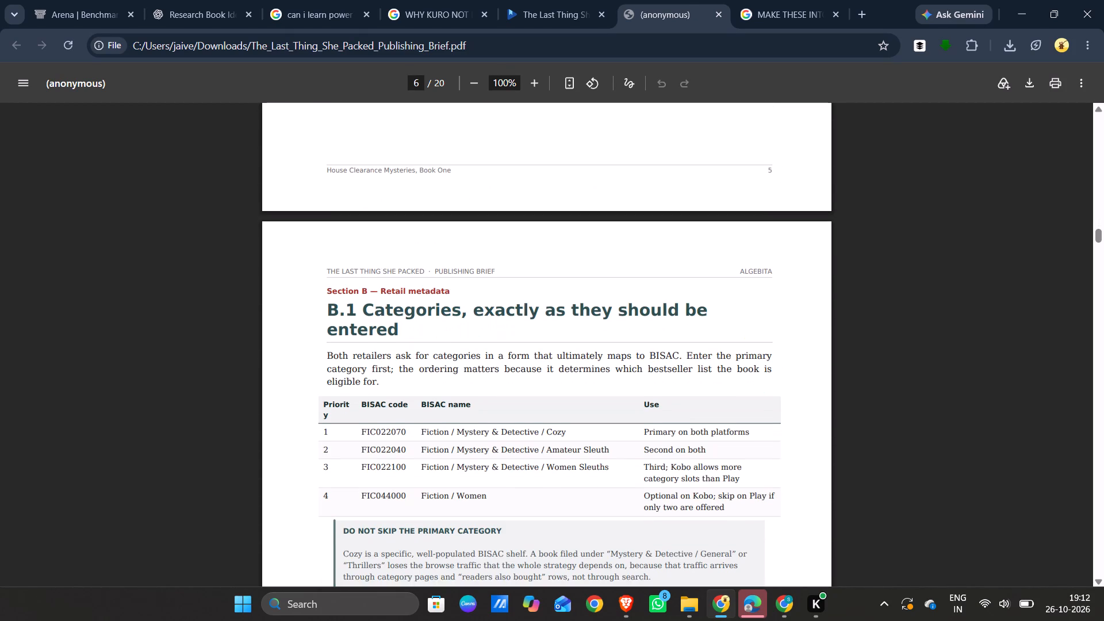
pyautogui.scroll(-1, 584, 347)
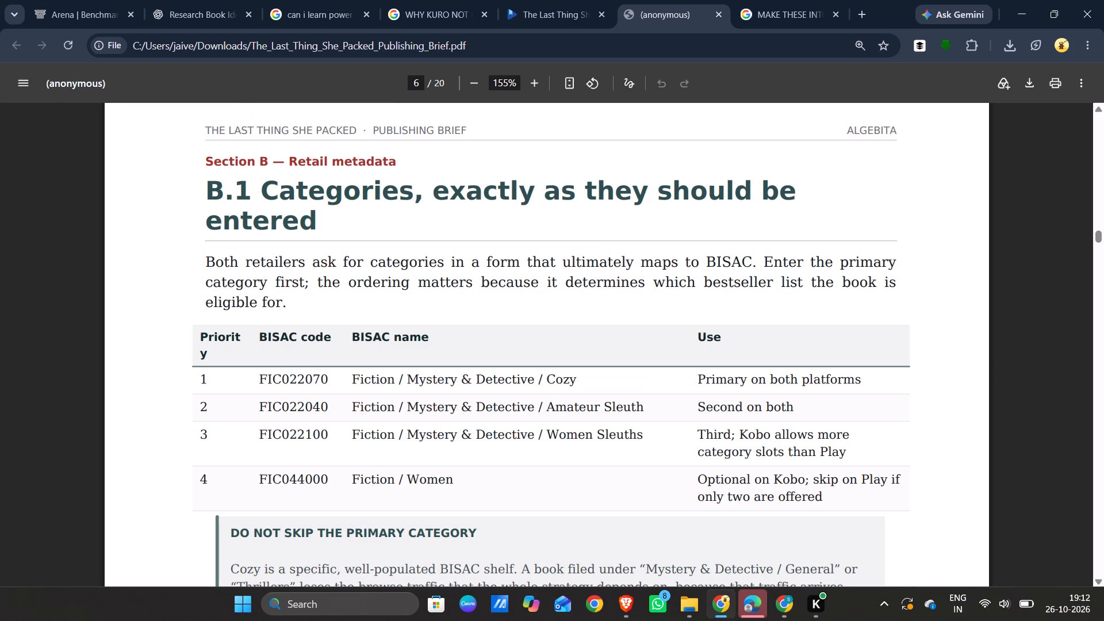
pyautogui.moveTo(255, 378); pyautogui.dragTo(330, 378)
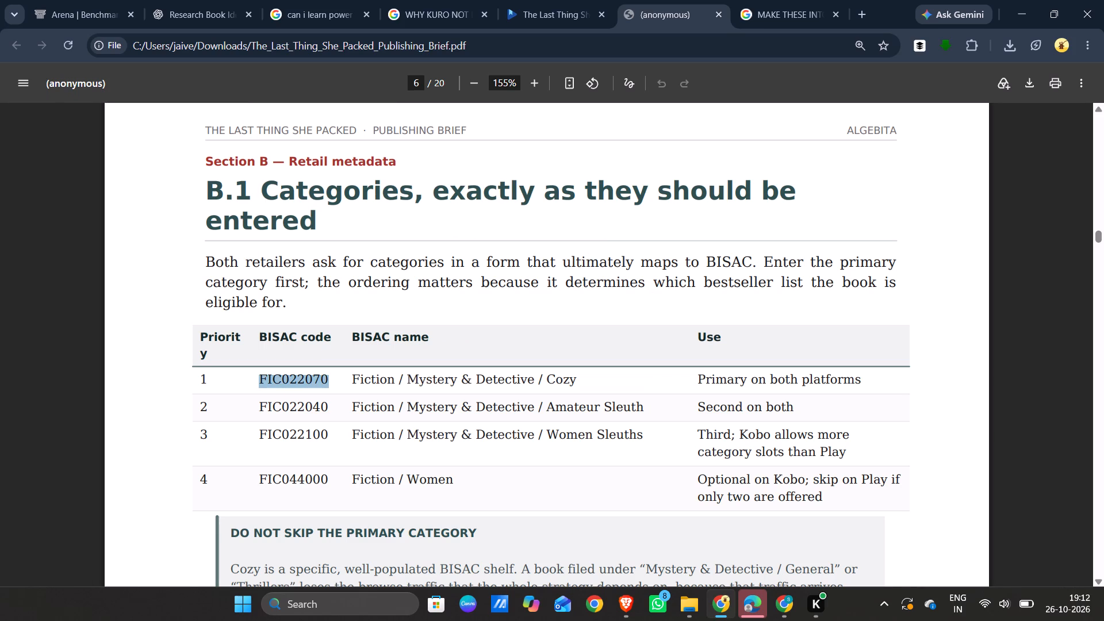
pyautogui.hotkey('ctrl', 'c')
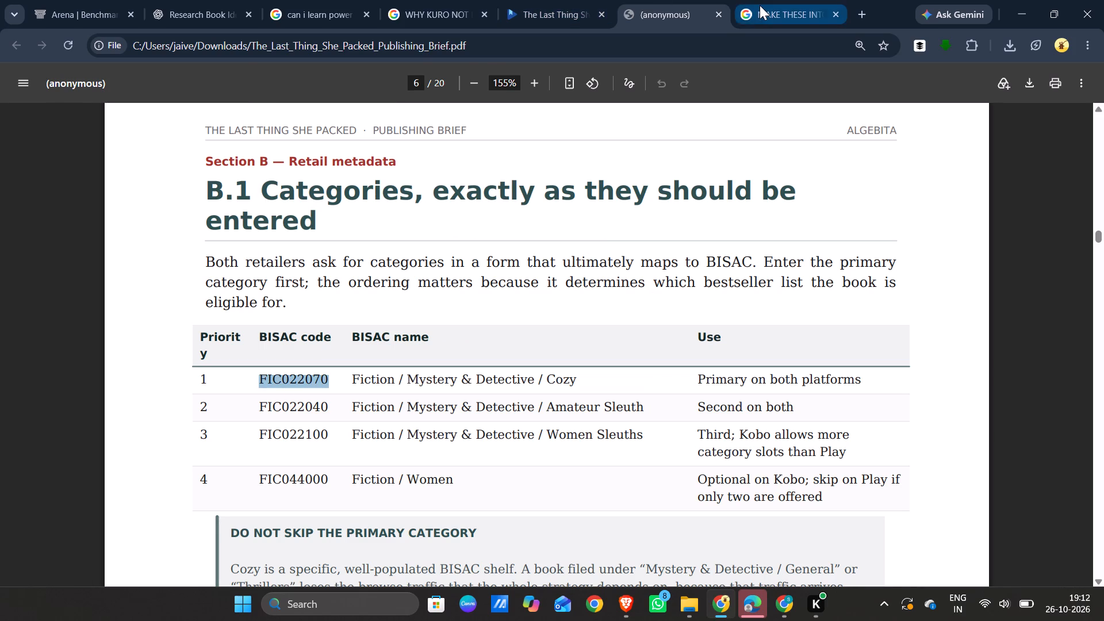
pyautogui.click(760, 5)
pyautogui.click(521, 0)
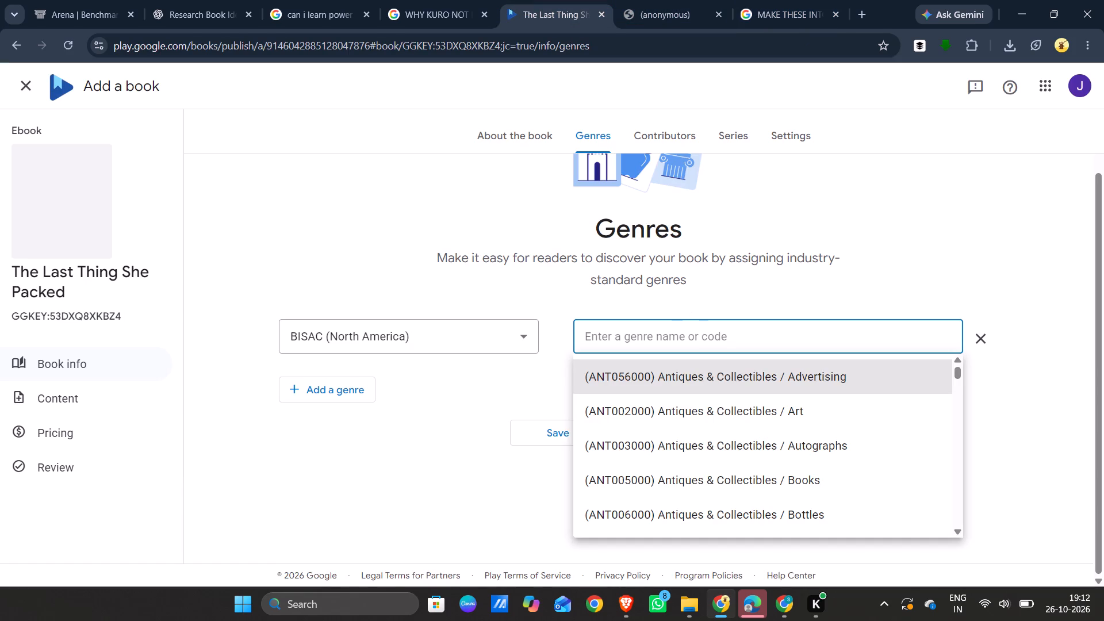
pyautogui.hotkey('ctrl', 'v')
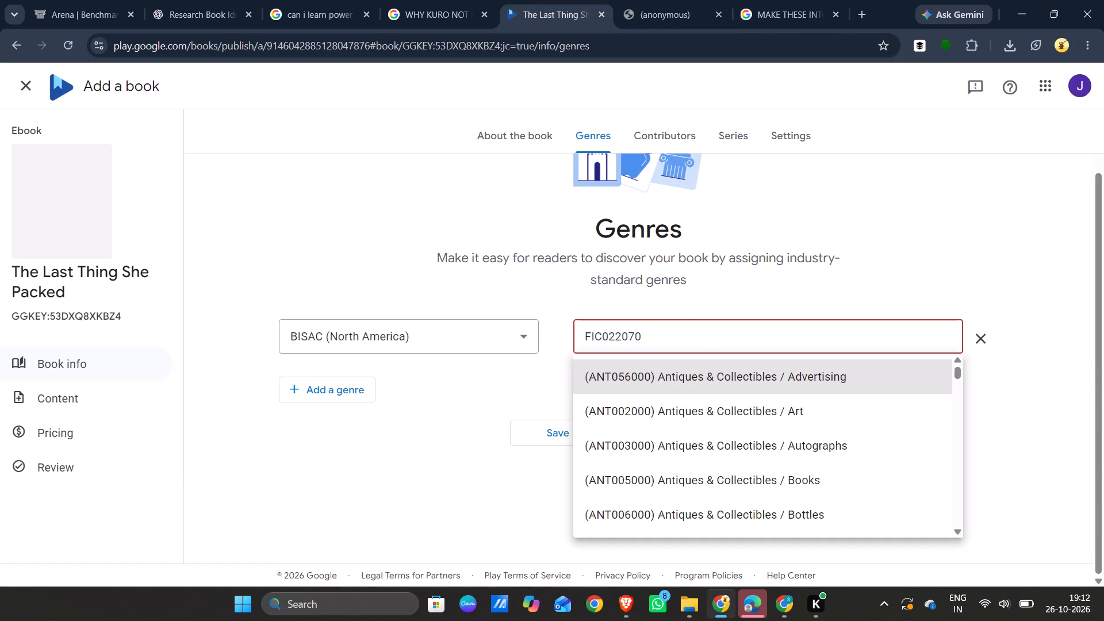
pyautogui.press('Return')
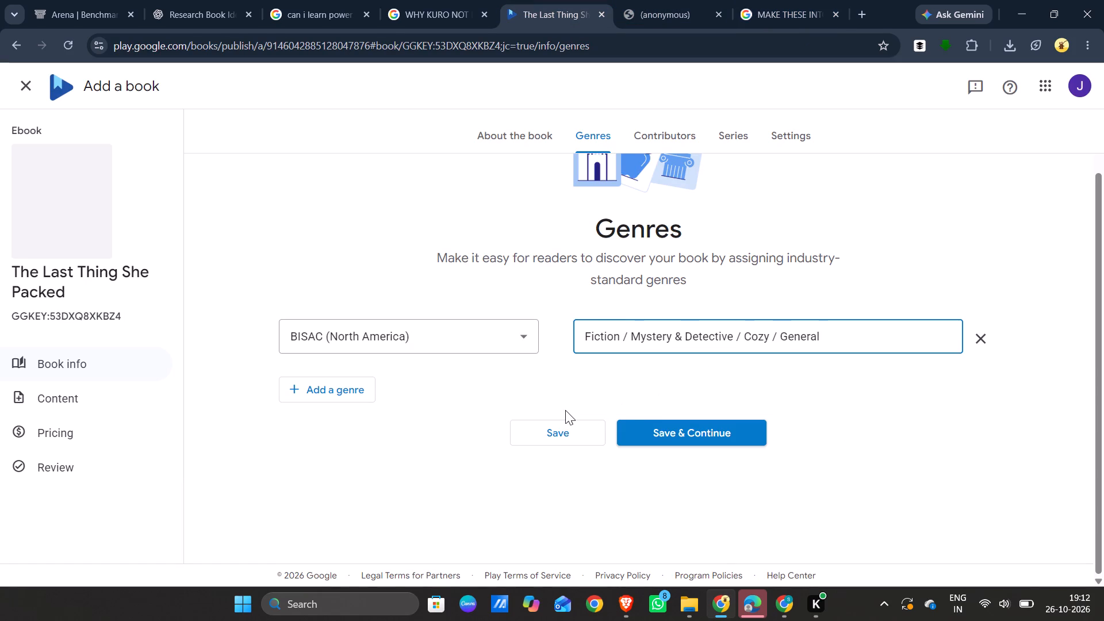
# Add a second BISAC genre using the brief's code FIC022040, choosing Fiction / Mystery & Detective / Women Sleuths.
pyautogui.click(353, 390)
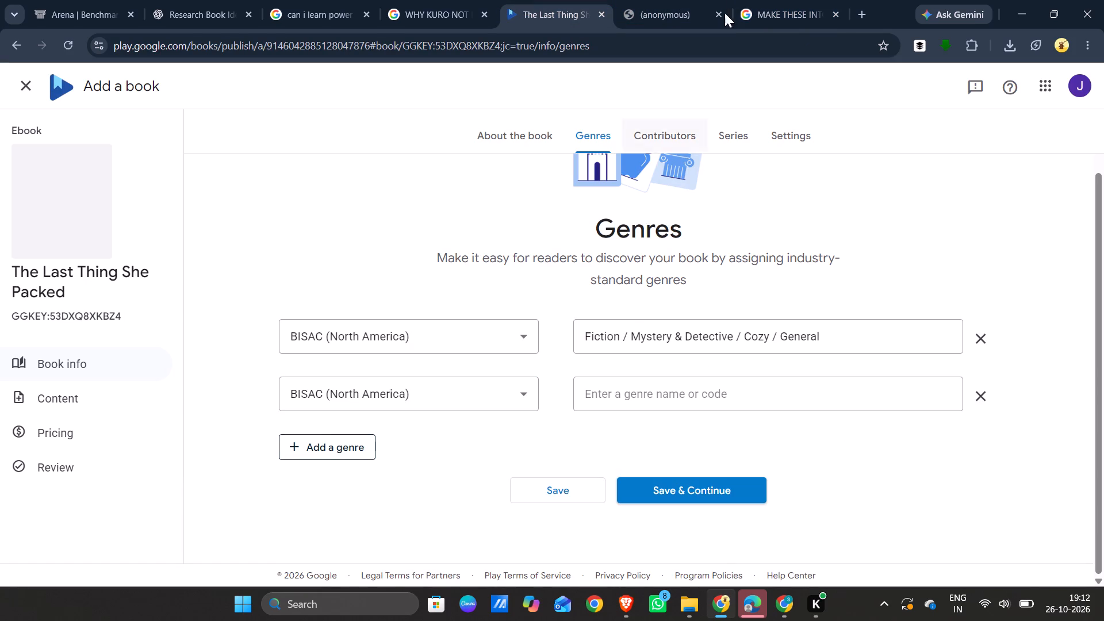
pyautogui.click(659, 0)
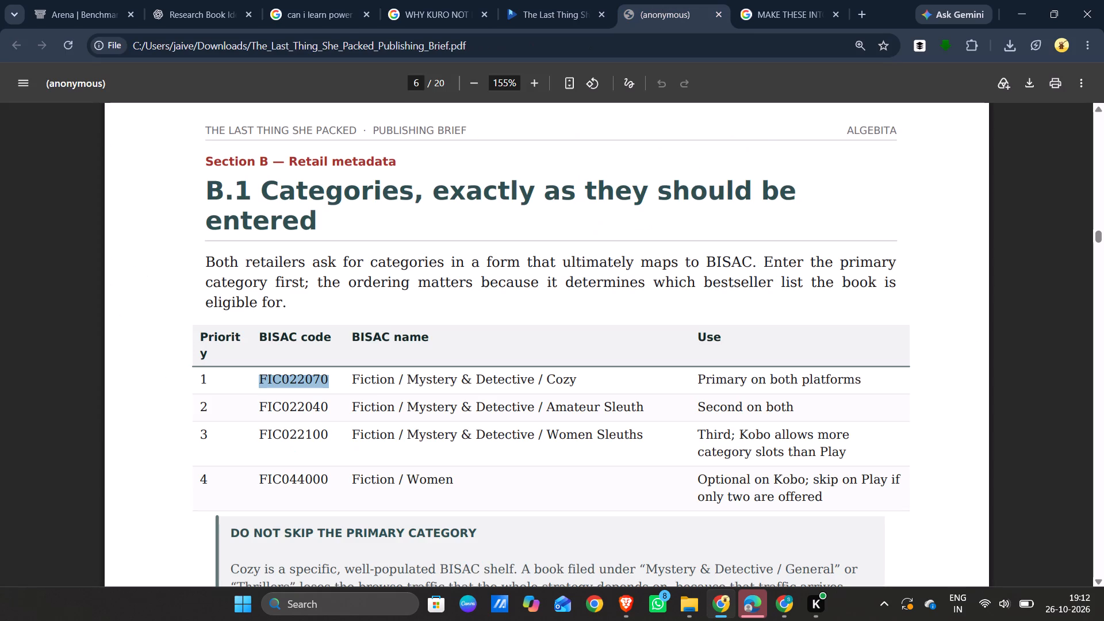
pyautogui.moveTo(254, 404); pyautogui.dragTo(328, 405)
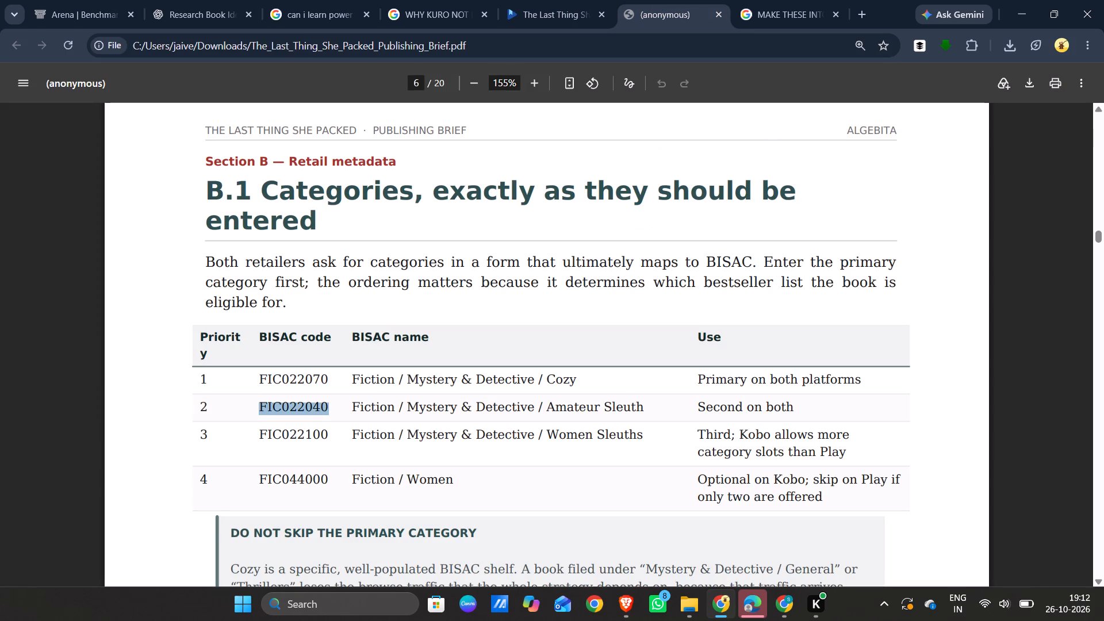
pyautogui.hotkey('ctrl', 'c')
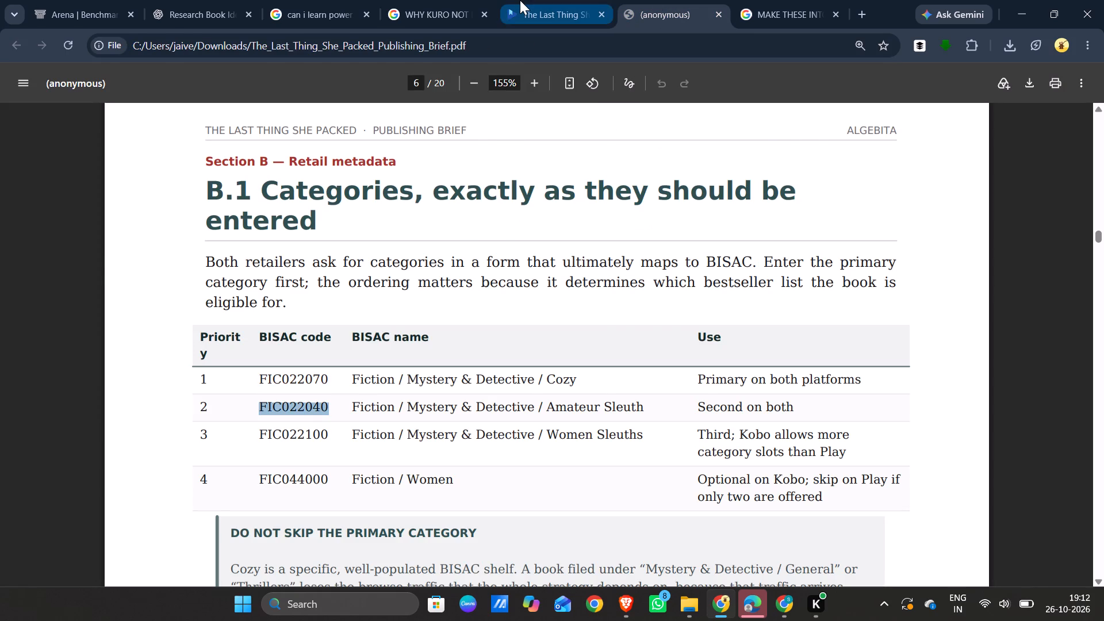
pyautogui.click(520, 0)
pyautogui.click(611, 393)
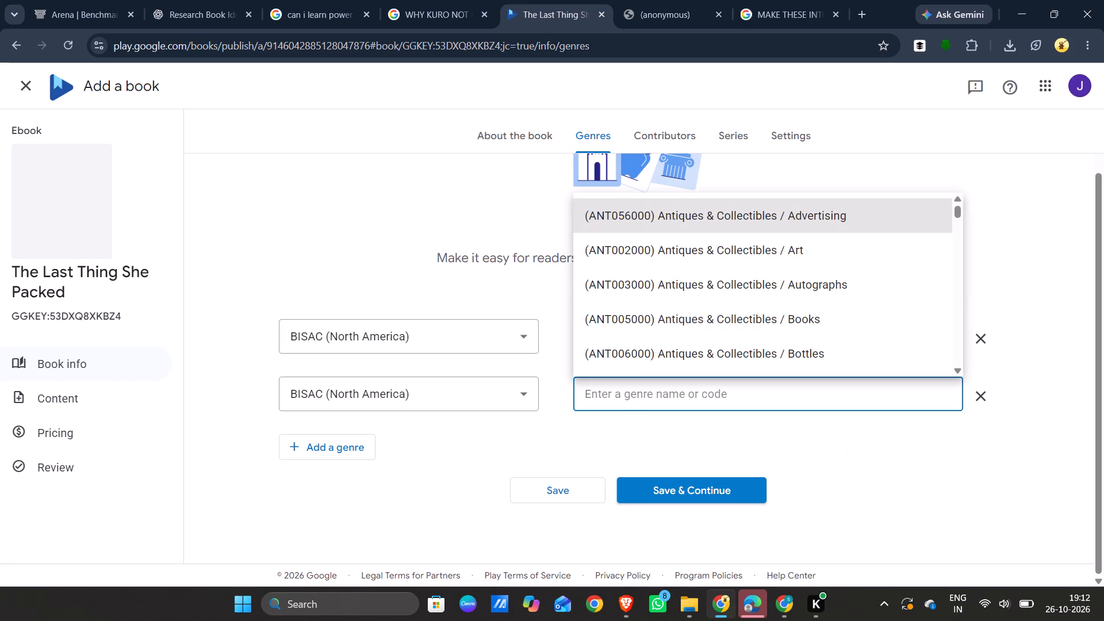
pyautogui.hotkey('ctrl', 'v')
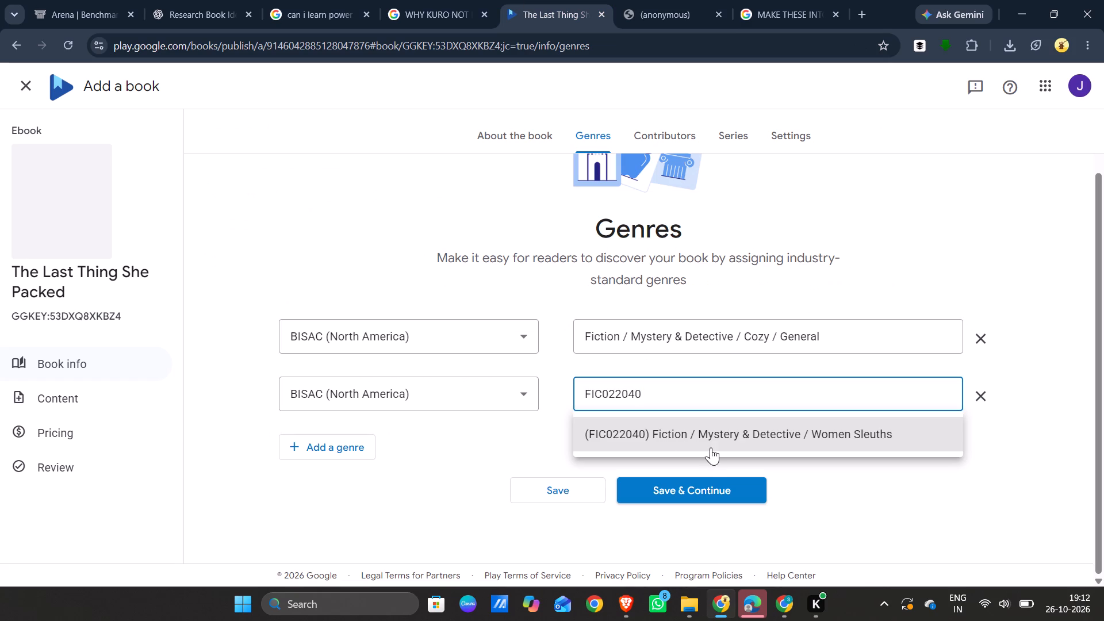
pyautogui.click(716, 436)
# Add a third BISAC genre row and try to fill it with the brief's priority 3 code, FIC022100.
pyautogui.click(343, 442)
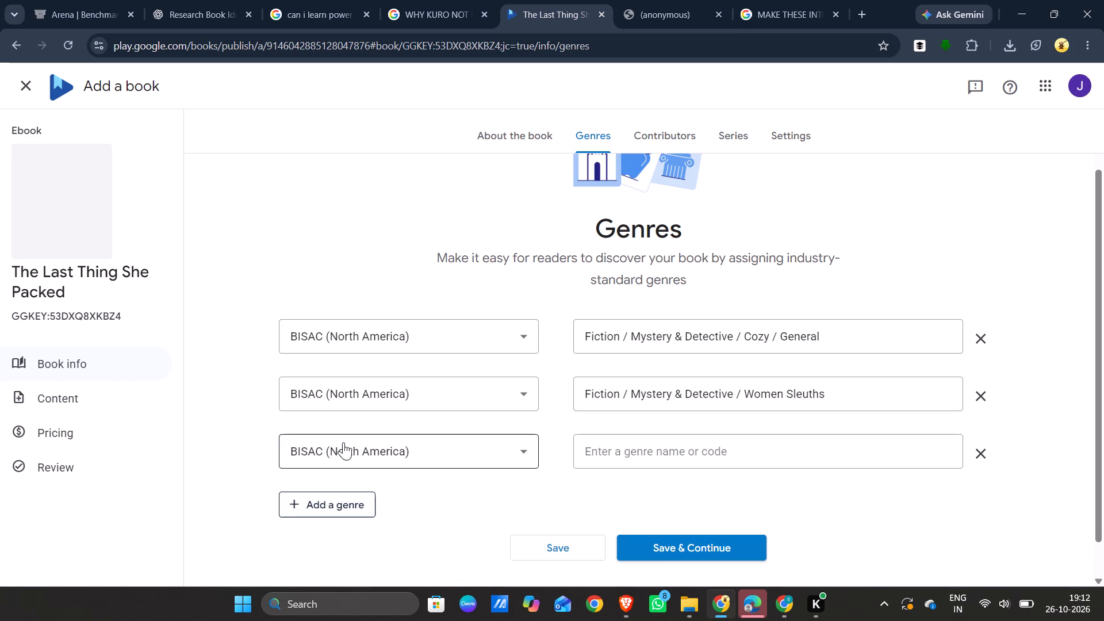
pyautogui.click(707, 1)
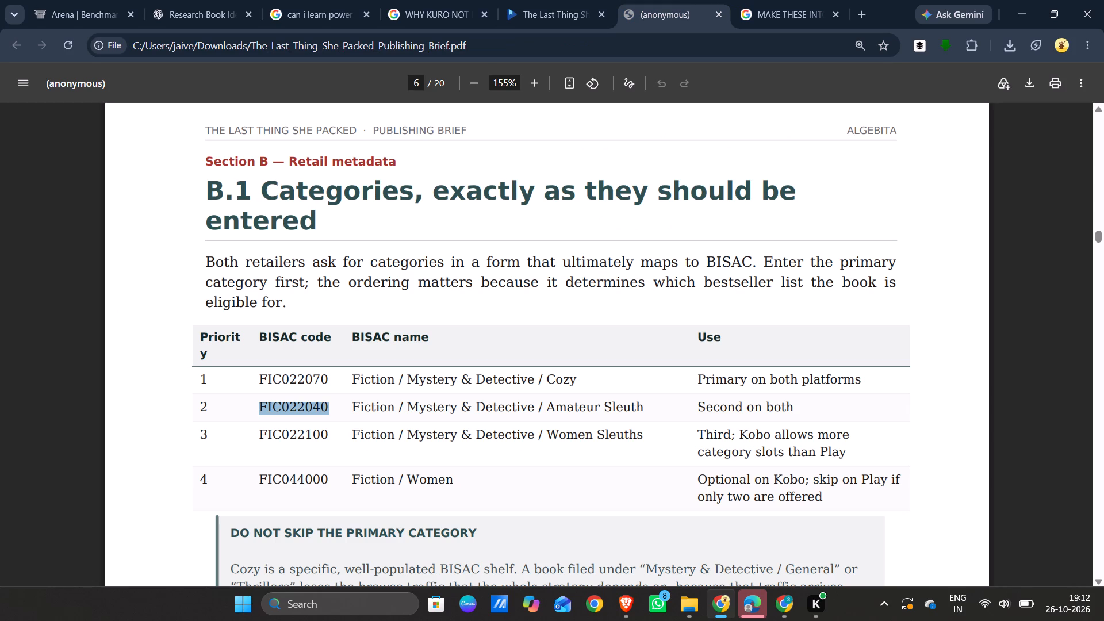
pyautogui.moveTo(252, 433); pyautogui.dragTo(330, 432)
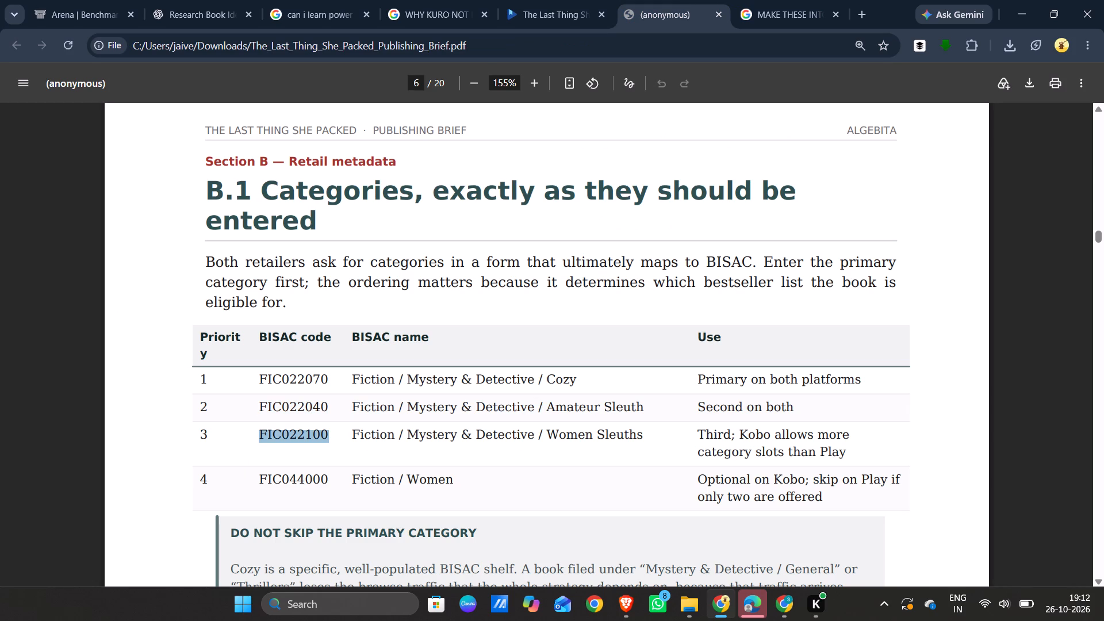
pyautogui.hotkey('ctrl', 'c')
pyautogui.click(548, 2)
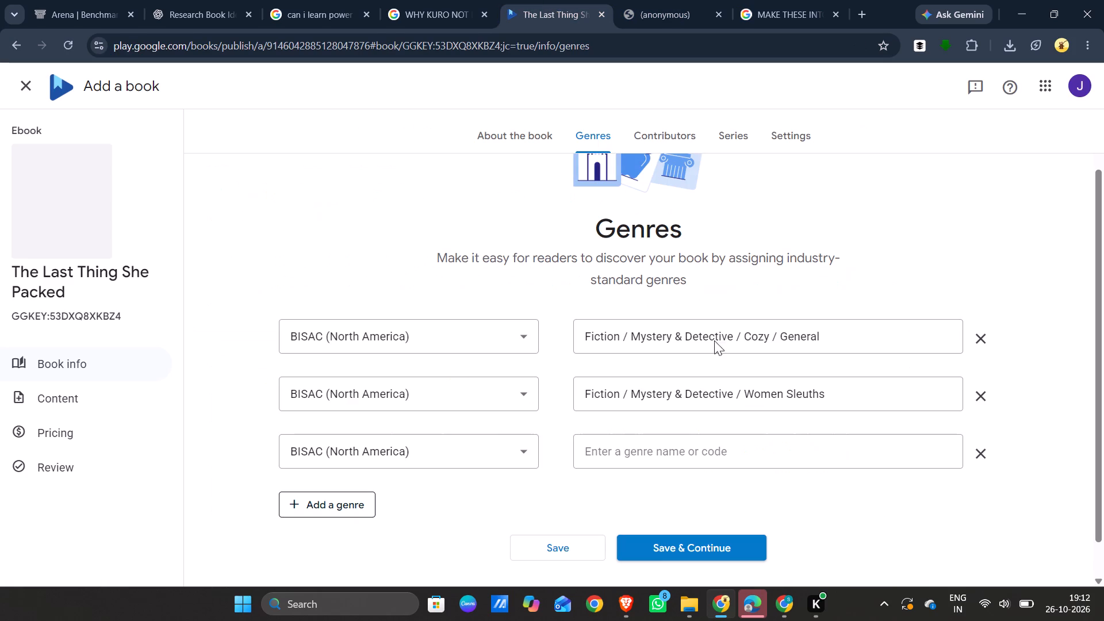
pyautogui.click(667, 460)
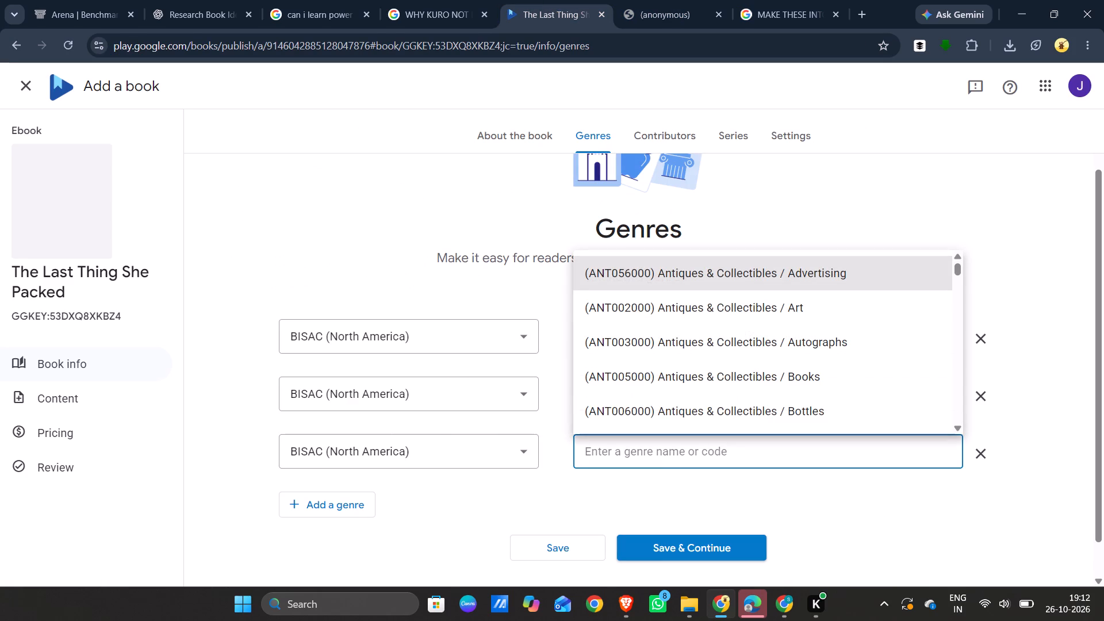
pyautogui.hotkey('ctrl', 'v')
pyautogui.press('Return')
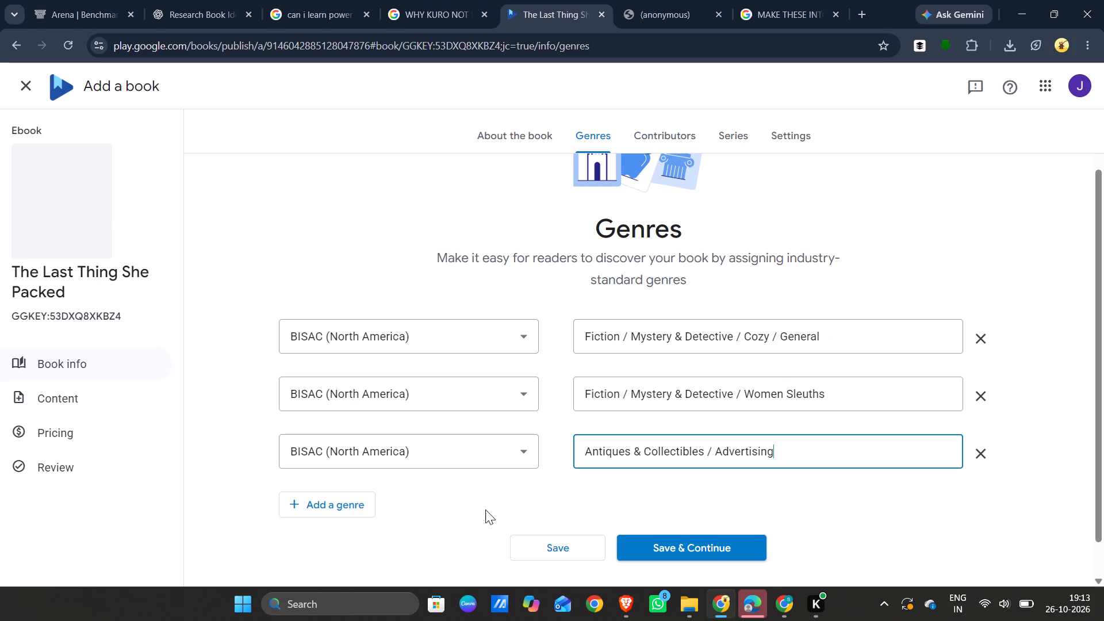
# Add a fourth BISAC genre using the brief's code FIC044000, choosing Fiction / Women.
pyautogui.click(304, 507)
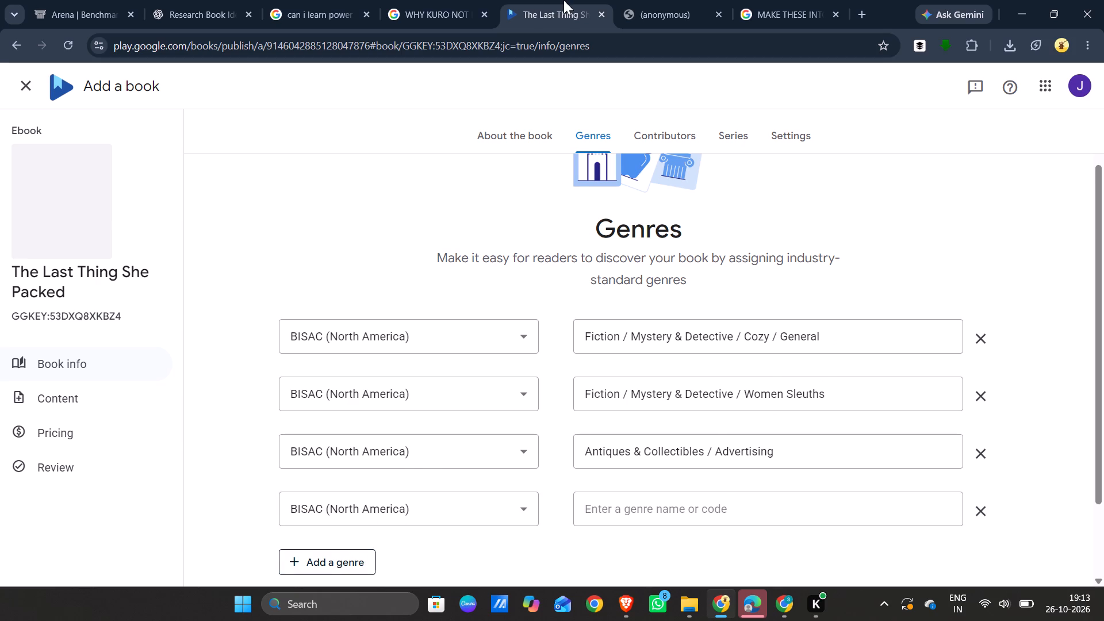
pyautogui.click(689, 1)
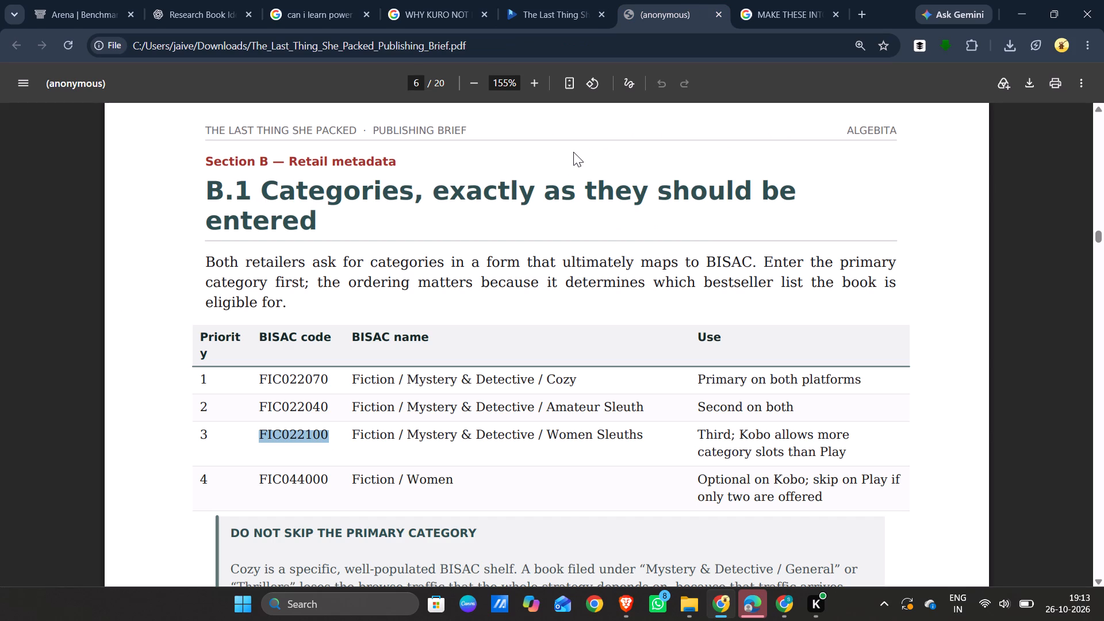
pyautogui.click(560, 0)
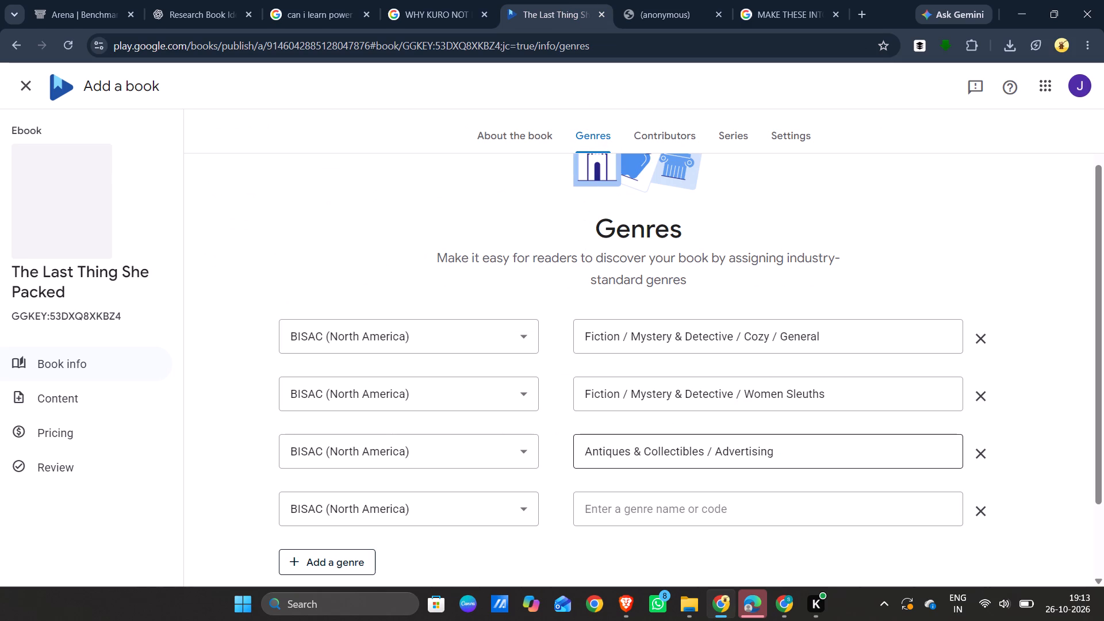
pyautogui.click(650, 0)
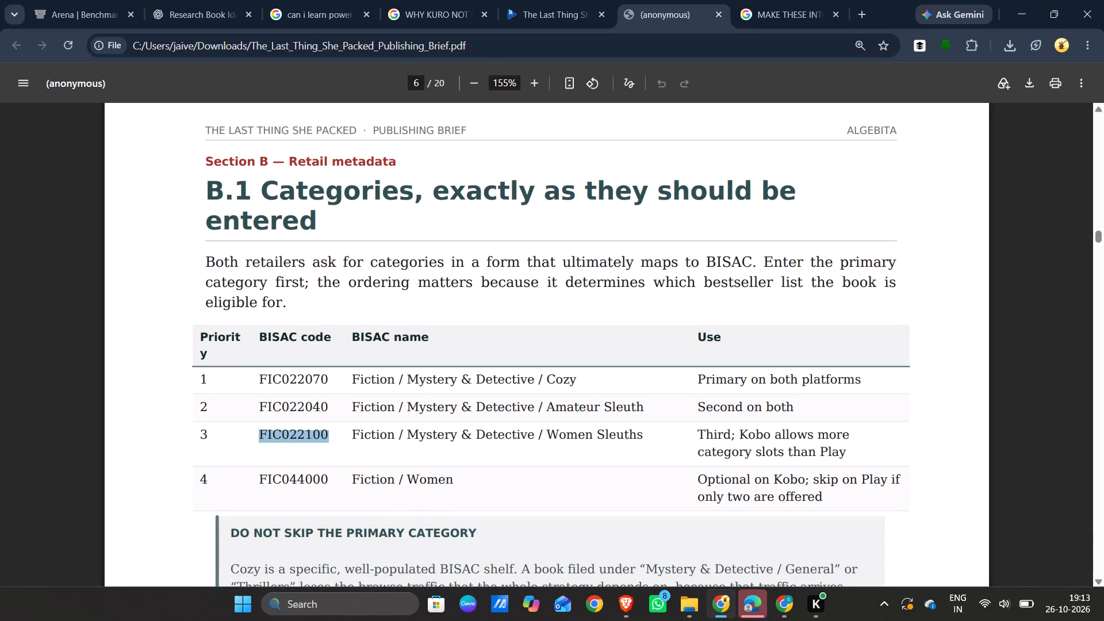
pyautogui.moveTo(248, 478); pyautogui.dragTo(330, 476)
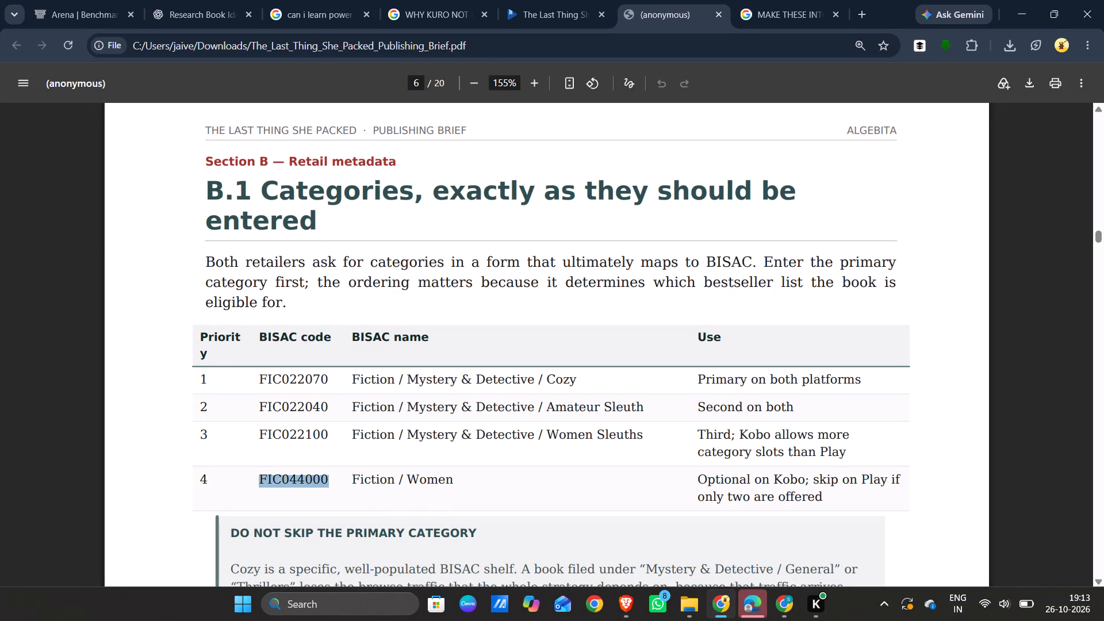
pyautogui.hotkey('ctrl', 'c')
pyautogui.click(538, 0)
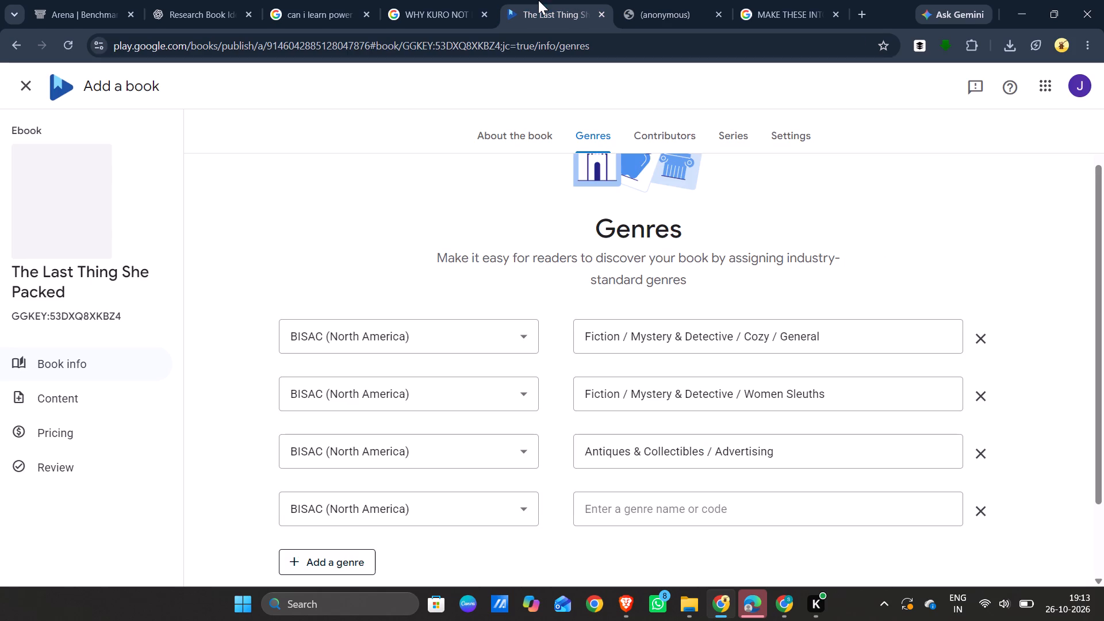
pyautogui.click(649, 513)
pyautogui.hotkey('ctrl', 'v')
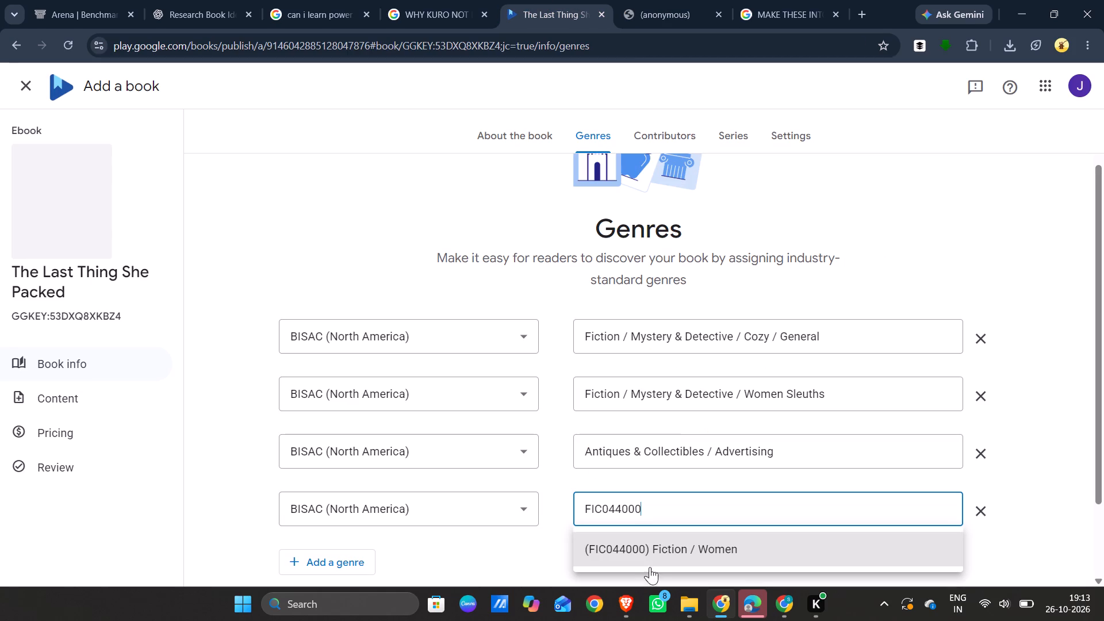
pyautogui.click(650, 569)
pyautogui.click(652, 550)
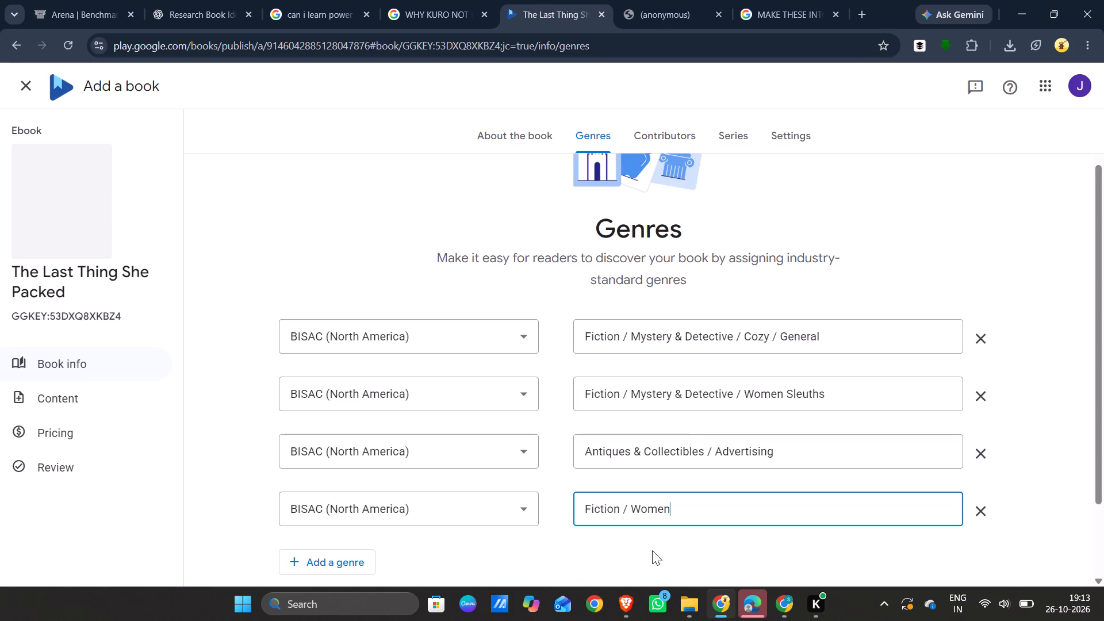
# Replace the third genre using the brief's code FIC022100, choosing Fiction / Mystery & Detective / Amateur Sleuth, and save the genres to continue.
pyautogui.click(691, 442)
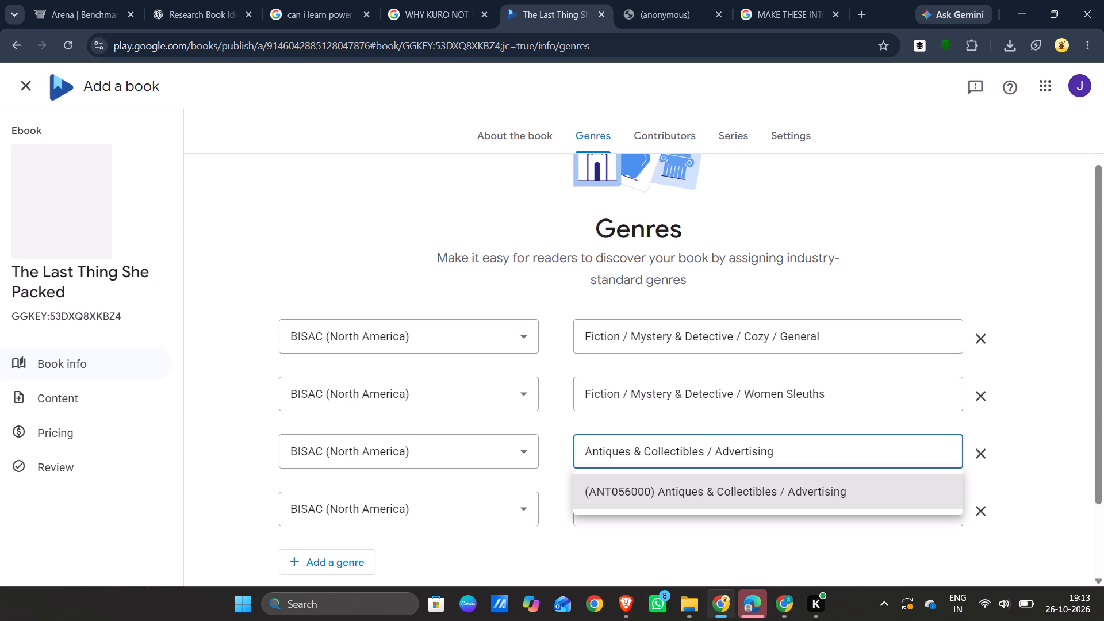
pyautogui.click(680, 0)
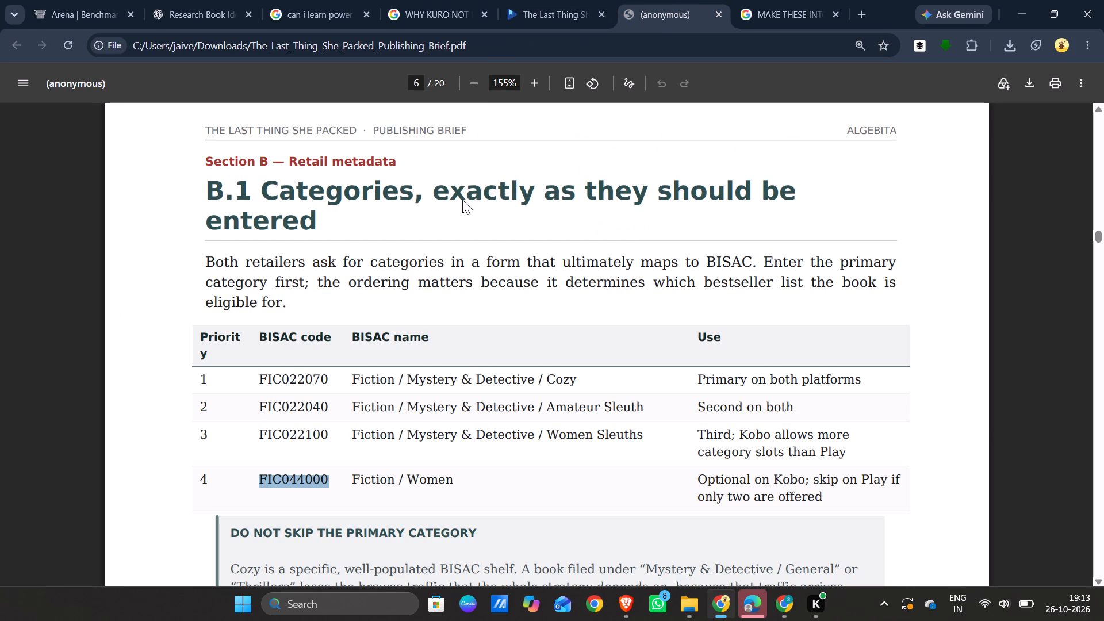
pyautogui.moveTo(255, 433); pyautogui.dragTo(289, 431)
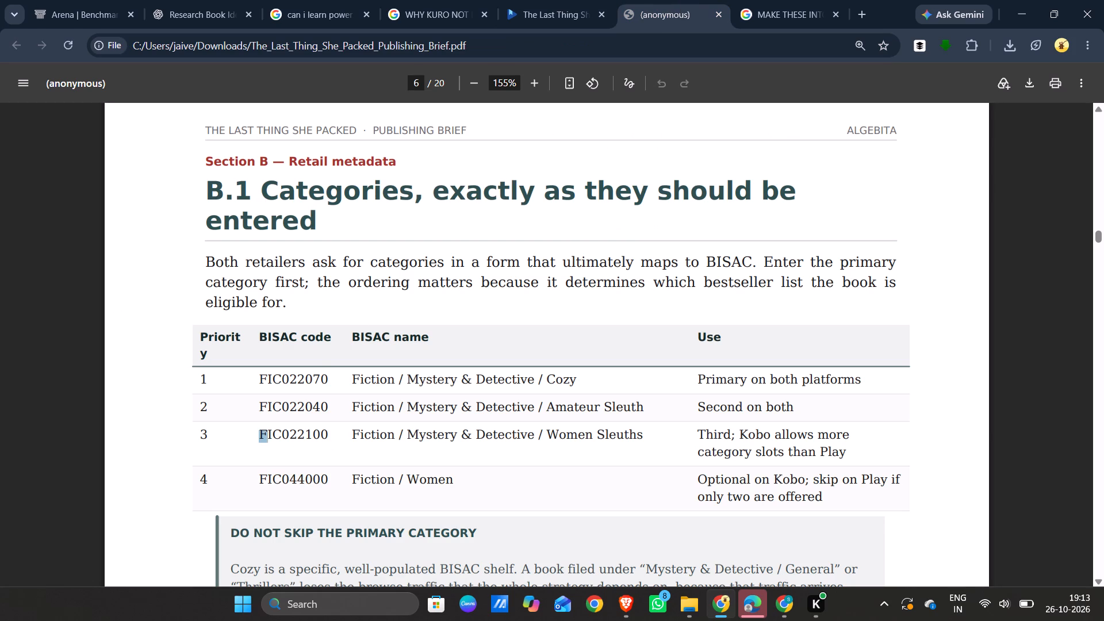
pyautogui.moveTo(289, 431); pyautogui.dragTo(330, 431)
pyautogui.hotkey('ctrl', 'c')
pyautogui.click(526, 0)
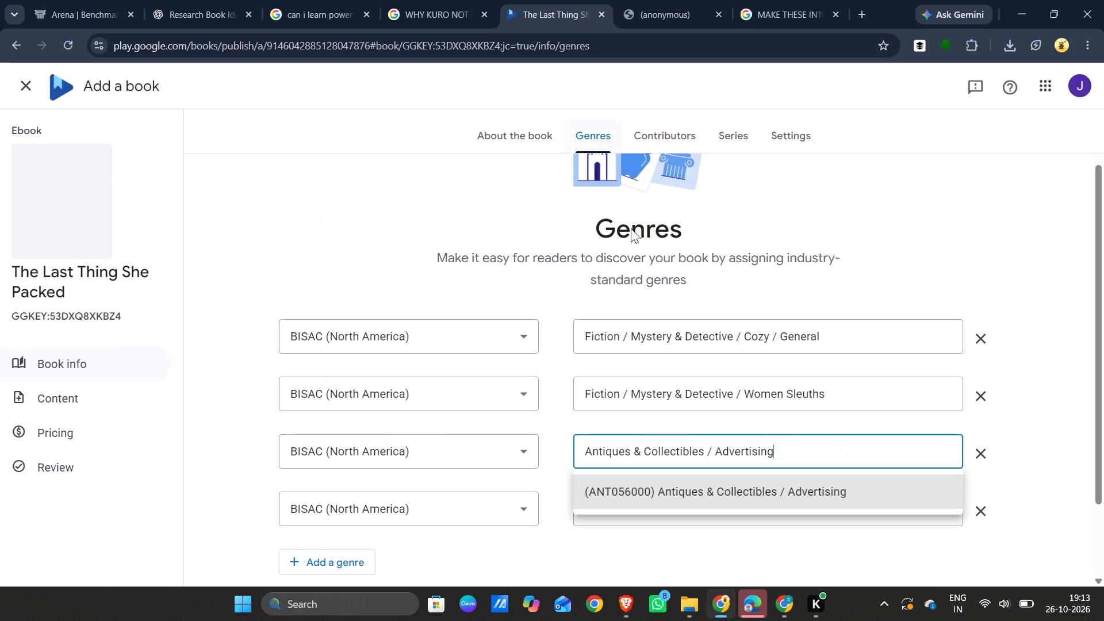
pyautogui.tripleClick(638, 459)
pyautogui.click(638, 459)
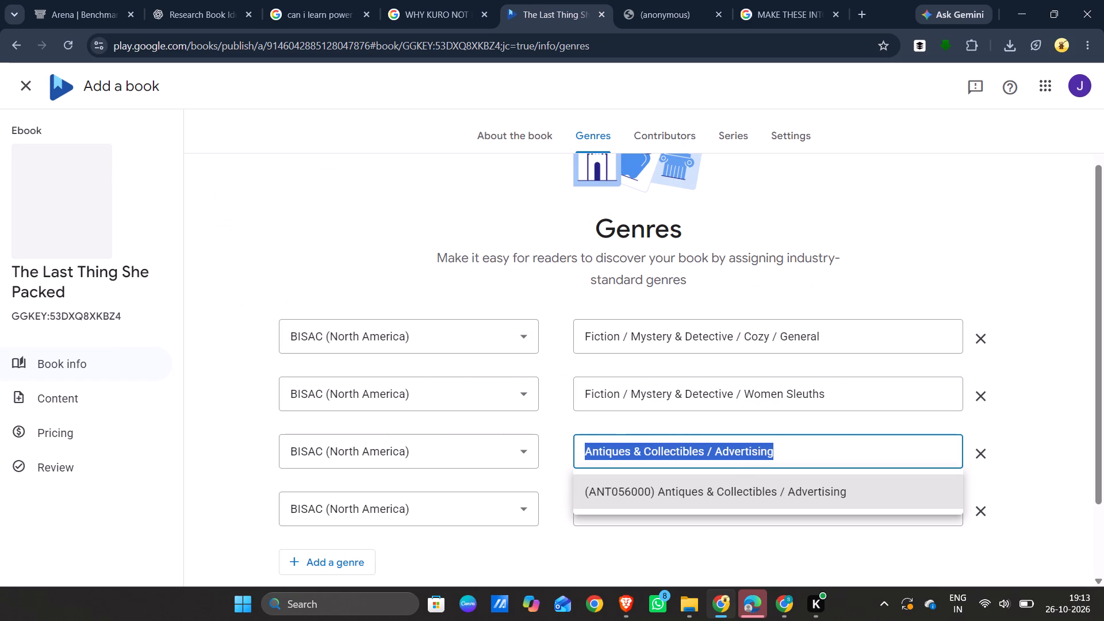
pyautogui.hotkey('ctrl', 'v')
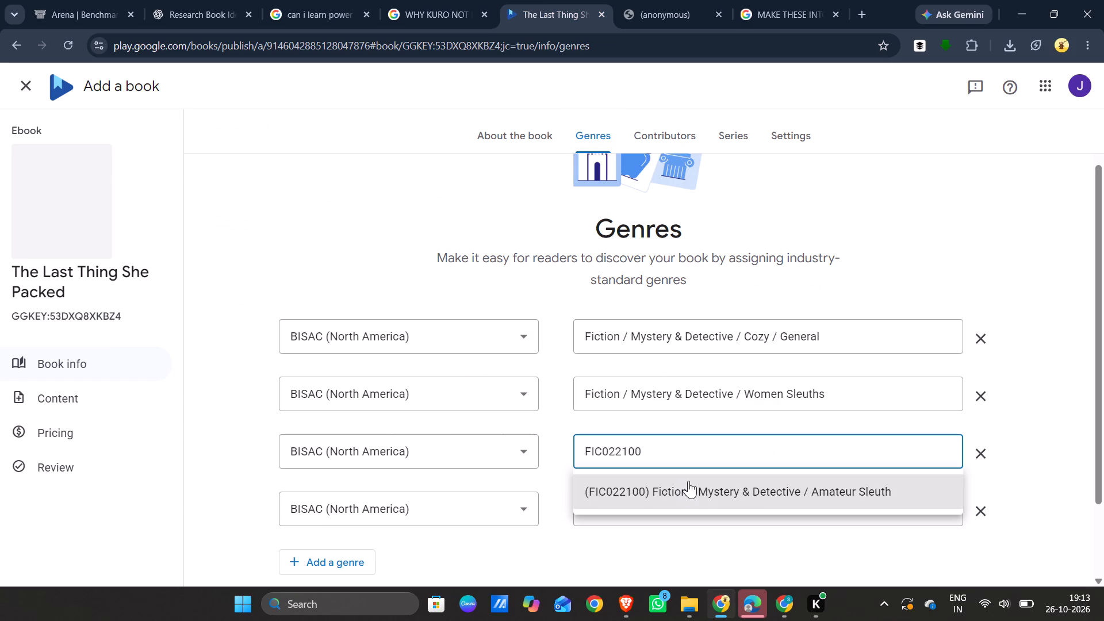
pyautogui.click(687, 486)
pyautogui.click(655, 555)
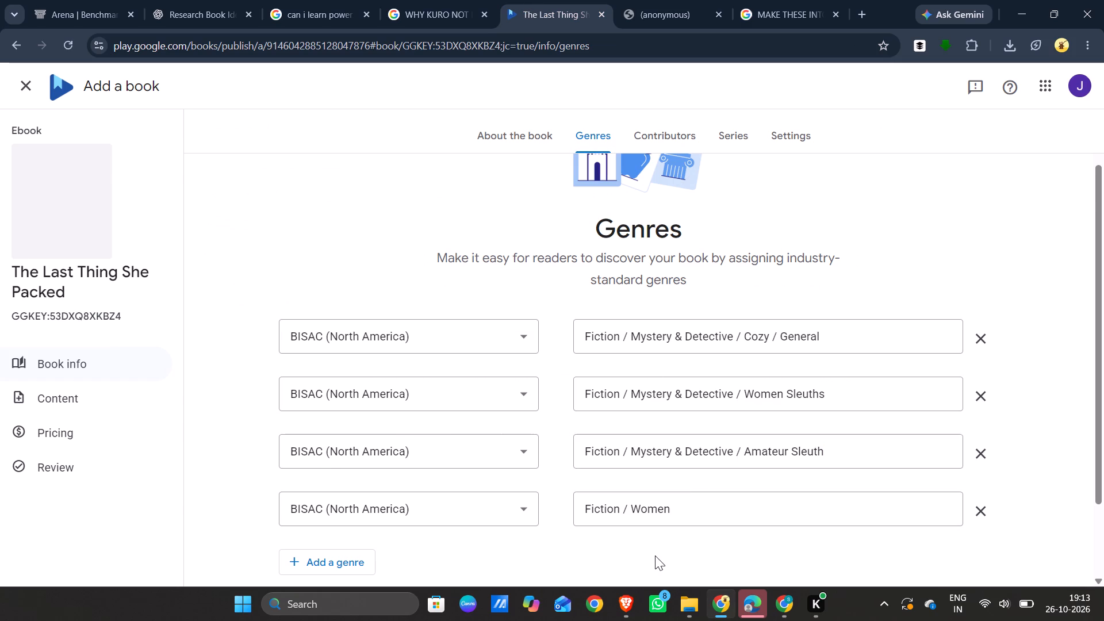
pyautogui.scroll(-2, 655, 555)
pyautogui.click(661, 508)
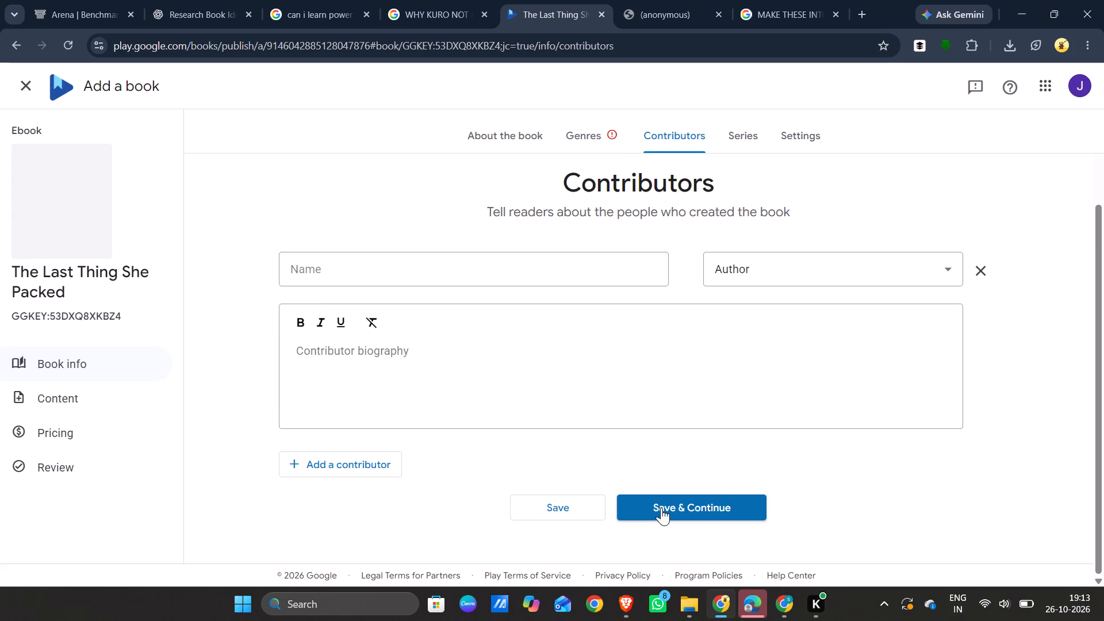
# Find the pen name in the brief's A.1 table, enter Algebita as the Author contributor, and save to continue.
pyautogui.click(382, 269)
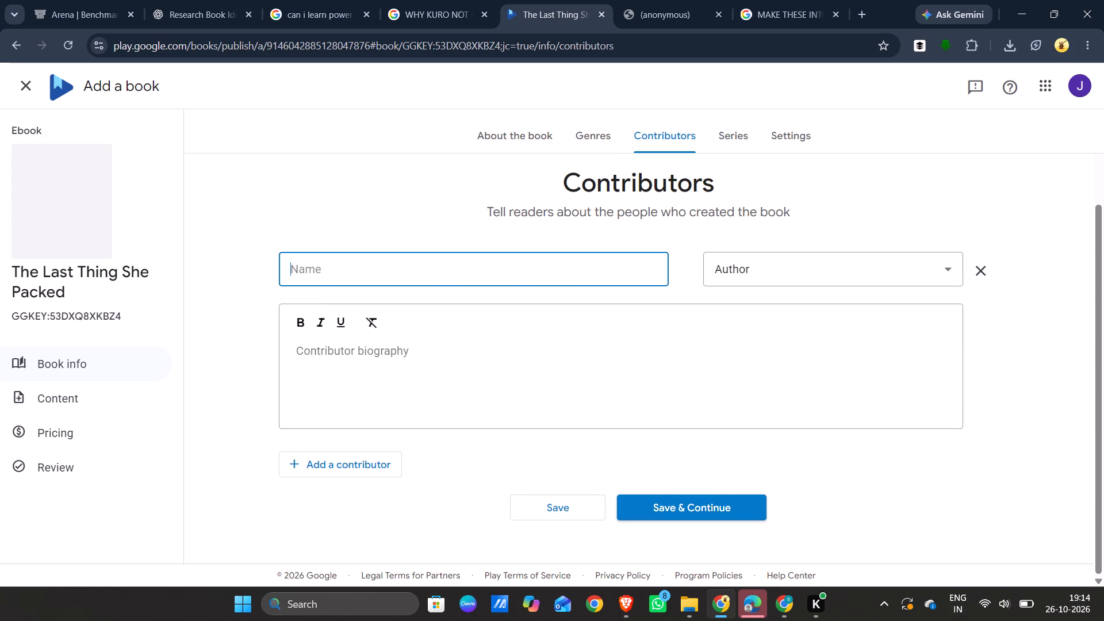
pyautogui.click(663, 1)
pyautogui.click(371, 372)
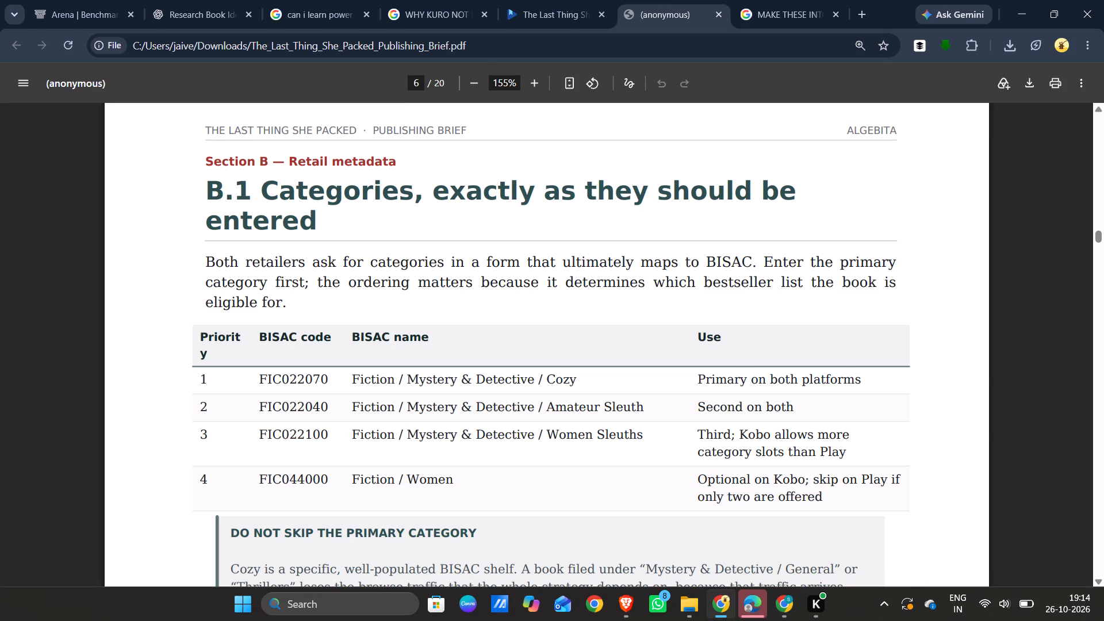
pyautogui.scroll(16, 371, 372)
pyautogui.scroll(-1, 371, 372)
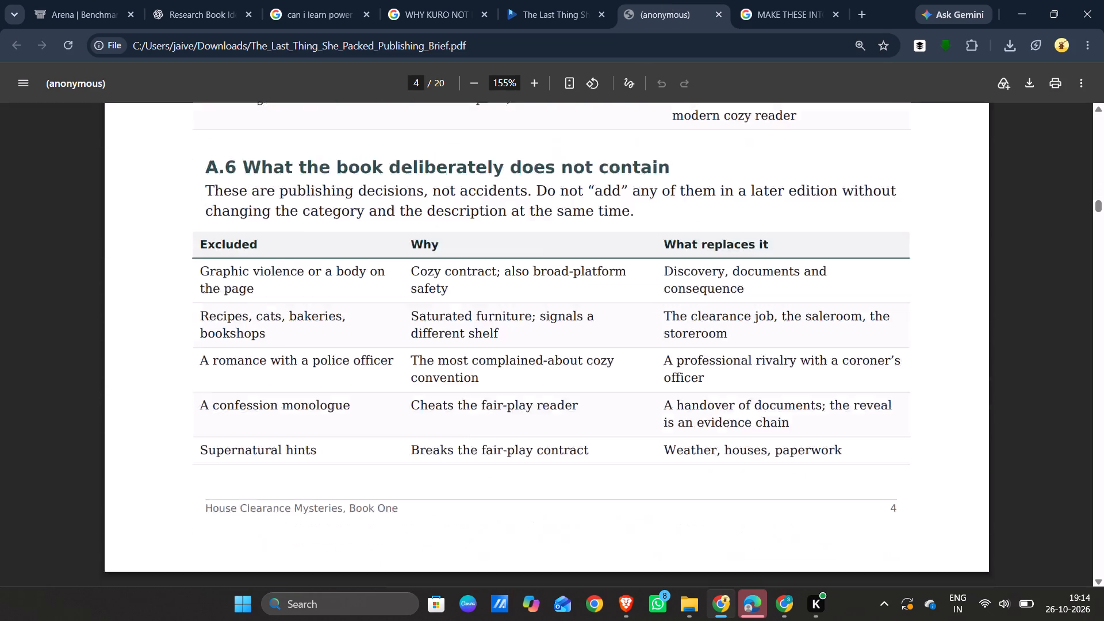
pyautogui.scroll(-2, 371, 372)
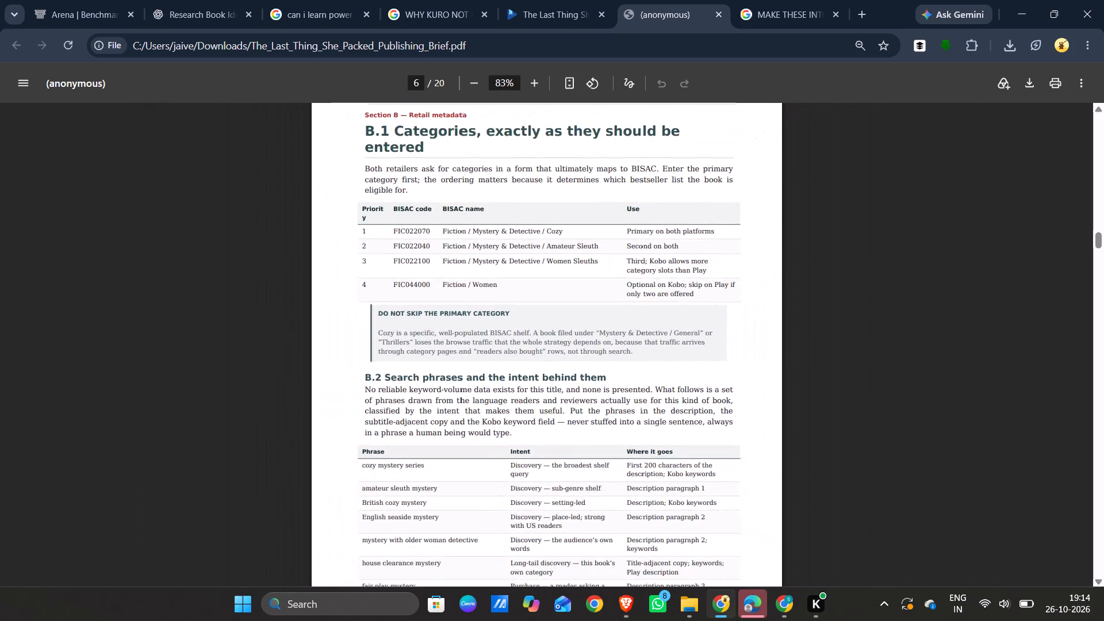
pyautogui.scroll(11, 371, 372)
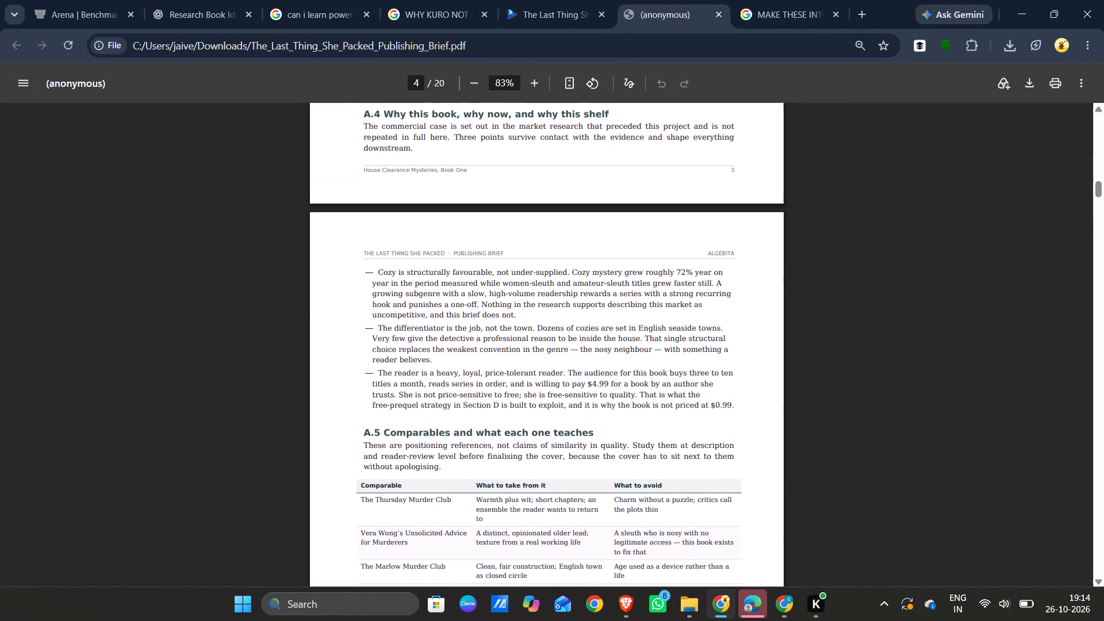
pyautogui.scroll(5, 371, 372)
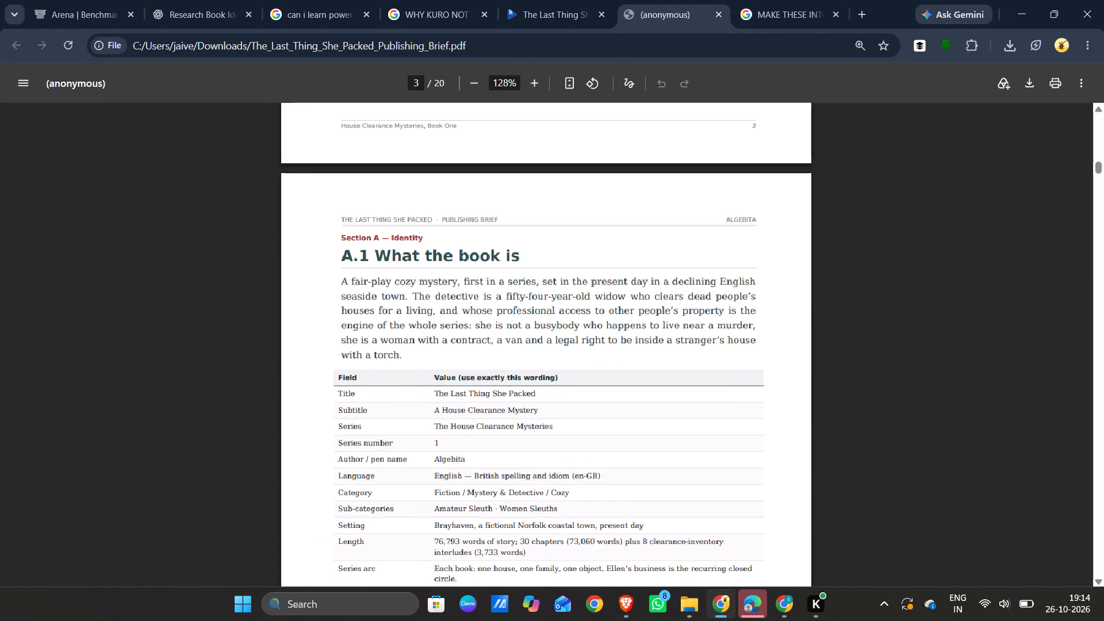
pyautogui.moveTo(392, 494); pyautogui.dragTo(447, 489)
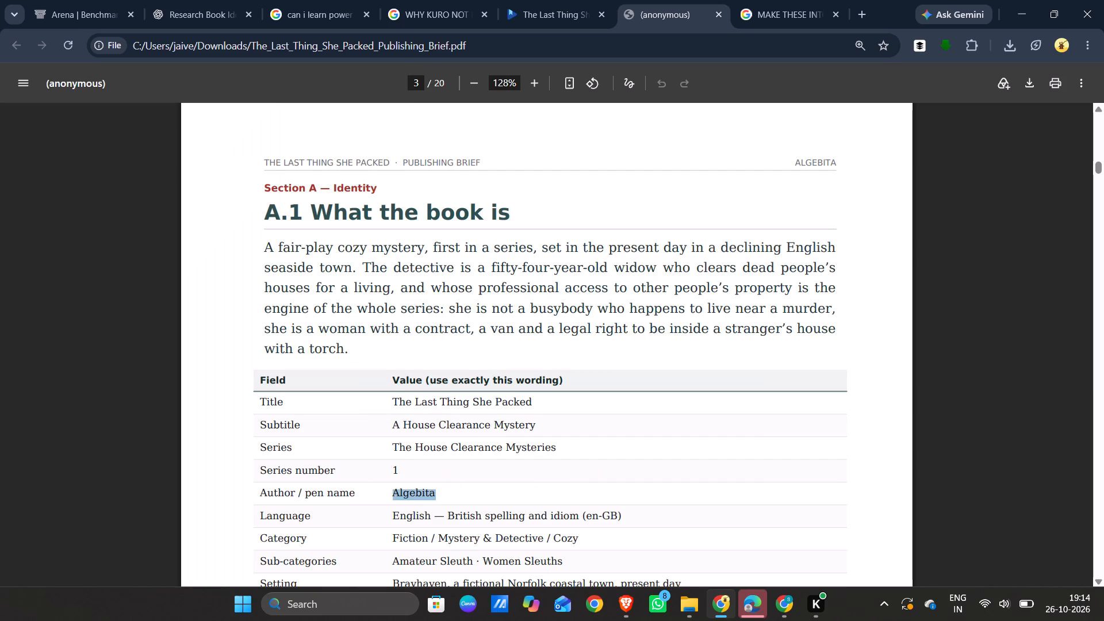
pyautogui.hotkey('ctrl', 'c')
pyautogui.click(526, 6)
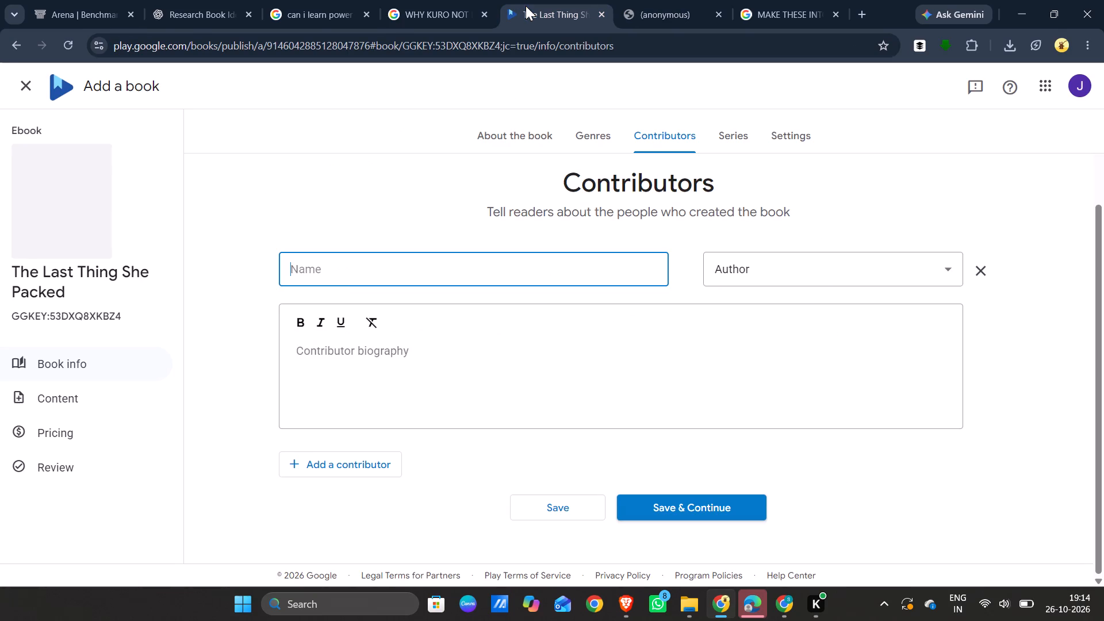
pyautogui.hotkey('ctrl', 'v')
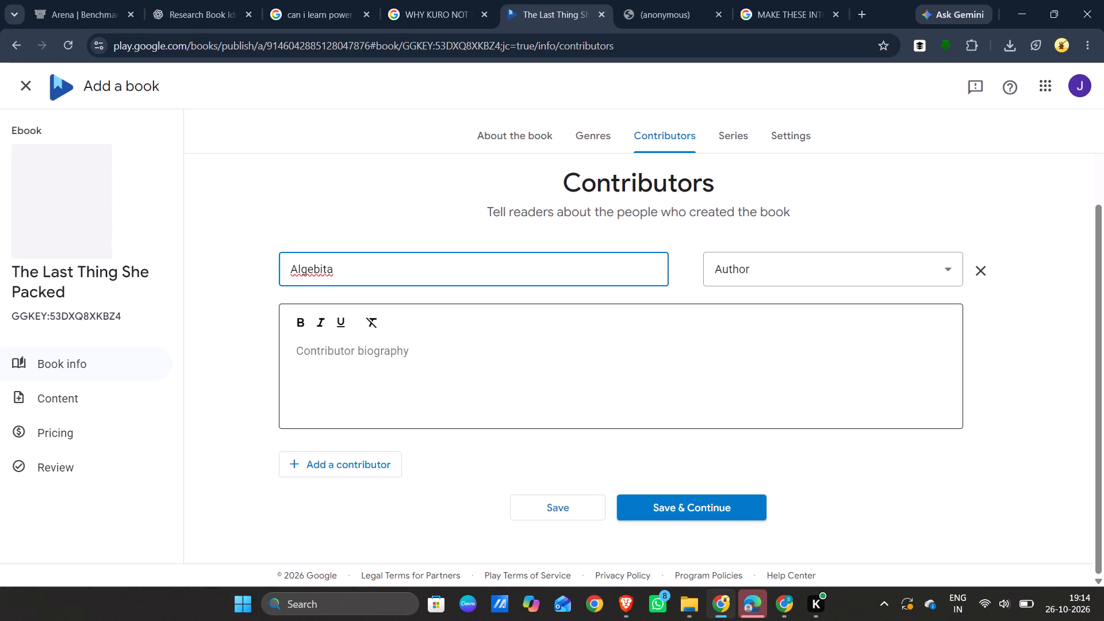
pyautogui.click(439, 461)
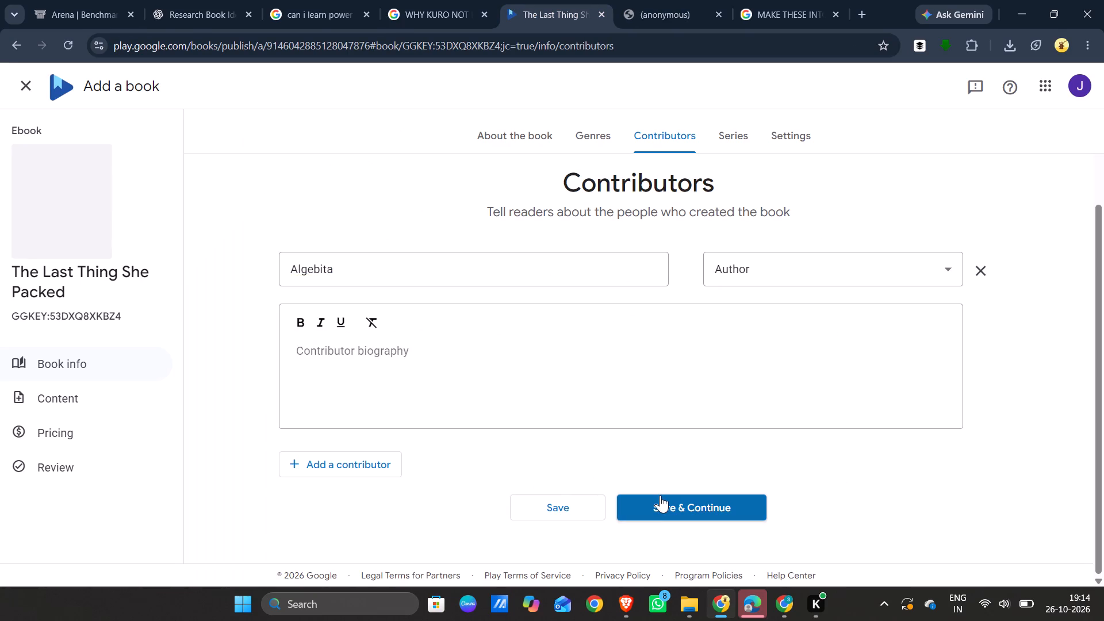
pyautogui.click(660, 495)
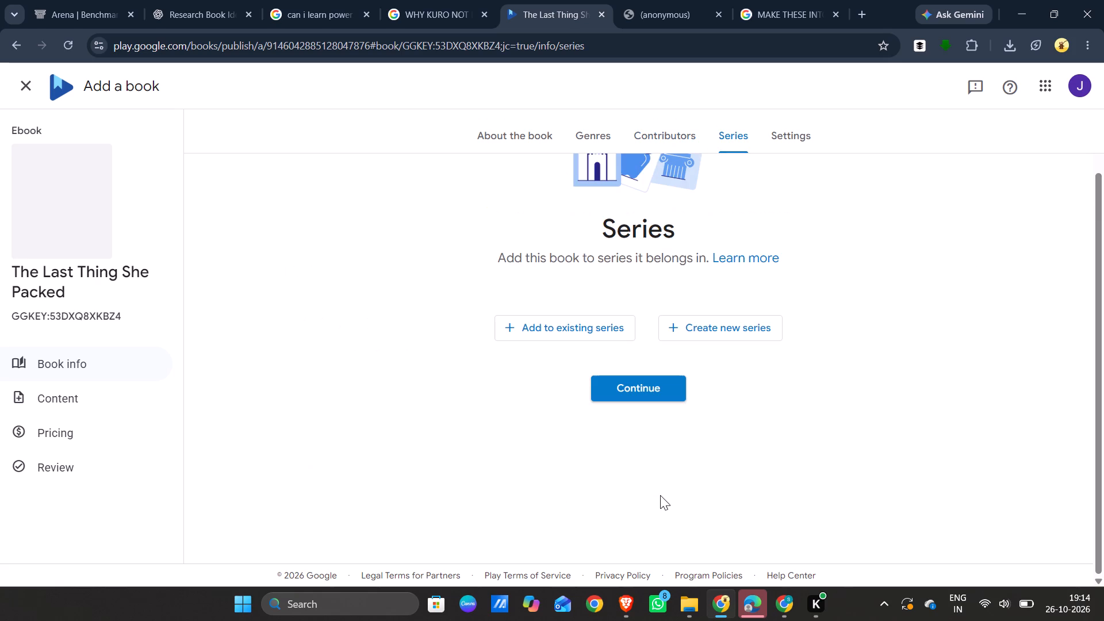
# Start a new series named The House Clearance Mysteries, taken from the brief's A.1 table, with Ebook as the book type.
pyautogui.click(688, 322)
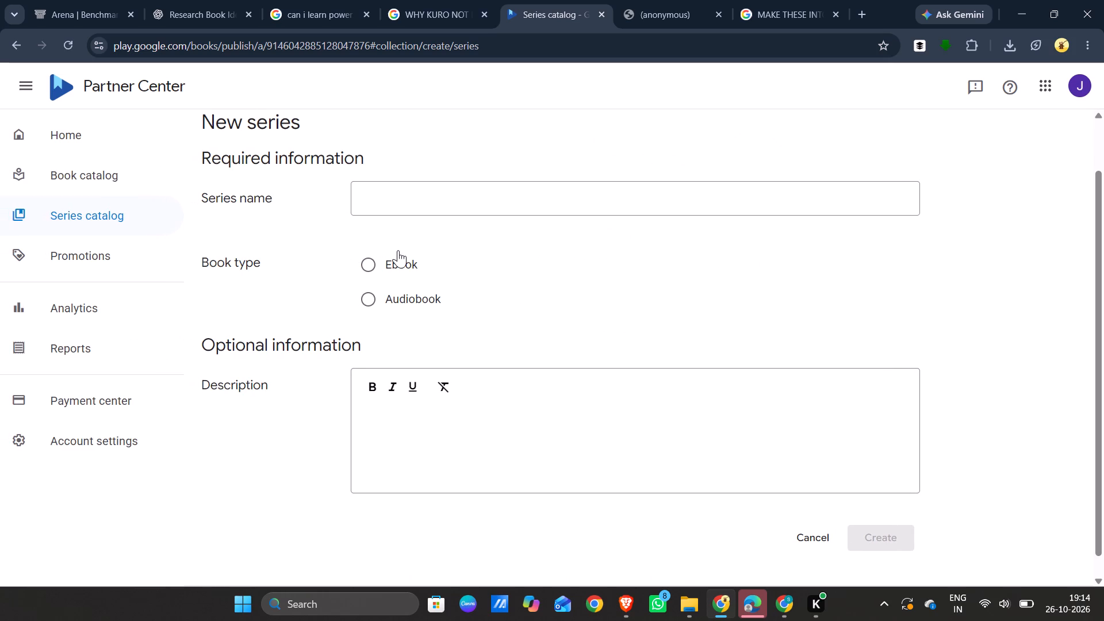
pyautogui.click(394, 195)
pyautogui.click(697, 0)
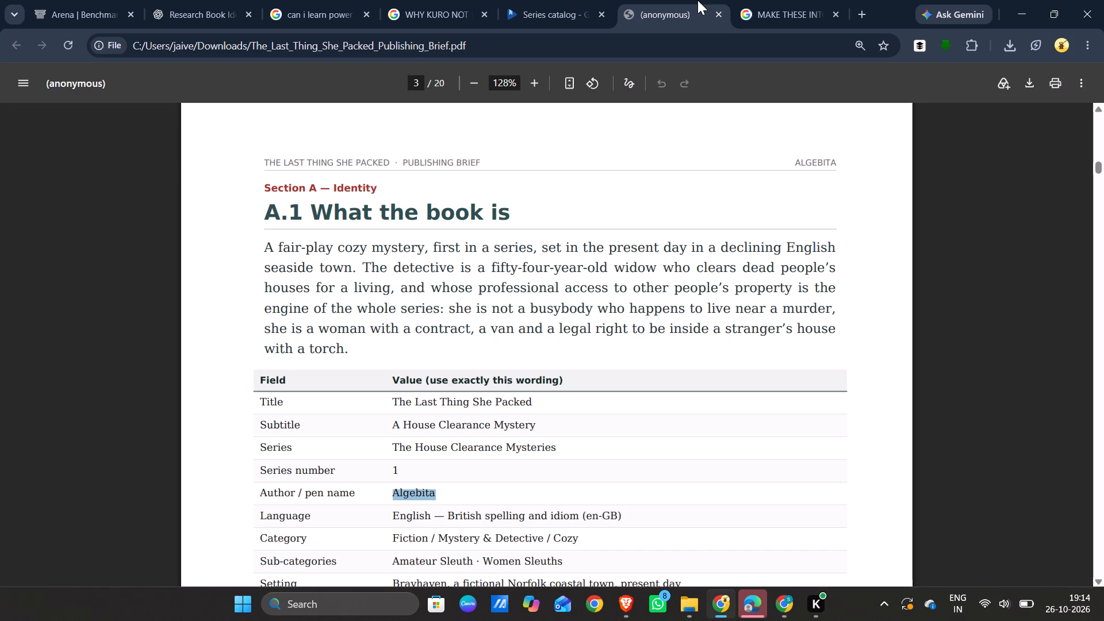
pyautogui.moveTo(388, 446); pyautogui.dragTo(574, 444)
pyautogui.hotkey('ctrl', 'c')
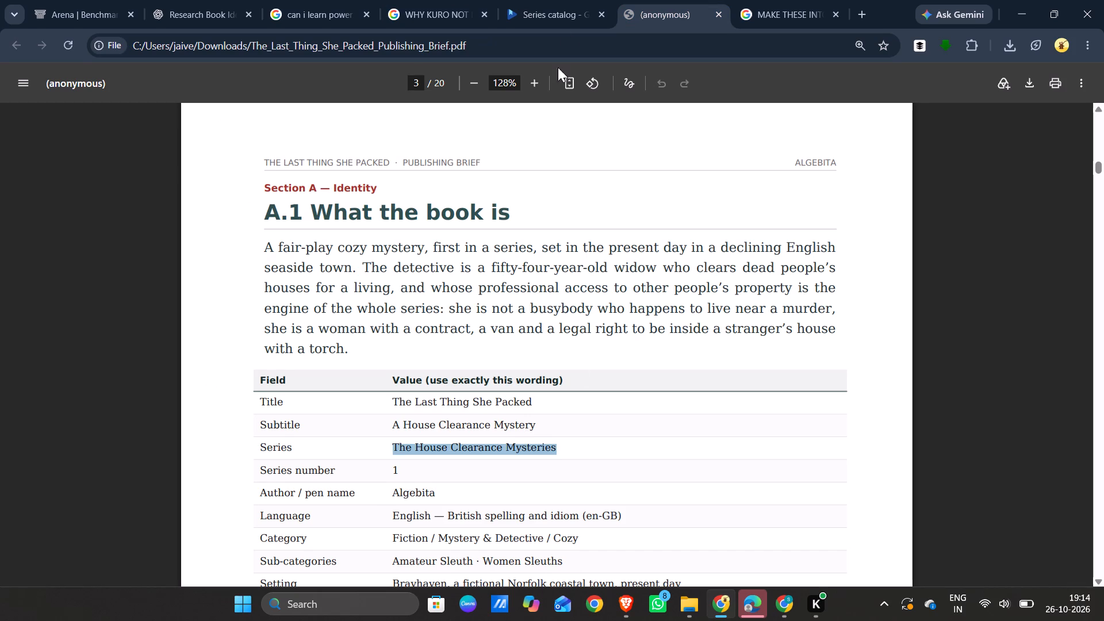
pyautogui.click(568, 0)
pyautogui.hotkey('ctrl', 'v')
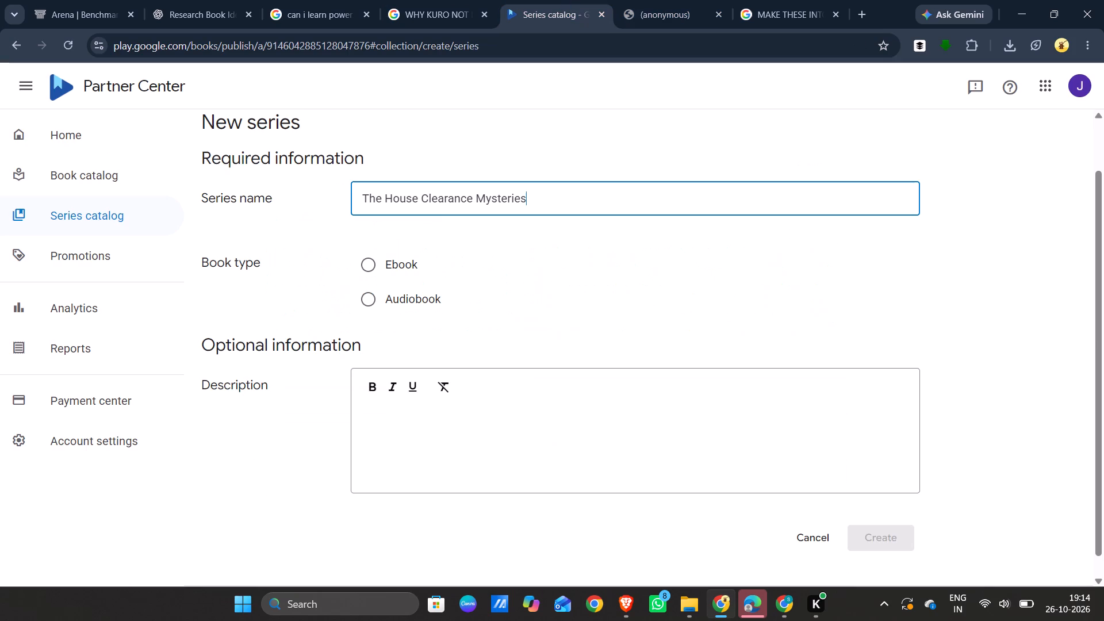
pyautogui.click(374, 267)
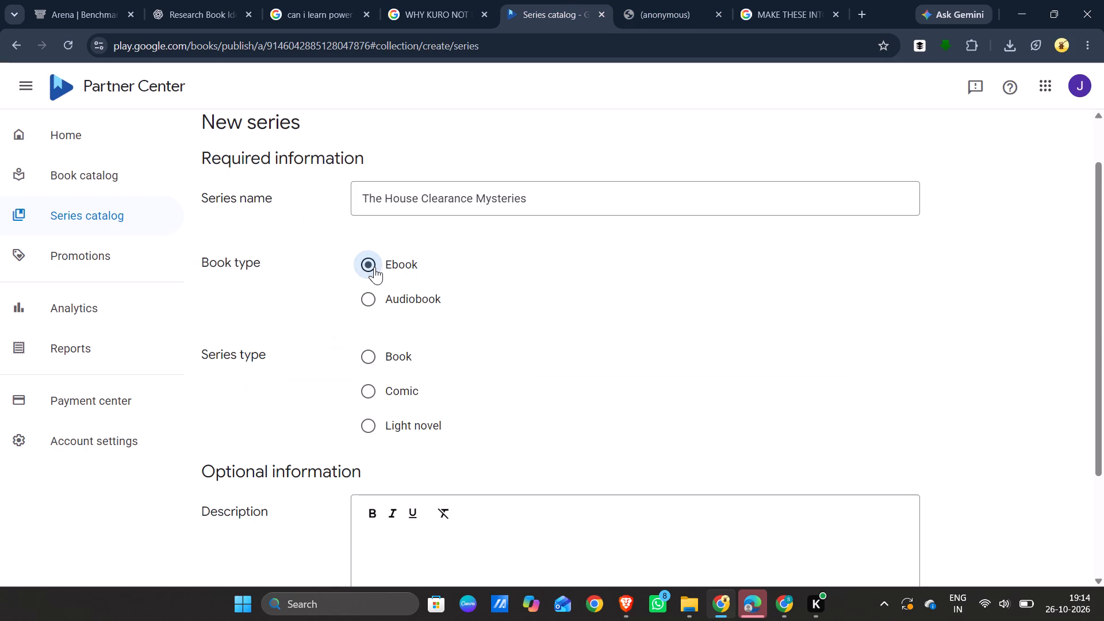
pyautogui.click(367, 299)
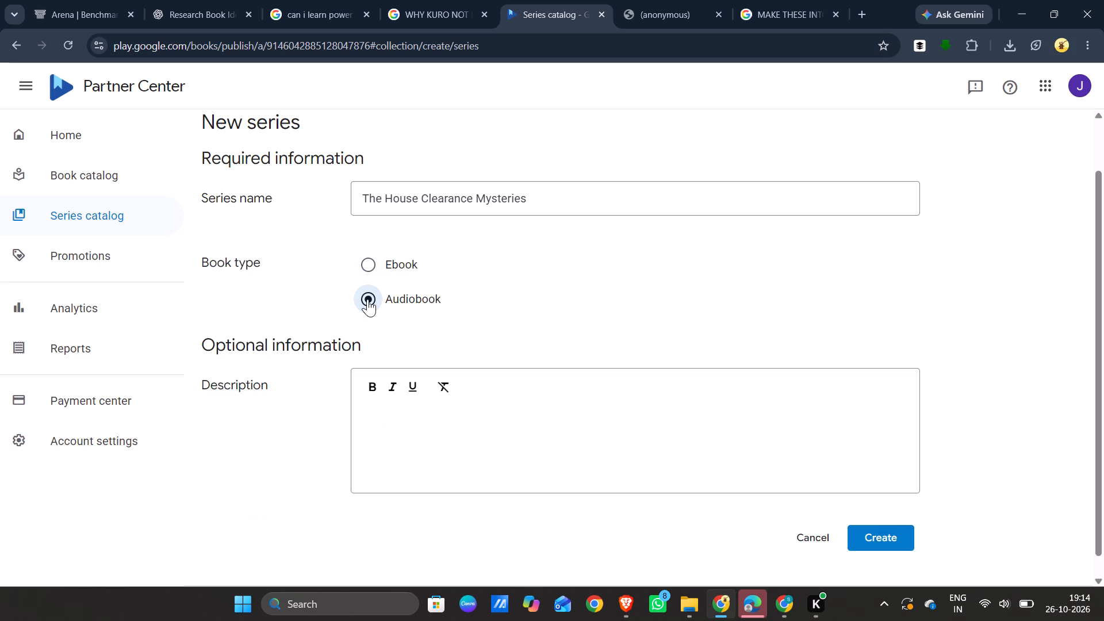
pyautogui.click(362, 266)
# Fill the series description with the brief's A.2 paragraph, "The promise, in one paragraph", and review the new series form.
pyautogui.scroll(-1, 538, 438)
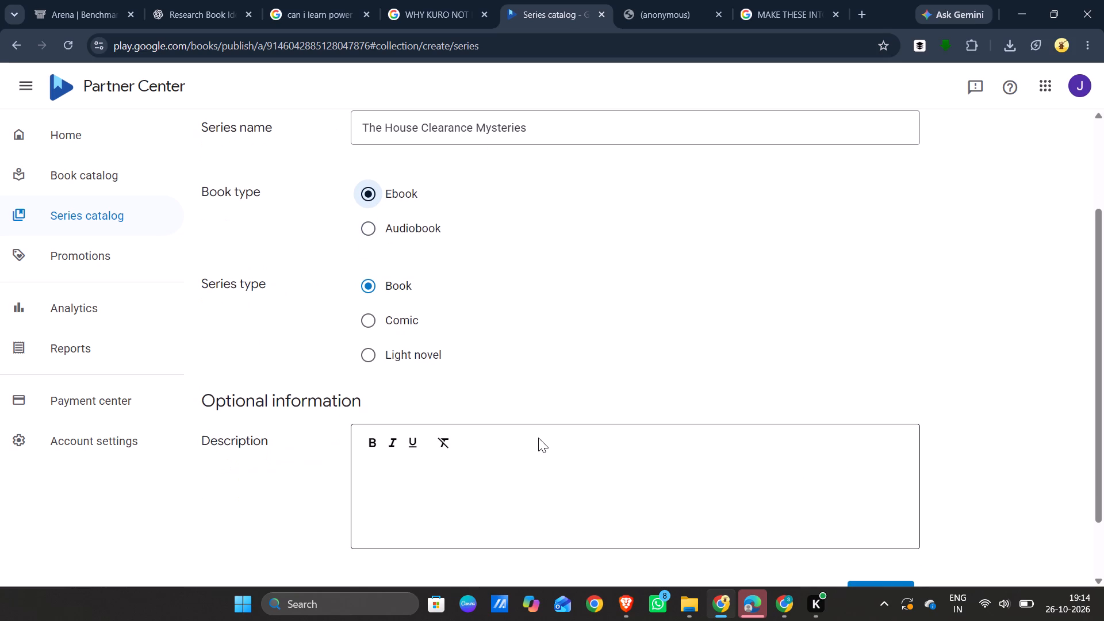
pyautogui.click(418, 500)
pyautogui.click(641, 0)
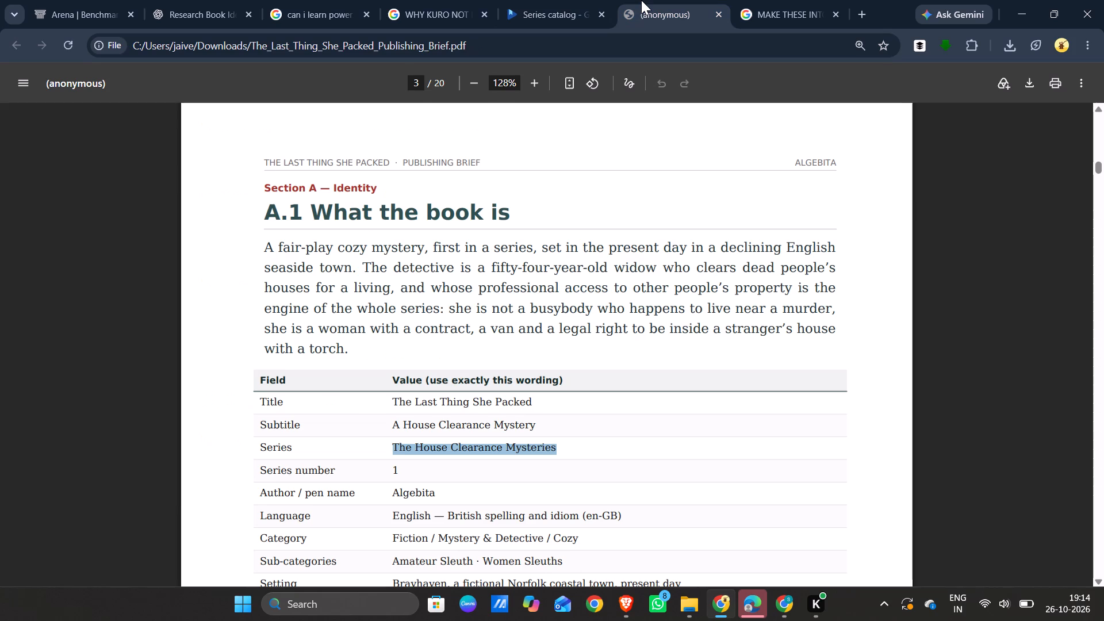
pyautogui.click(545, 293)
pyautogui.scroll(-4, 545, 293)
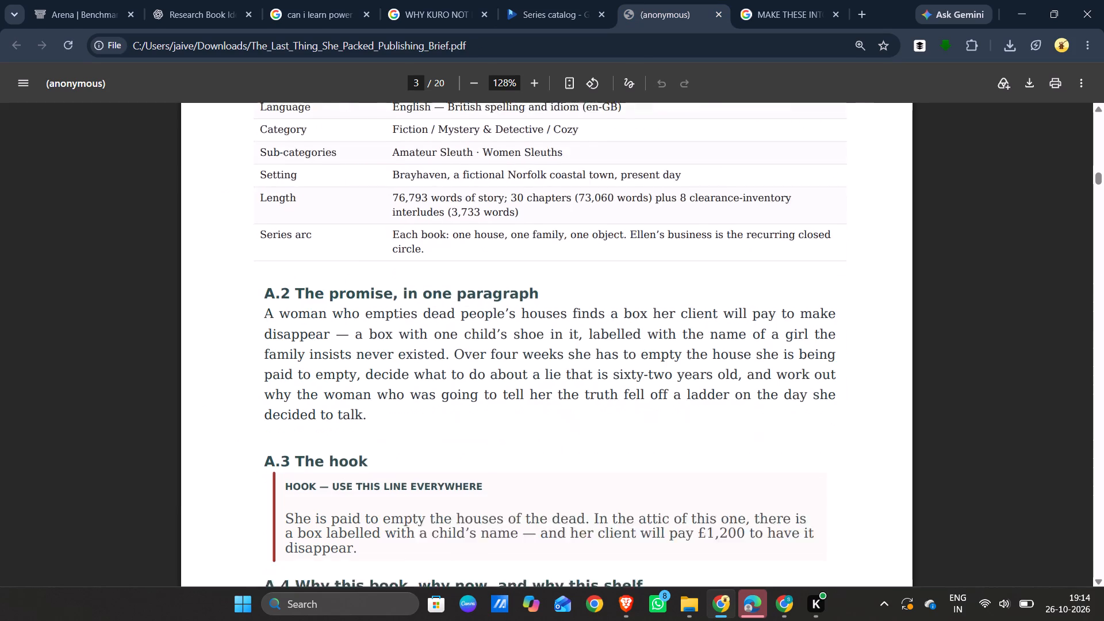
pyautogui.scroll(-2, 545, 293)
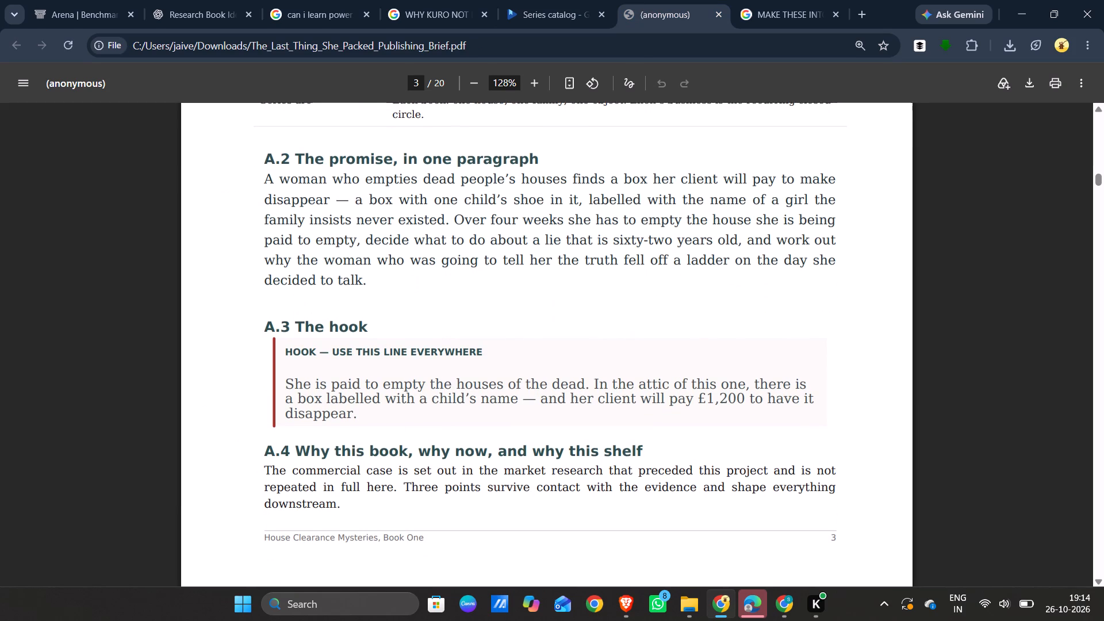
pyautogui.moveTo(259, 178); pyautogui.dragTo(376, 277)
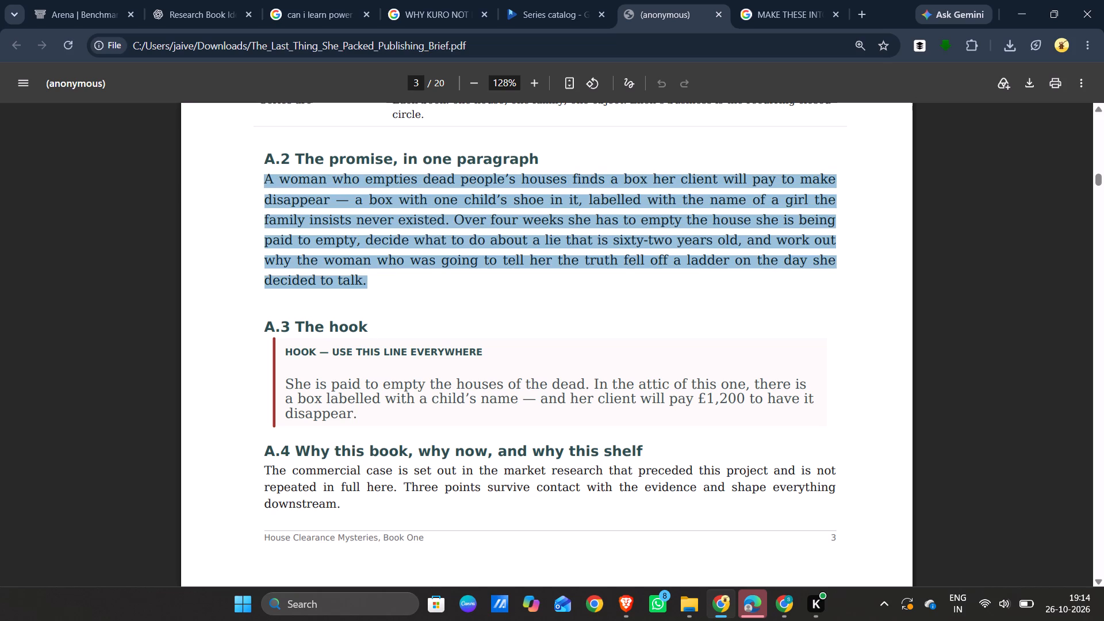
pyautogui.hotkey('ctrl', 'c')
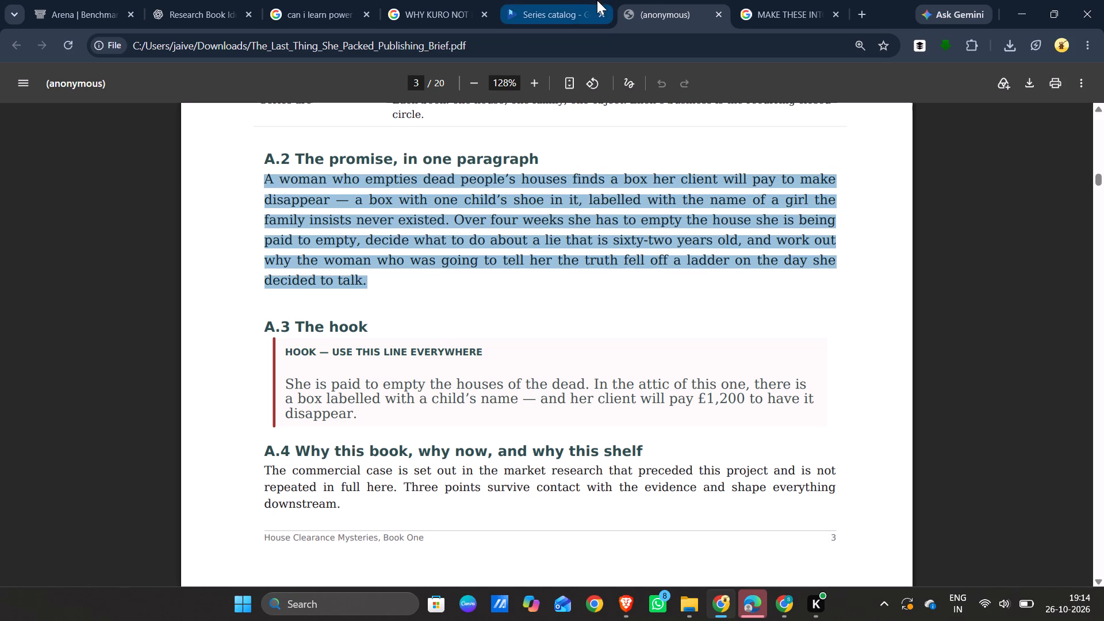
pyautogui.click(573, 0)
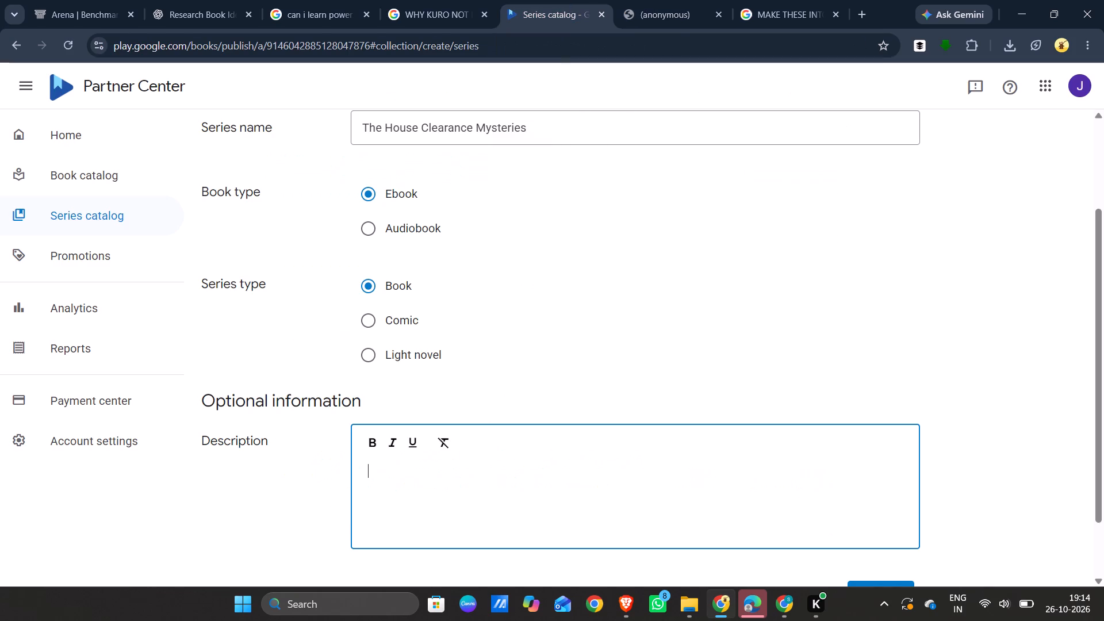
pyautogui.hotkey('ctrl', 'v')
pyautogui.click(606, 382)
pyautogui.scroll(-2, 606, 382)
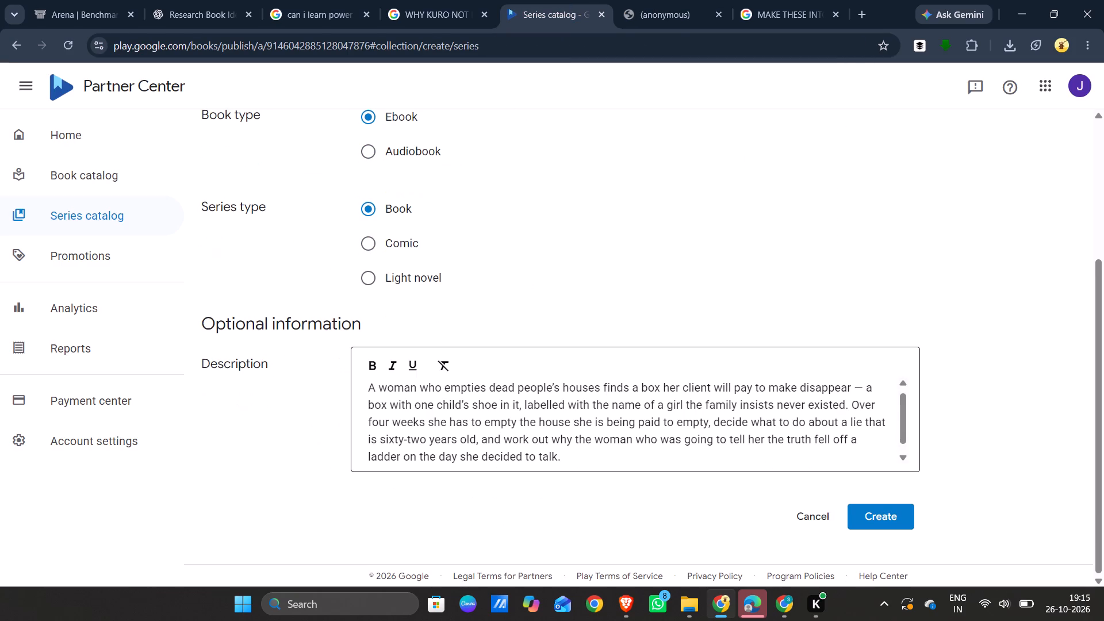
pyautogui.scroll(2, 606, 382)
pyautogui.hscroll(1, 656, 292)
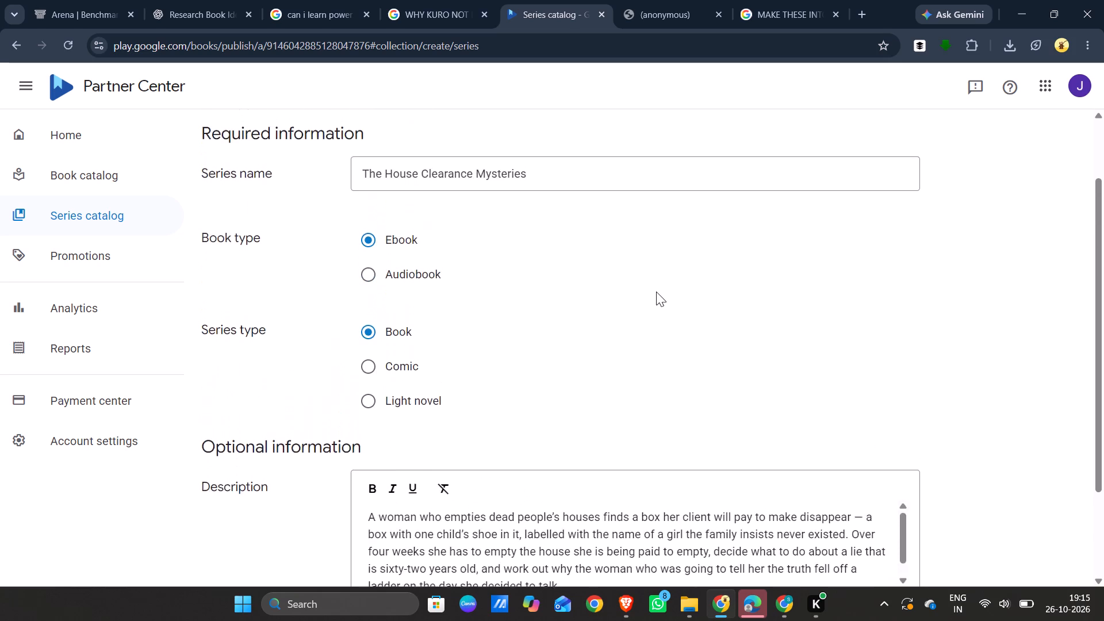
# Save the new series The House Clearance Mysteries and look over its details page.
pyautogui.hscroll(1, 656, 292)
pyautogui.click(881, 523)
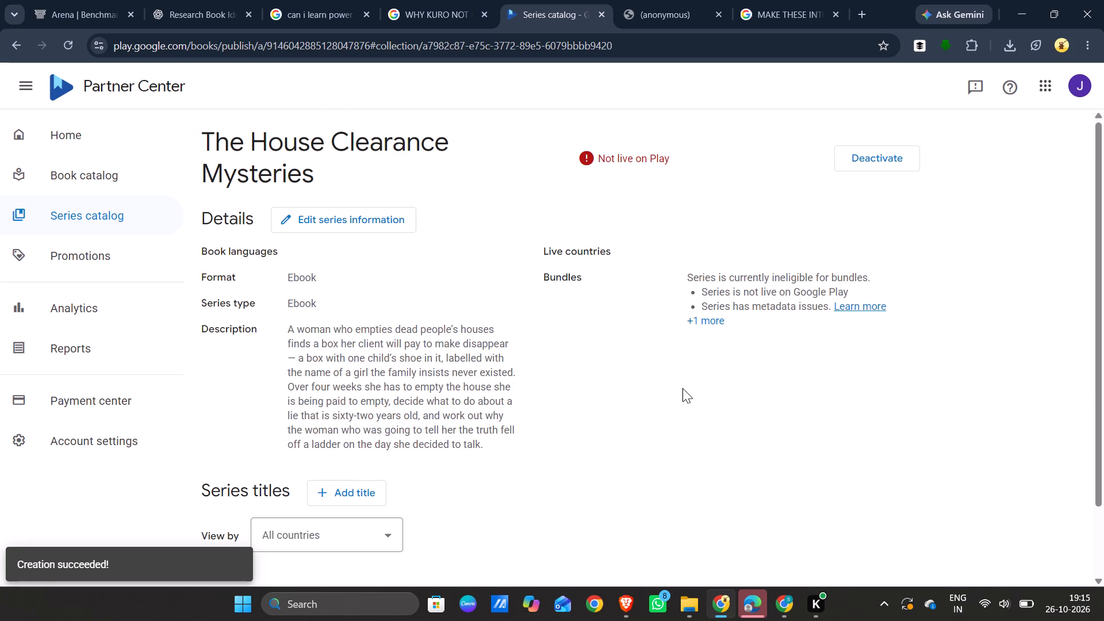
pyautogui.scroll(-2, 683, 388)
pyautogui.scroll(1, 470, 458)
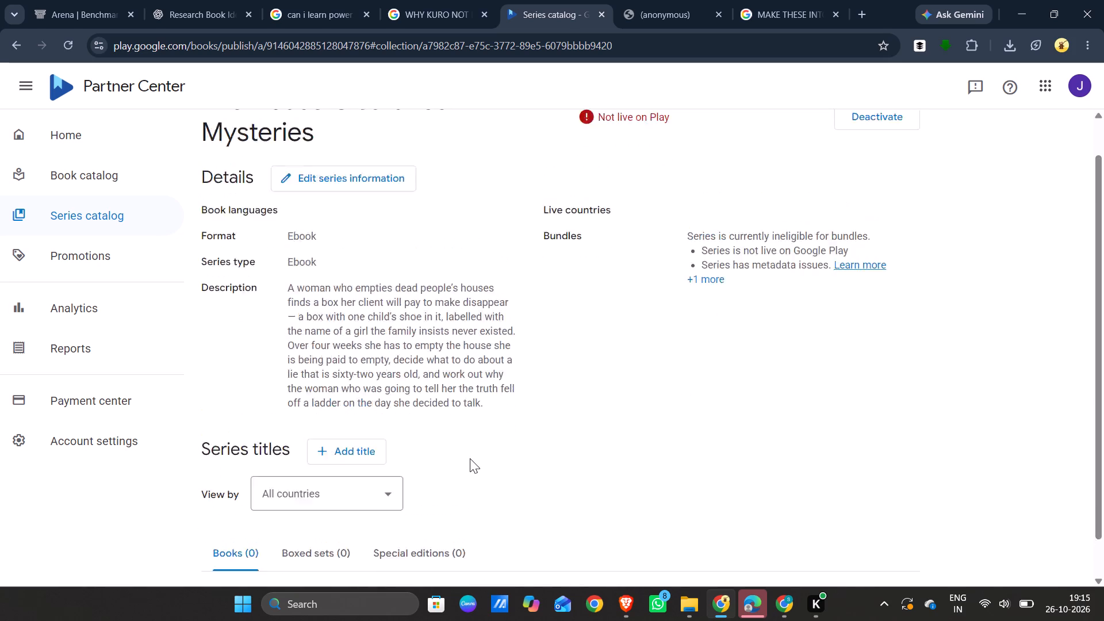
pyautogui.scroll(2, 470, 458)
pyautogui.scroll(-1, 348, 487)
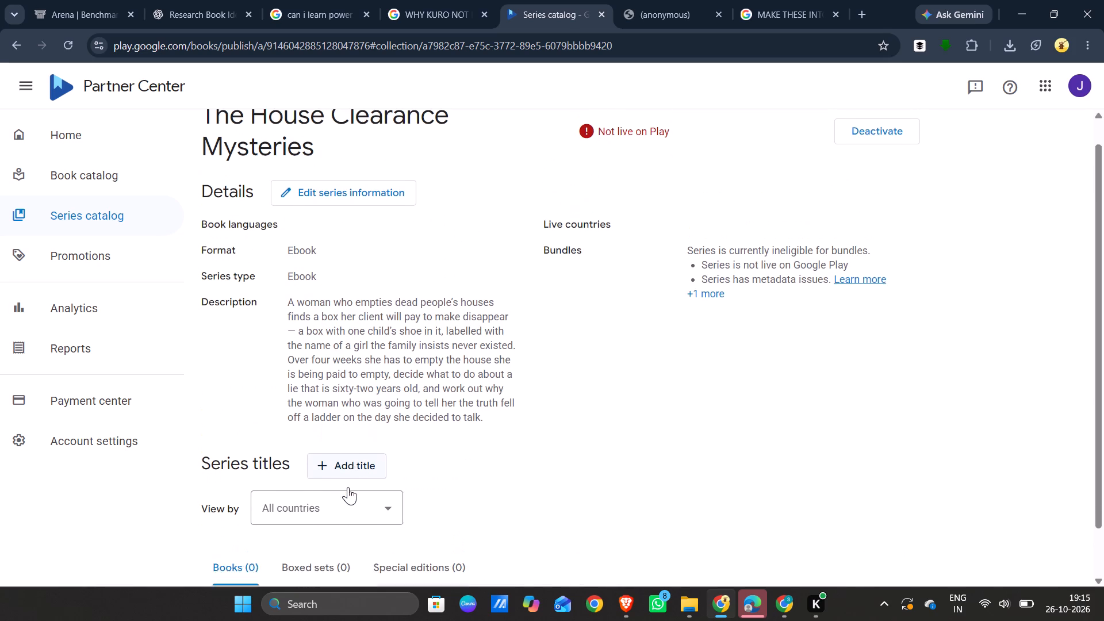
pyautogui.scroll(-3, 348, 487)
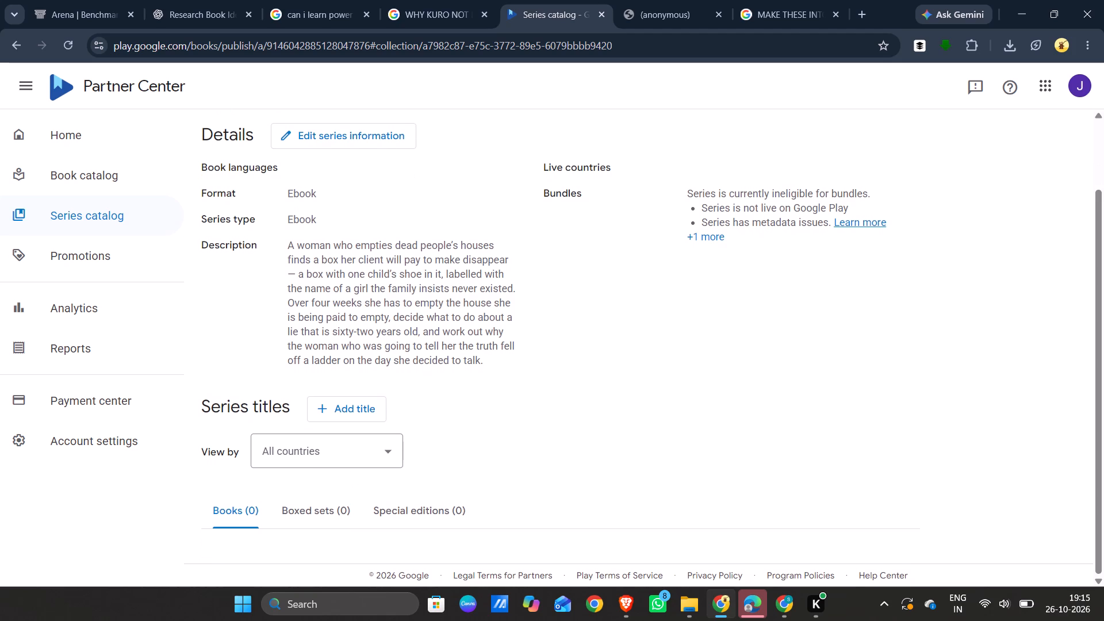
pyautogui.scroll(3, 349, 273)
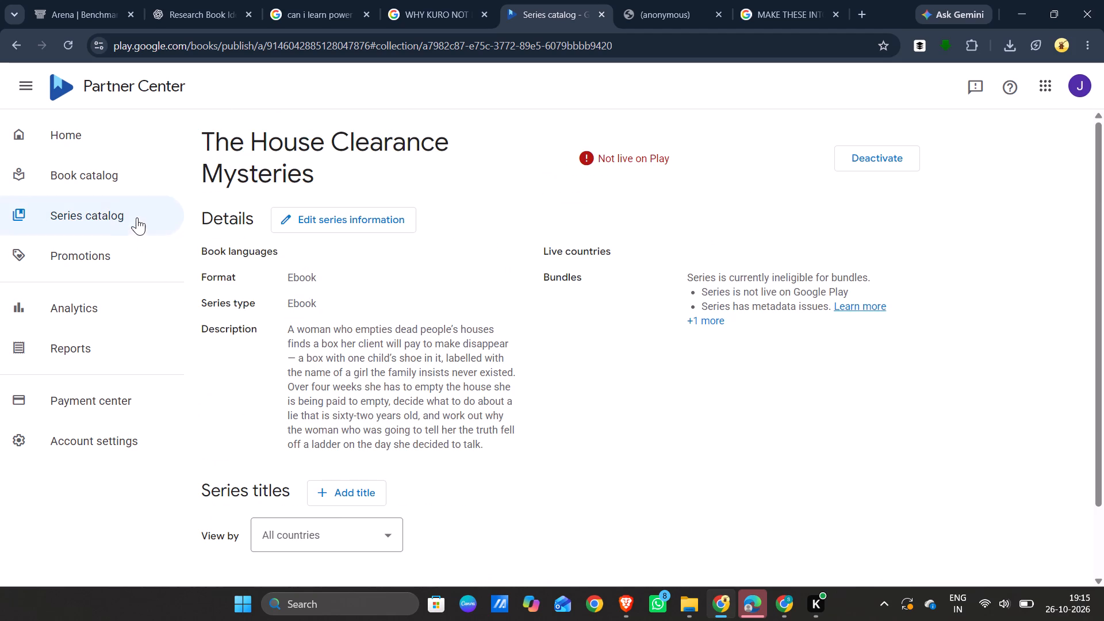
# Reopen The Last Thing She Packed from the book catalog and check its book info settings.
pyautogui.click(95, 187)
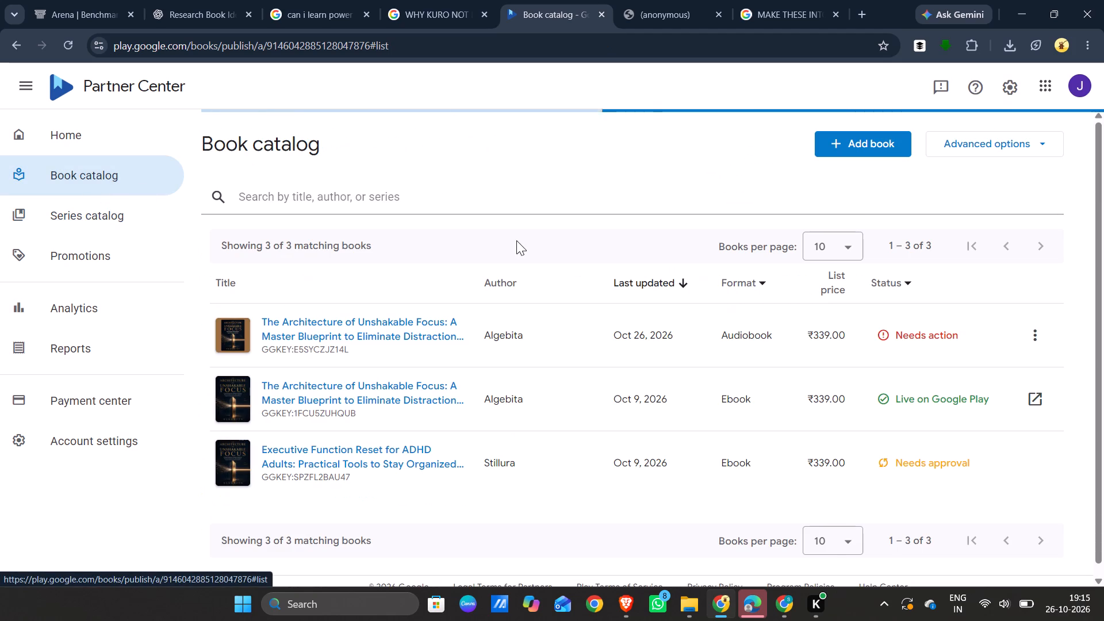
pyautogui.click(331, 331)
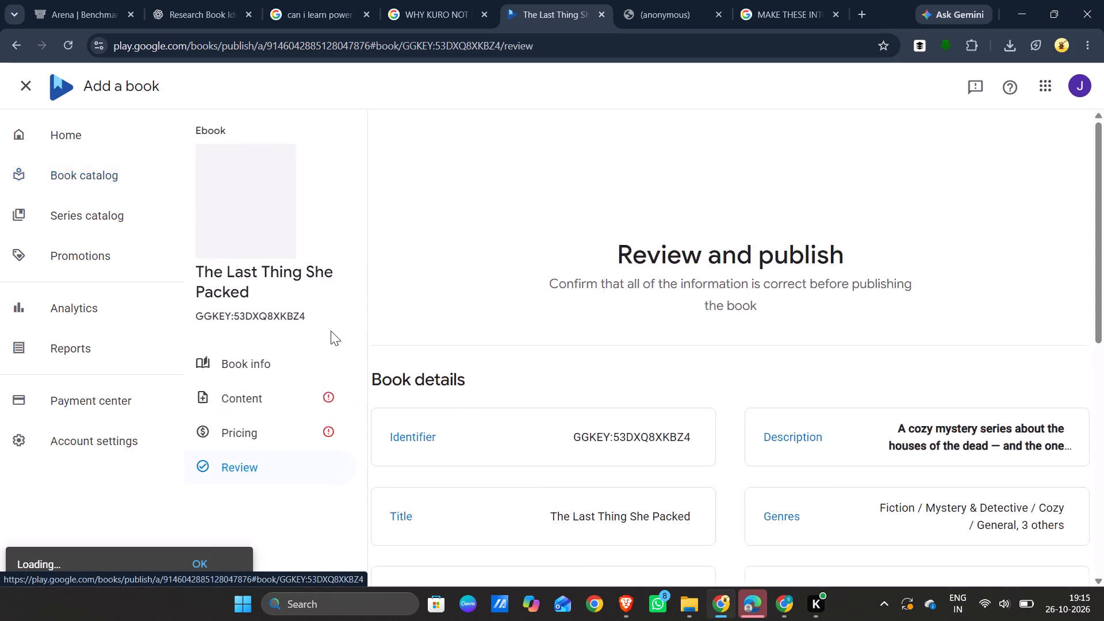
pyautogui.scroll(-2, 331, 331)
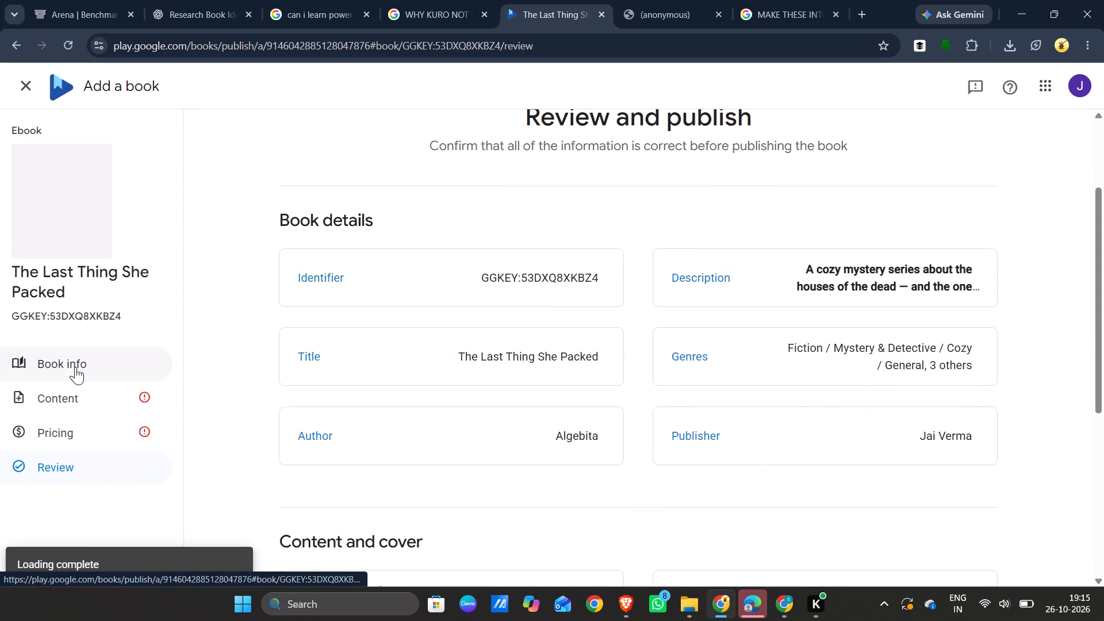
pyautogui.click(75, 364)
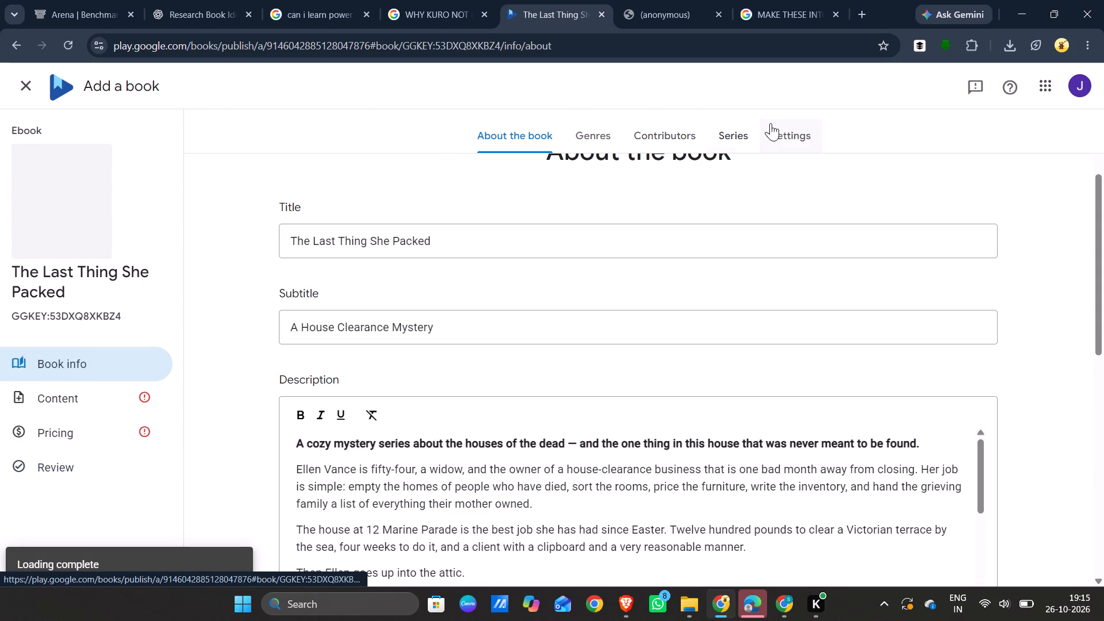
pyautogui.click(779, 122)
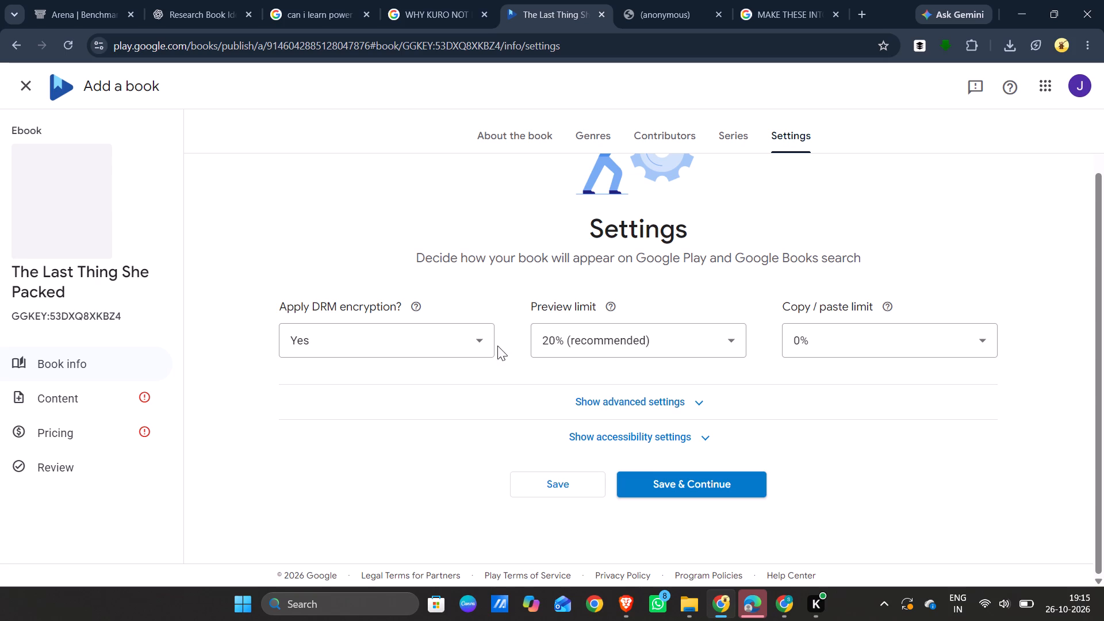
# Upload The_Last_Thing_She_Packed_Ebook from Downloads as the book's content file and continue.
pyautogui.click(98, 398)
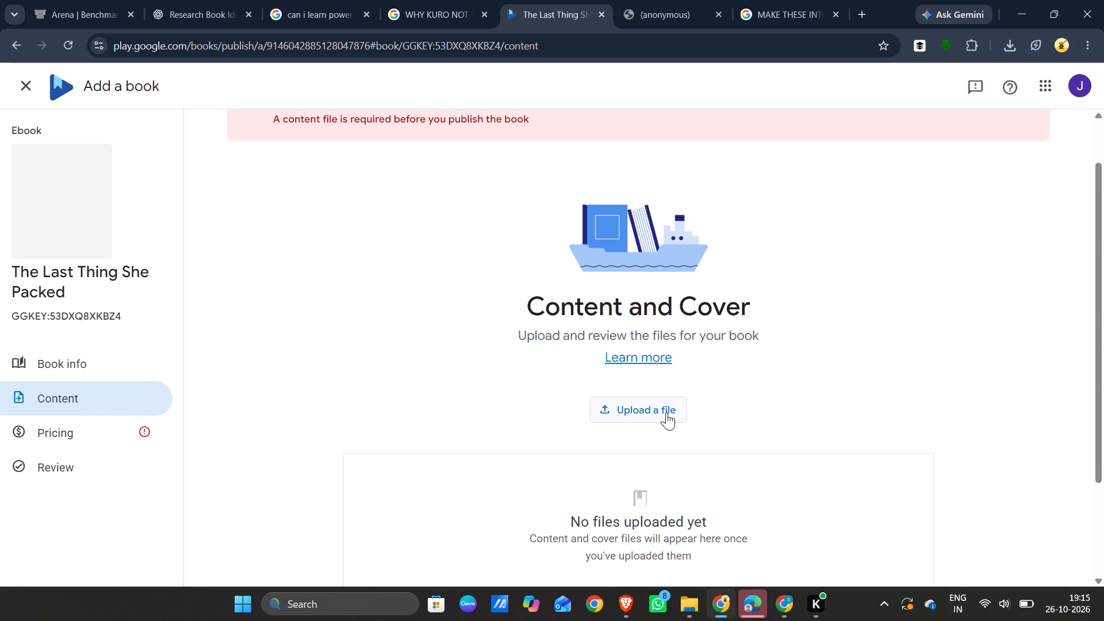
pyautogui.click(666, 412)
pyautogui.click(553, 363)
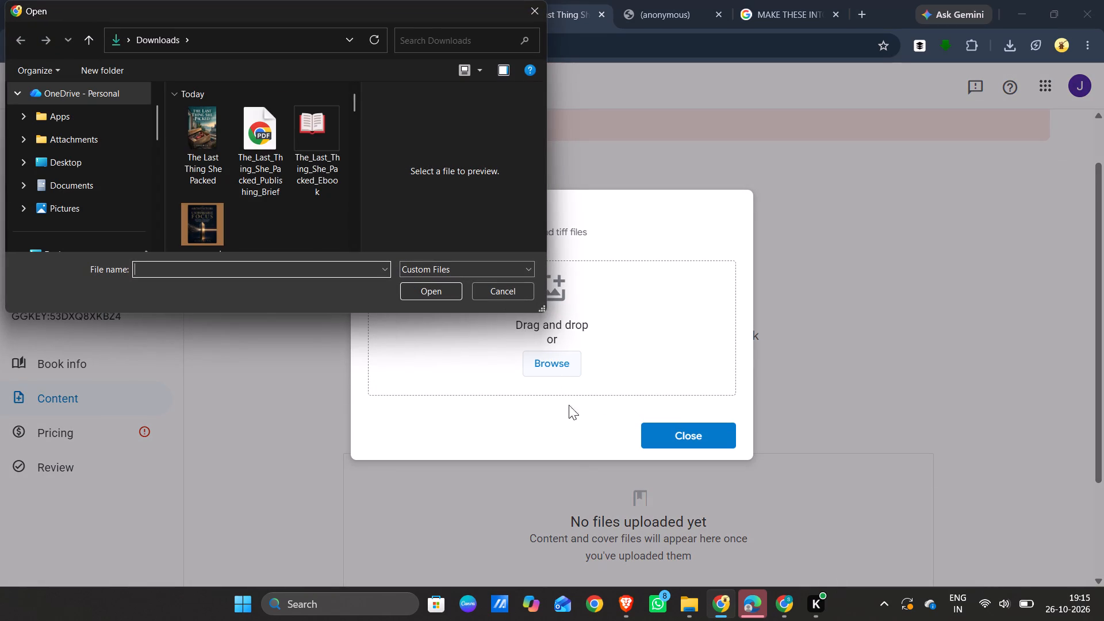
pyautogui.moveTo(576, 457); pyautogui.dragTo(497, 289)
pyautogui.click(497, 289)
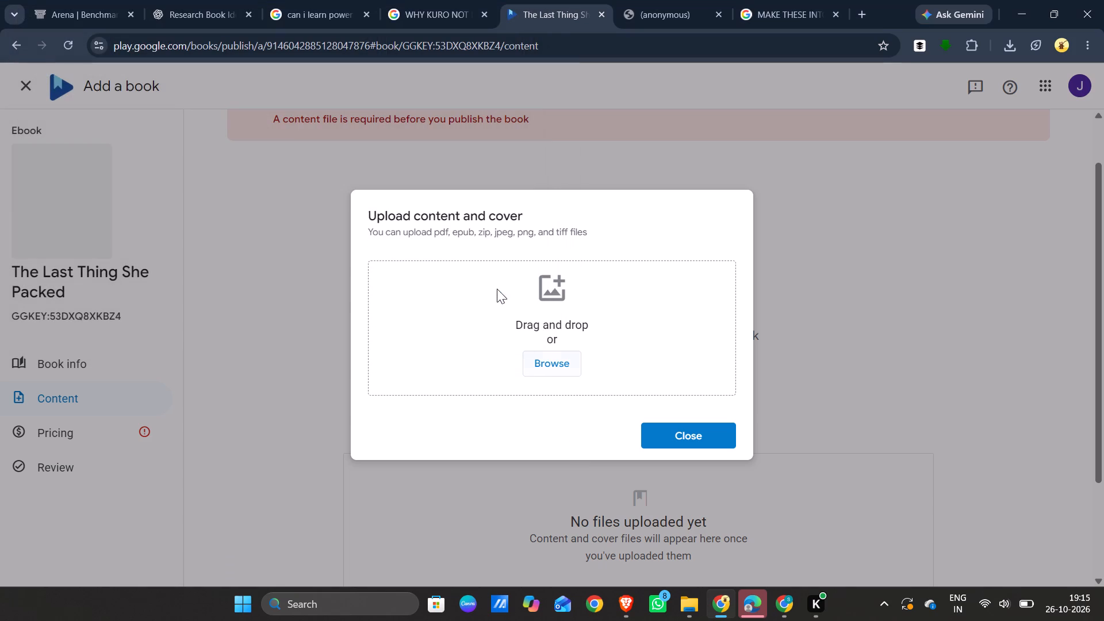
pyautogui.click(556, 365)
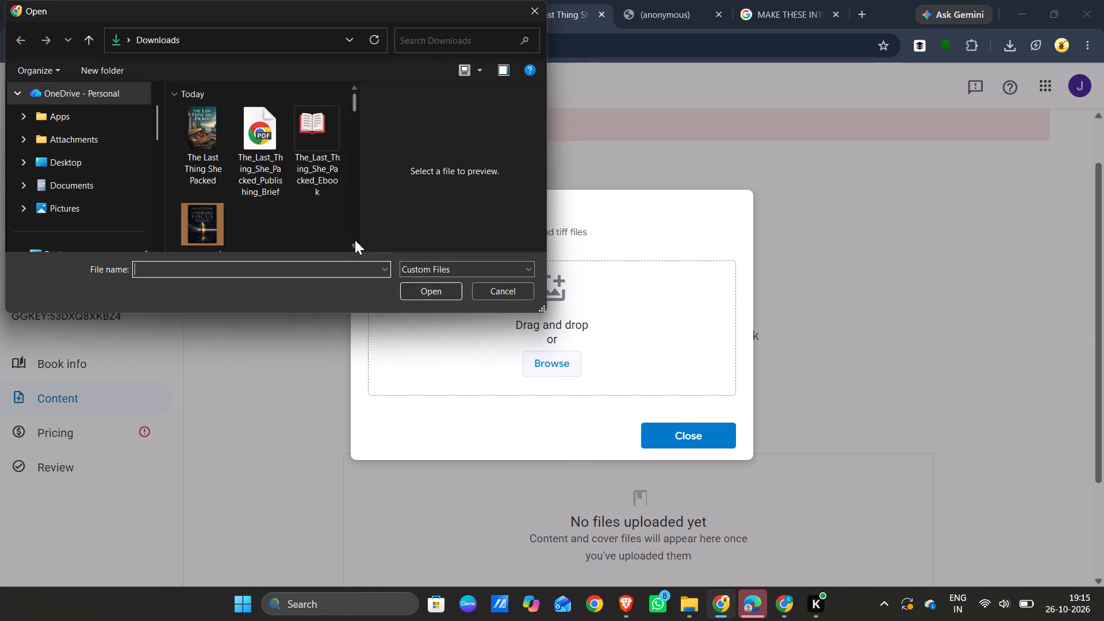
pyautogui.click(320, 143)
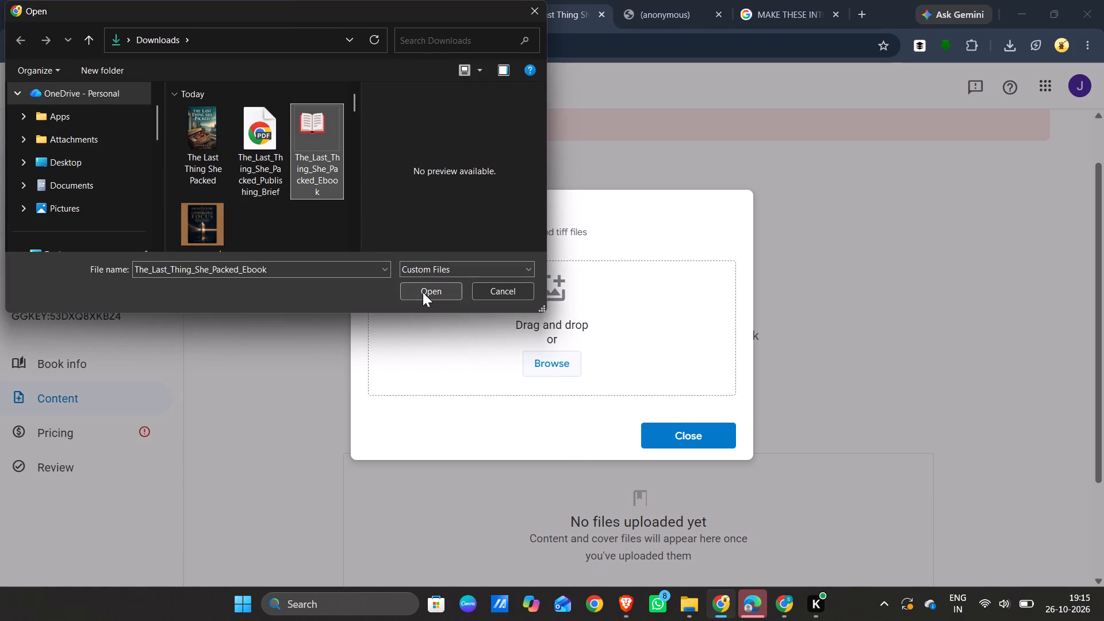
pyautogui.click(423, 292)
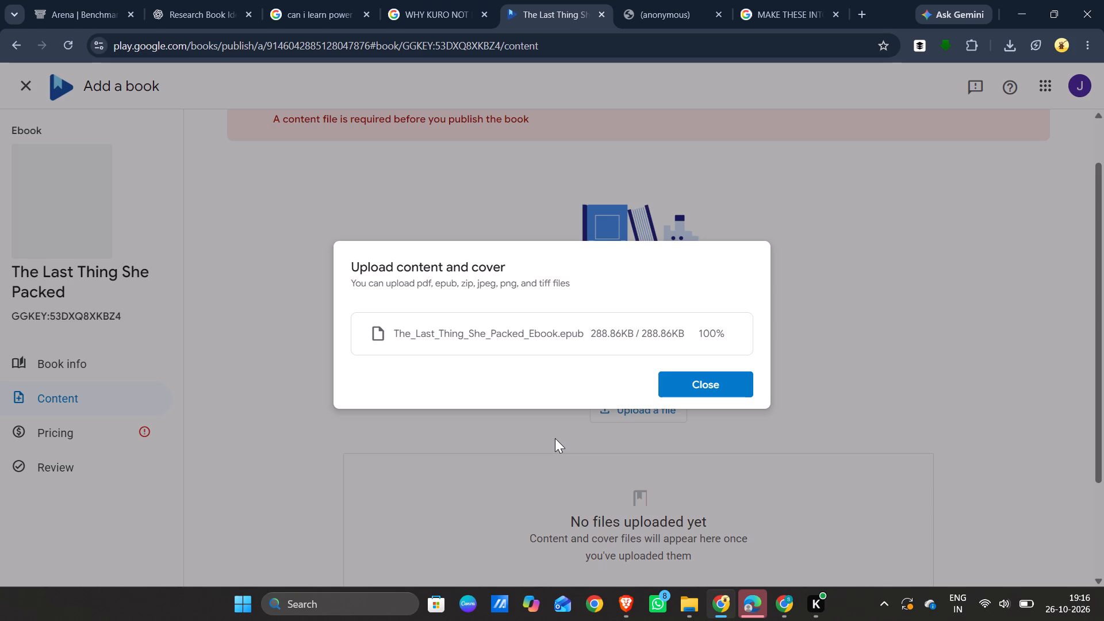
pyautogui.click(680, 374)
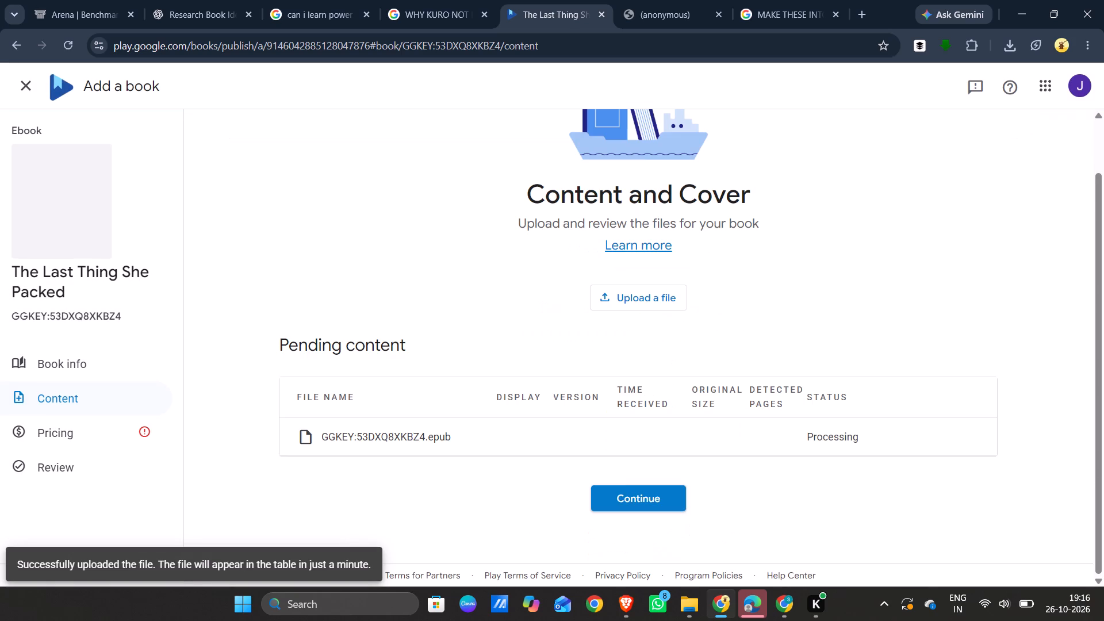
pyautogui.click(645, 490)
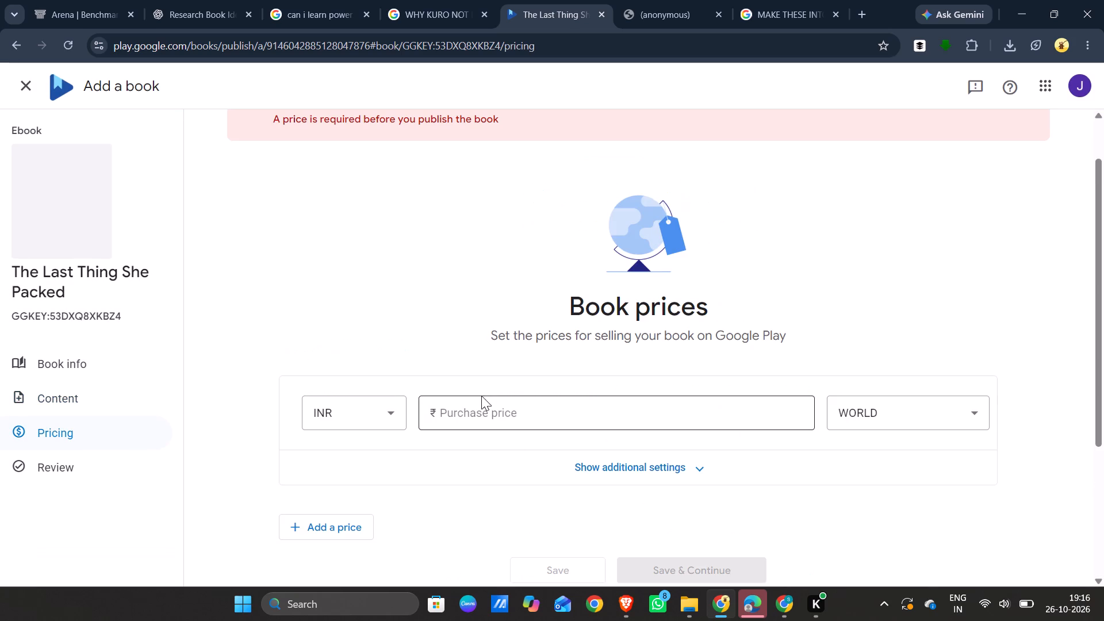
# Return to the book's content page and upload the cover image The Last Thing She Packed.png, checking the uploaded file list.
pyautogui.click(62, 396)
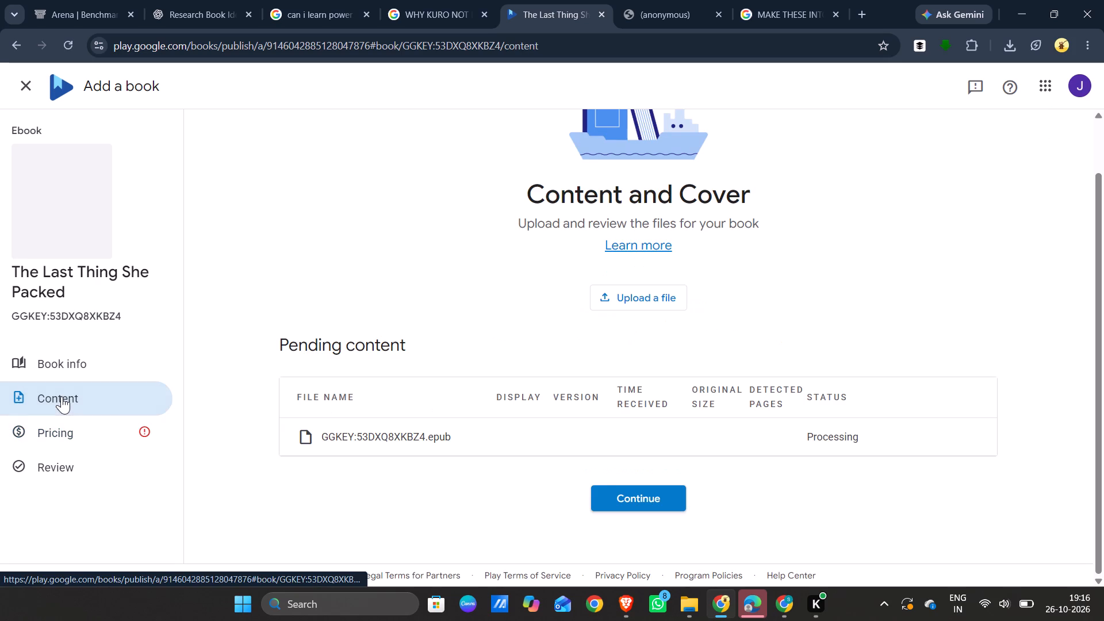
pyautogui.scroll(-1, 607, 474)
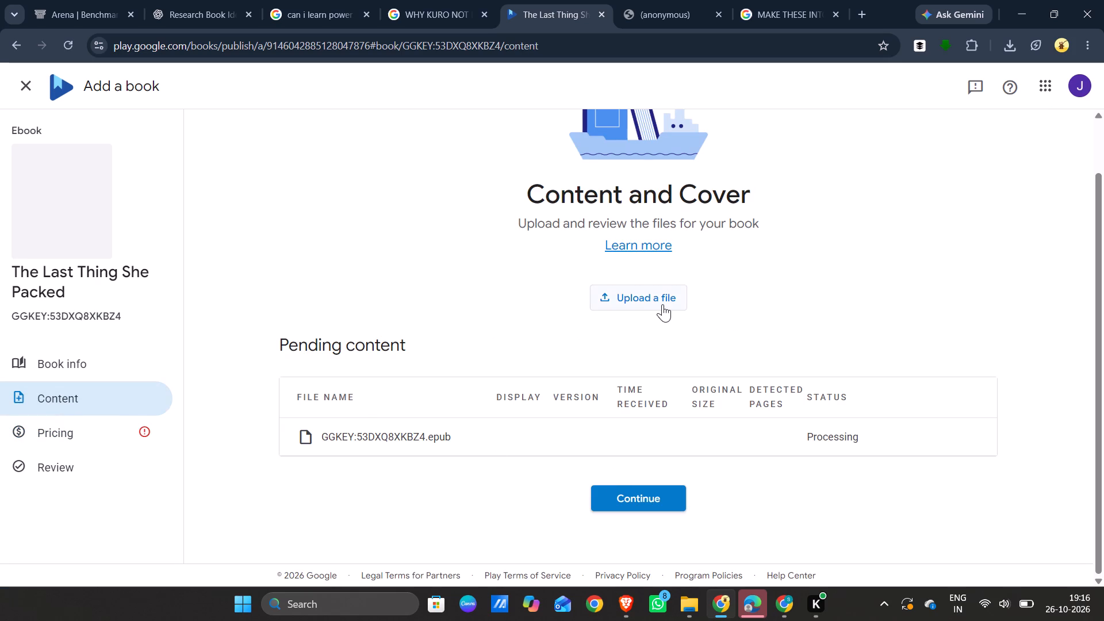
pyautogui.click(662, 302)
pyautogui.click(530, 356)
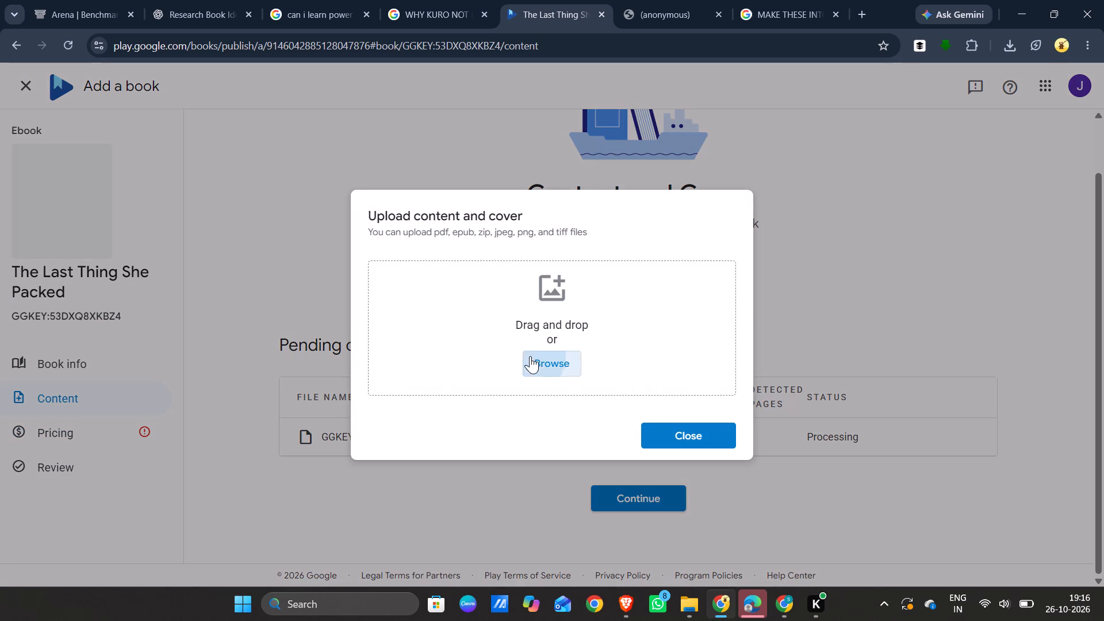
pyautogui.click(198, 154)
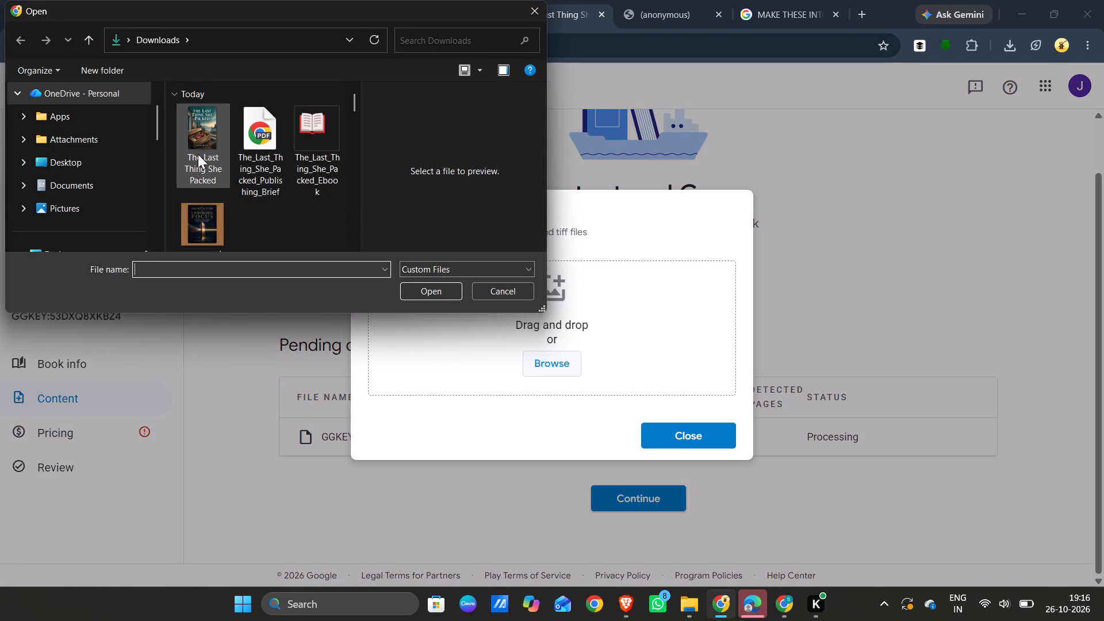
pyautogui.click(427, 286)
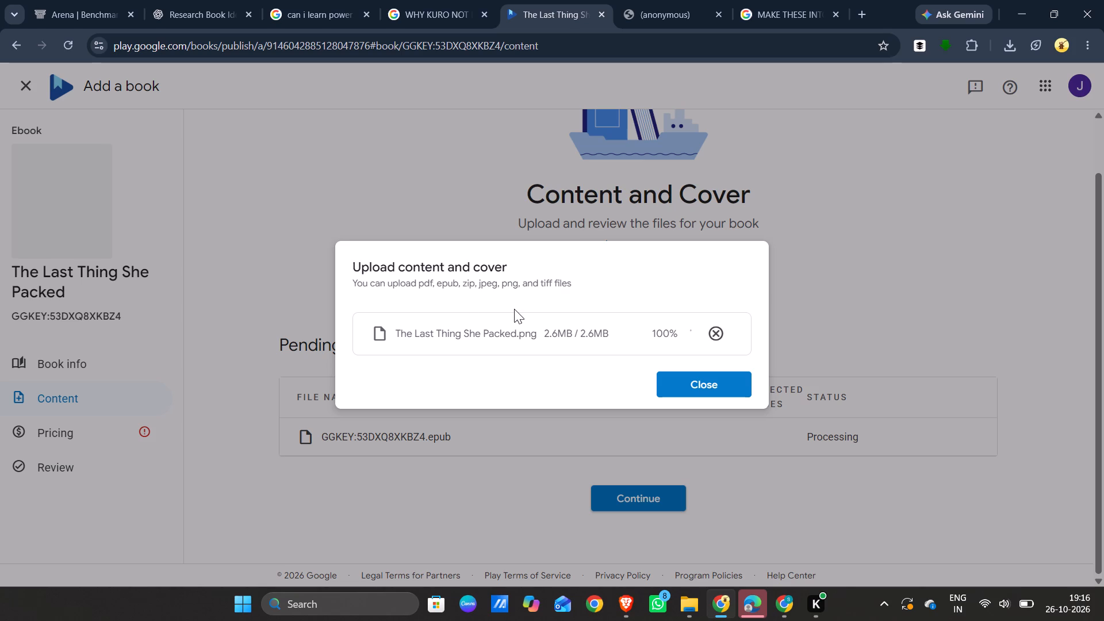
pyautogui.click(665, 374)
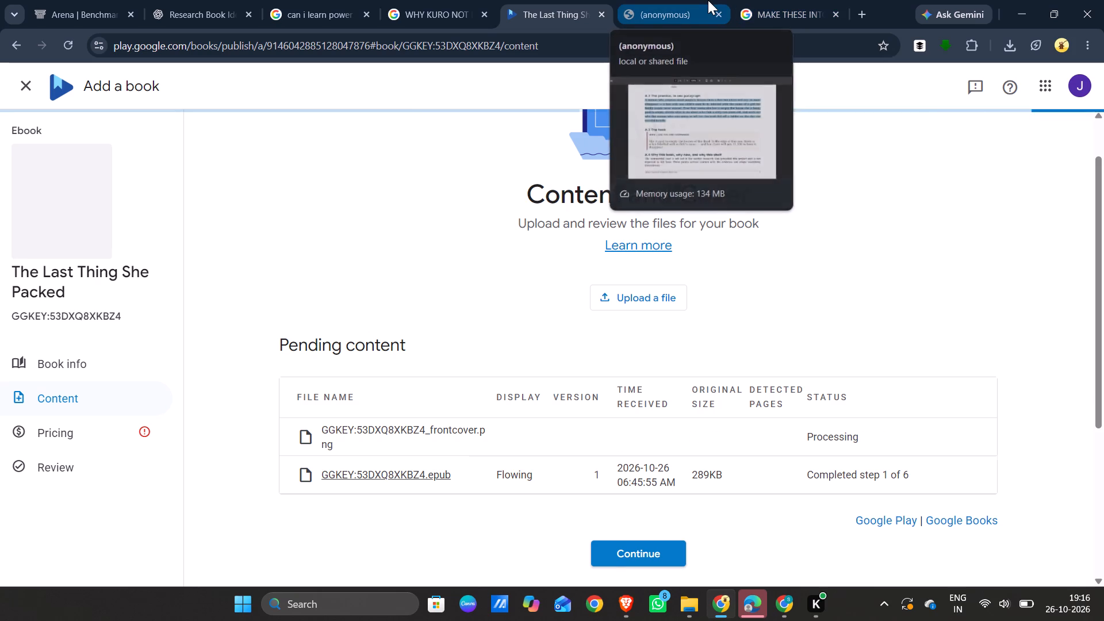
pyautogui.scroll(-1, 358, 337)
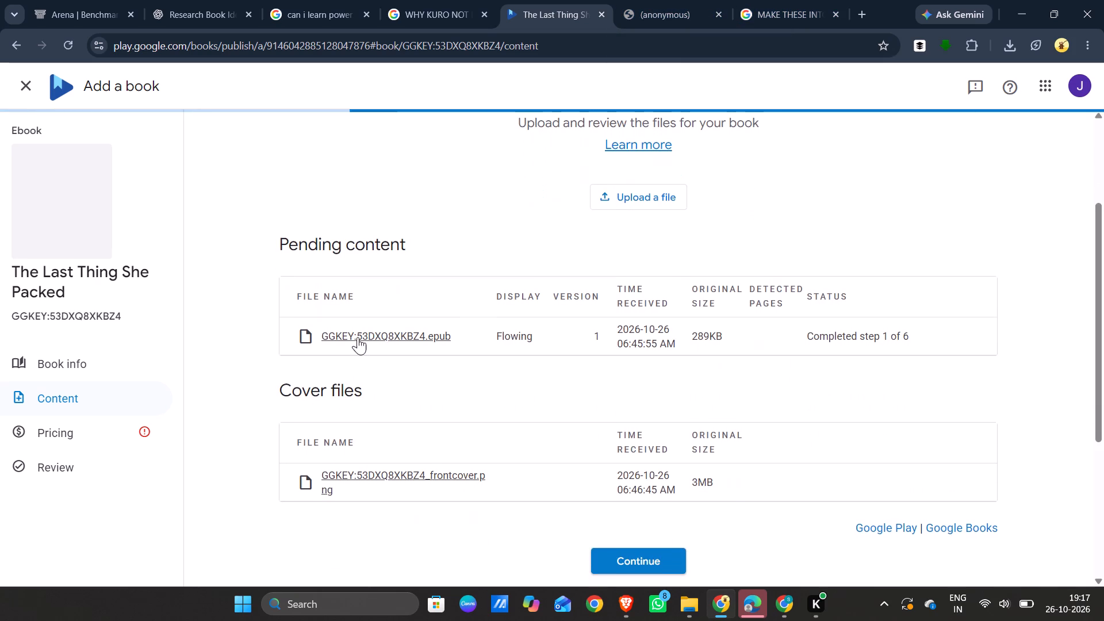
# Set the currency of the book's purchase price to USD.
pyautogui.click(64, 437)
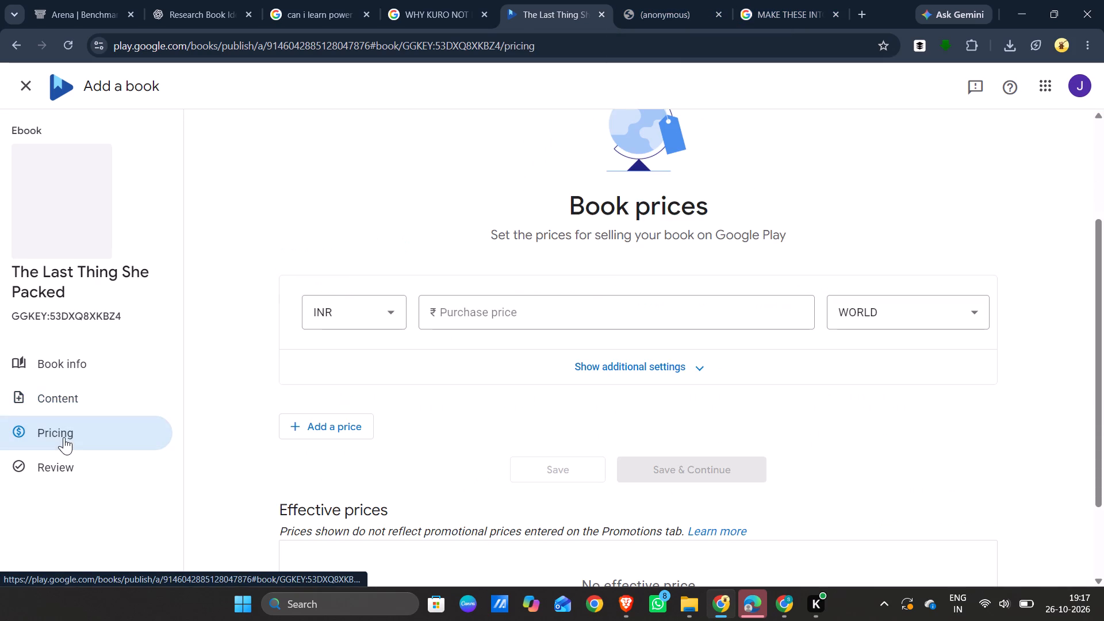
pyautogui.click(454, 308)
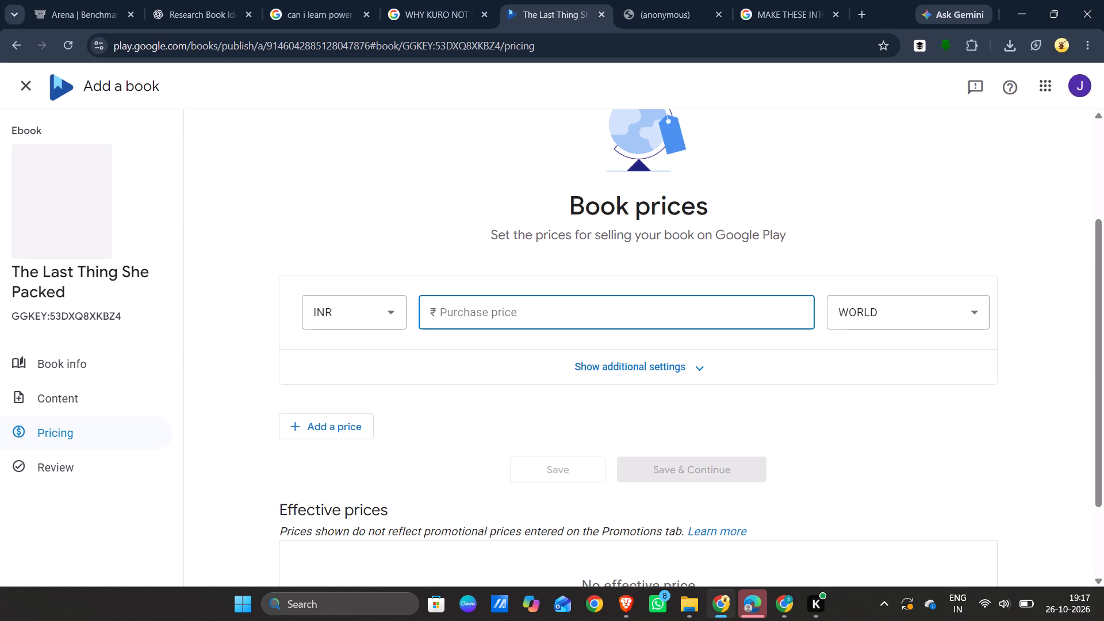
pyautogui.press('pagedown')
pyautogui.press('pageup')
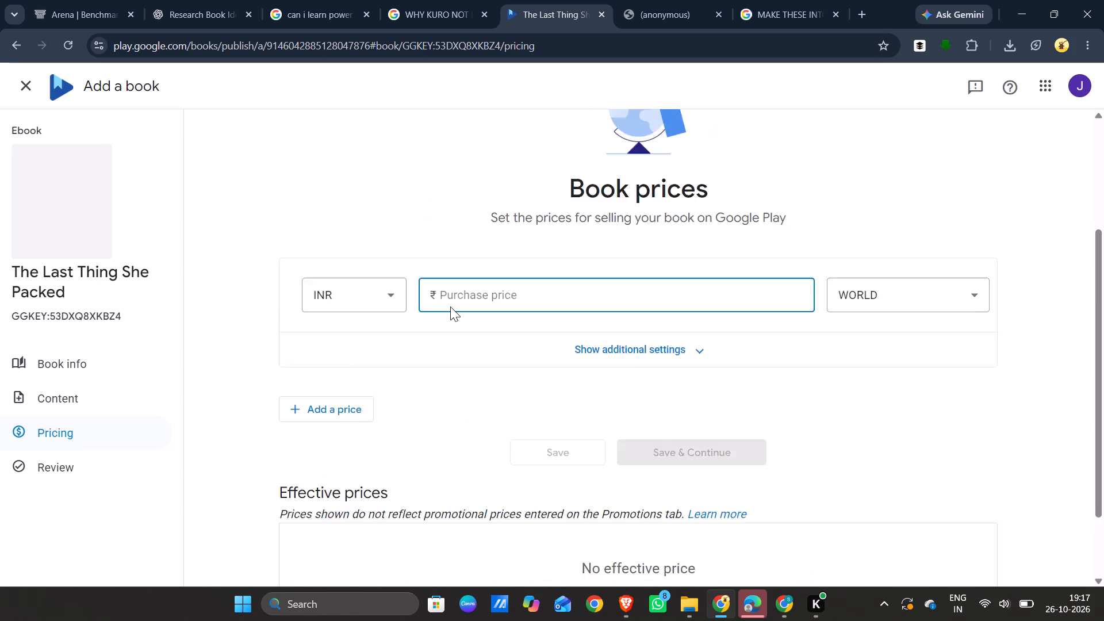
pyautogui.press('Clear')
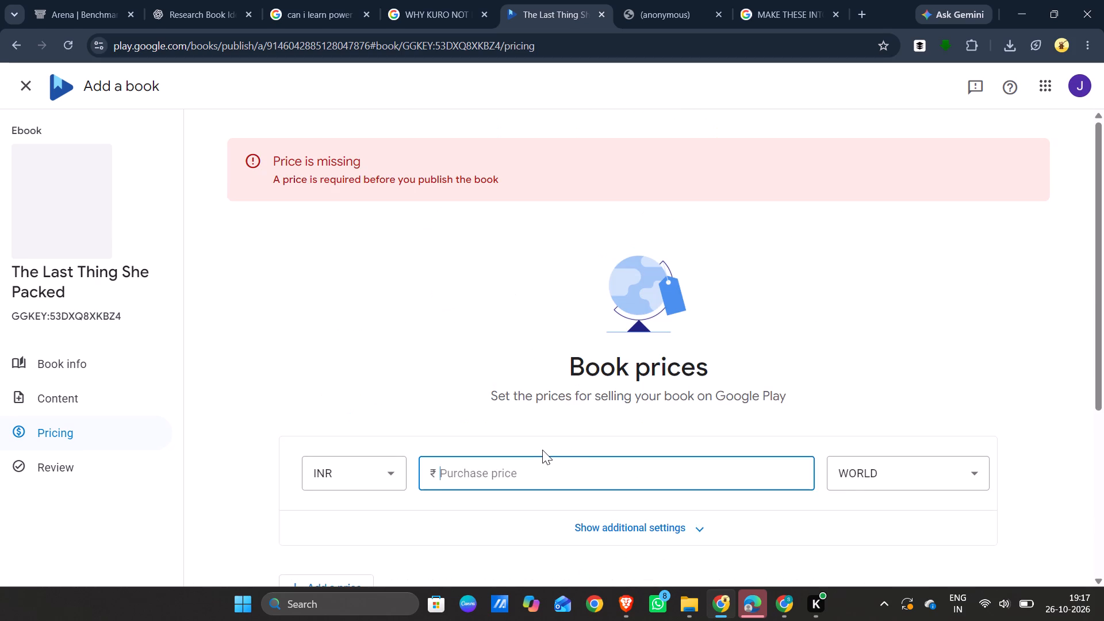
pyautogui.click(402, 480)
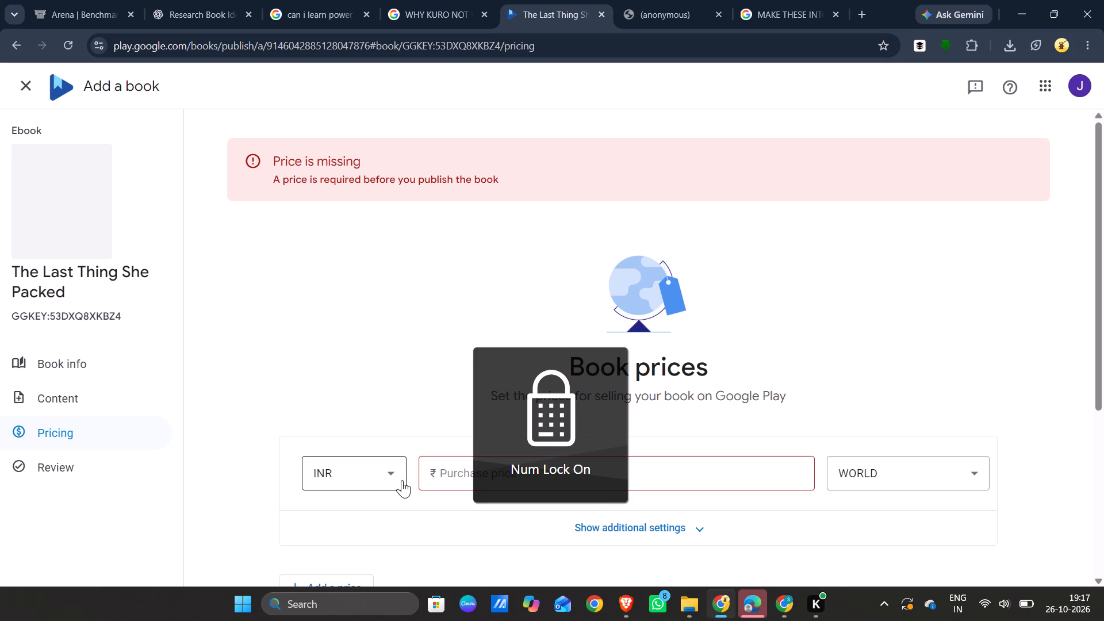
pyautogui.scroll(-1, 319, 293)
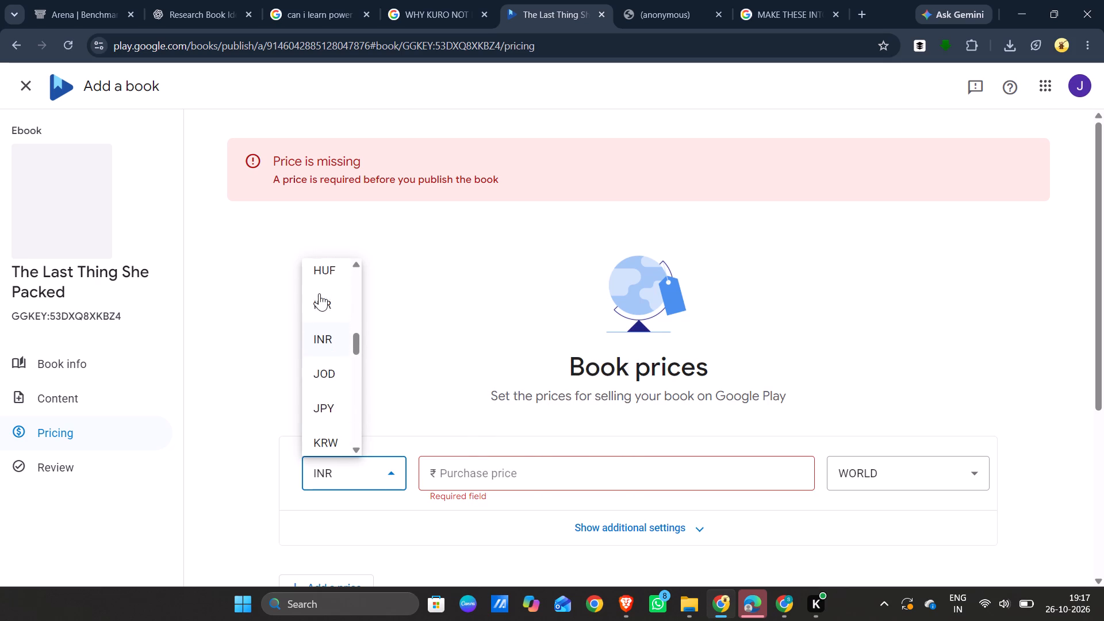
pyautogui.scroll(-1, 319, 293)
pyautogui.scroll(-6, 320, 431)
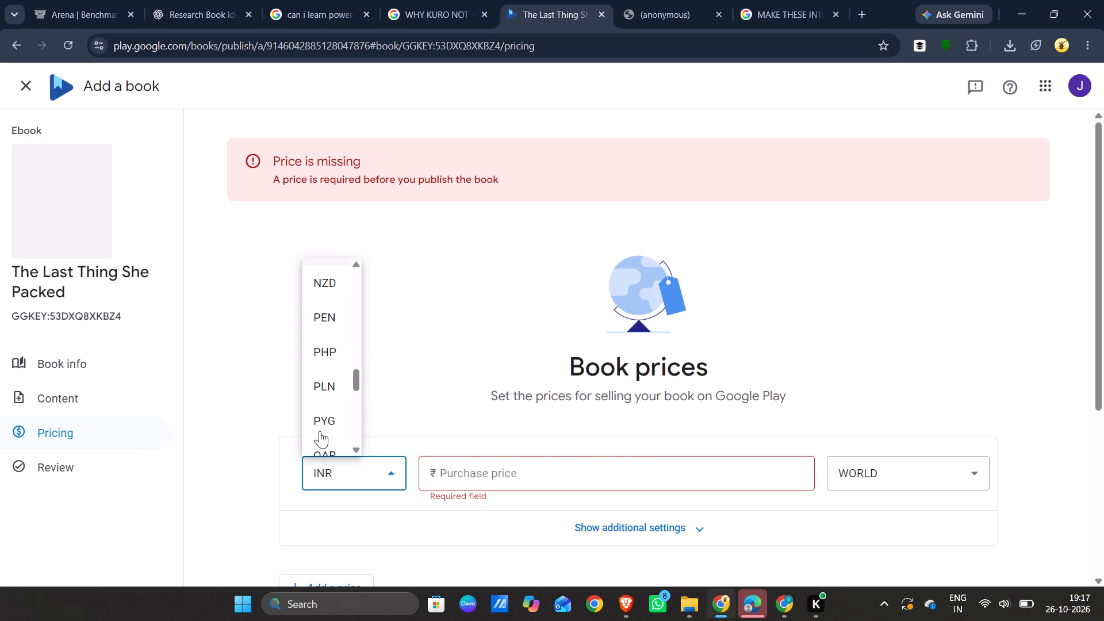
pyautogui.scroll(-5, 320, 431)
pyautogui.click(323, 321)
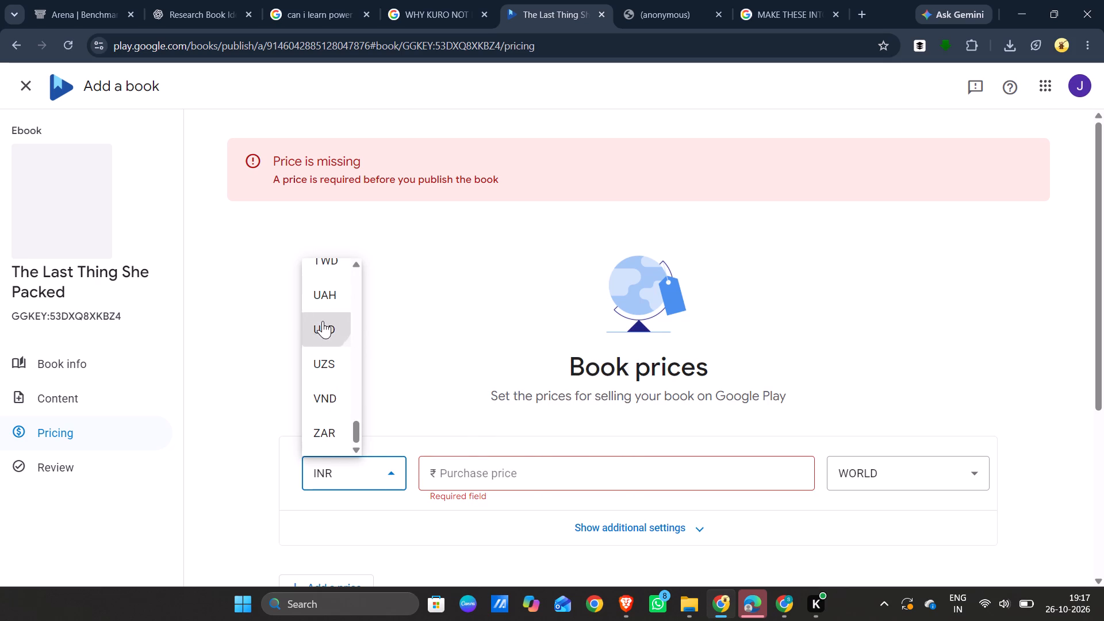
# Look up the US dollar launch price in the publishing brief's pricing section and set the purchase price to 3.99.
pyautogui.click(681, 0)
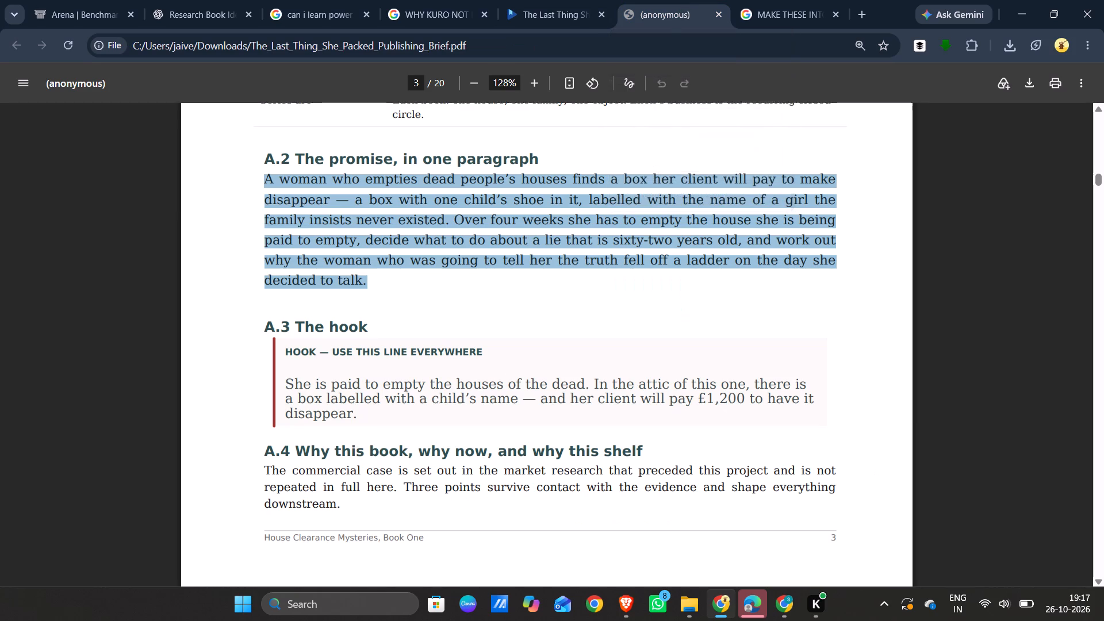
pyautogui.scroll(-19, 499, 386)
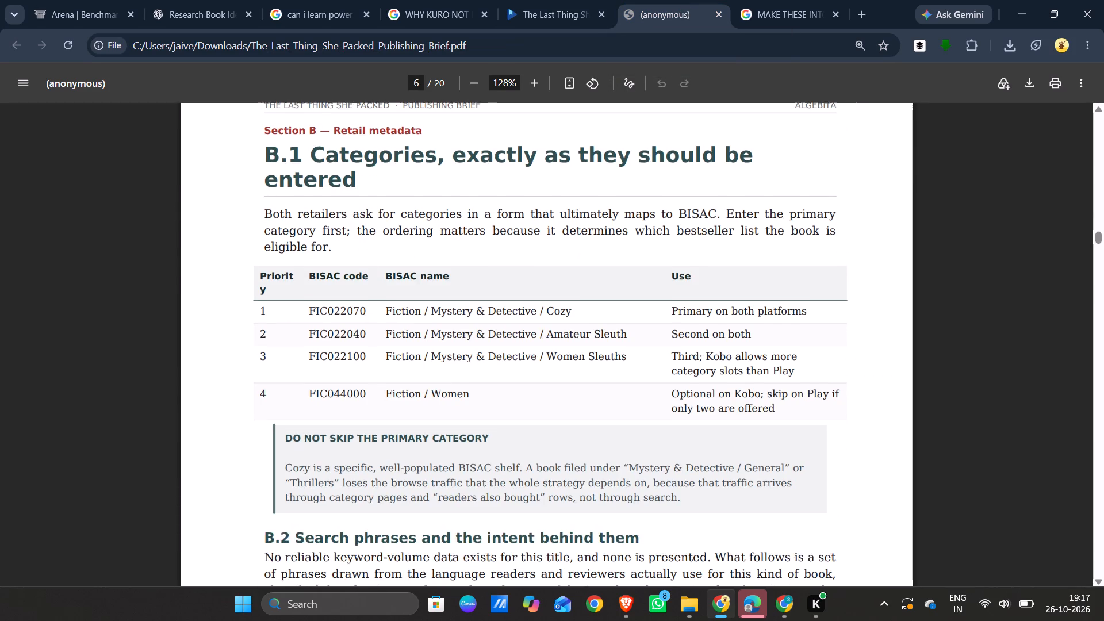
pyautogui.scroll(-12, 499, 386)
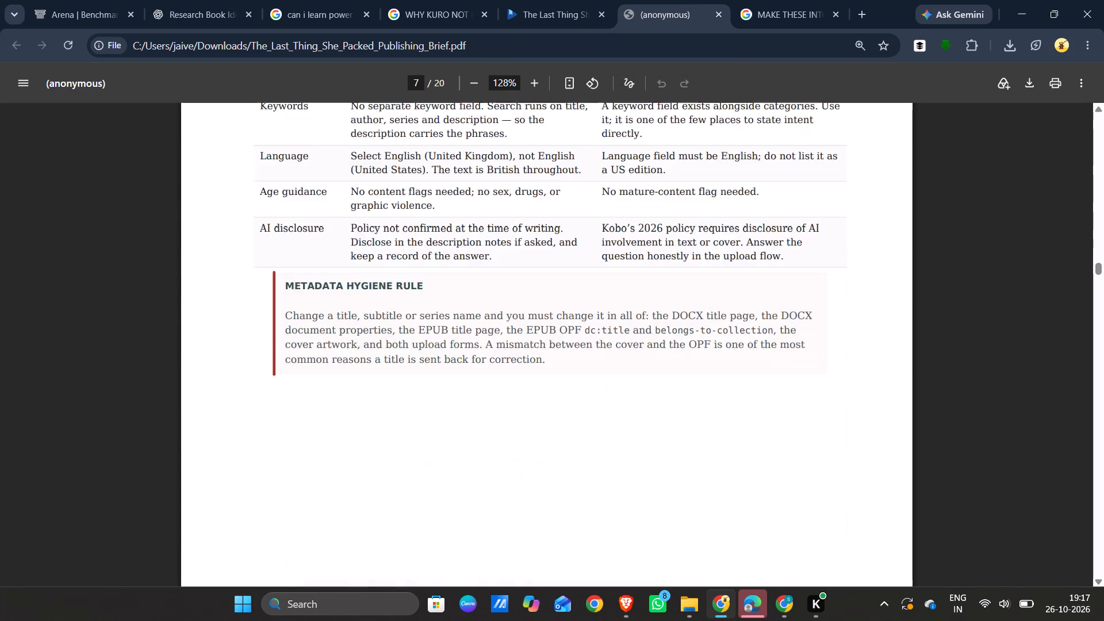
pyautogui.scroll(-14, 499, 386)
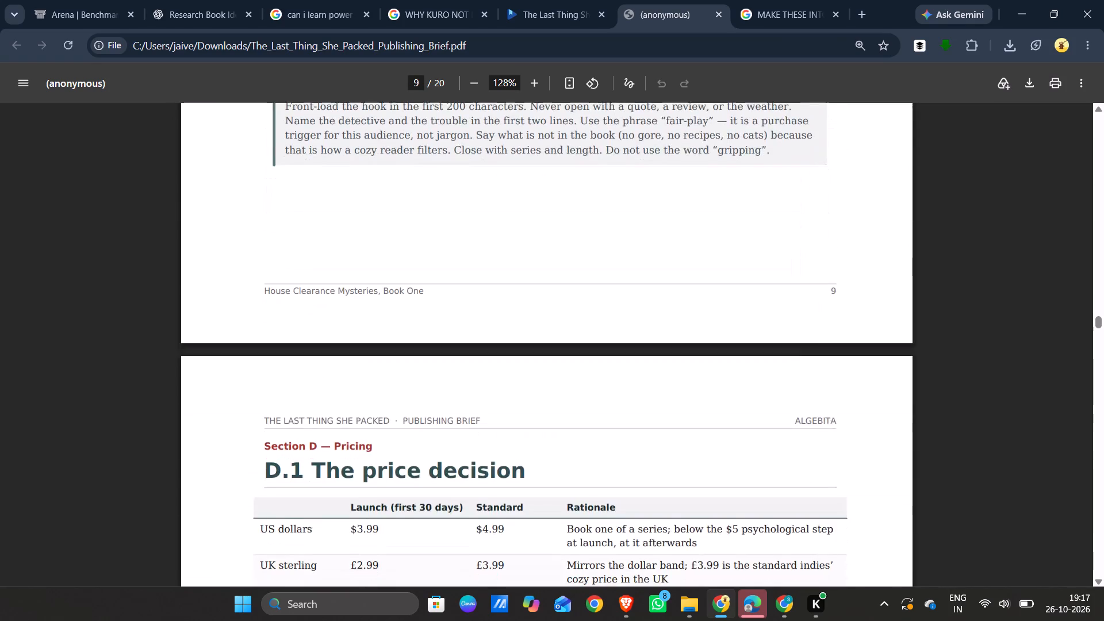
pyautogui.scroll(-5, 499, 386)
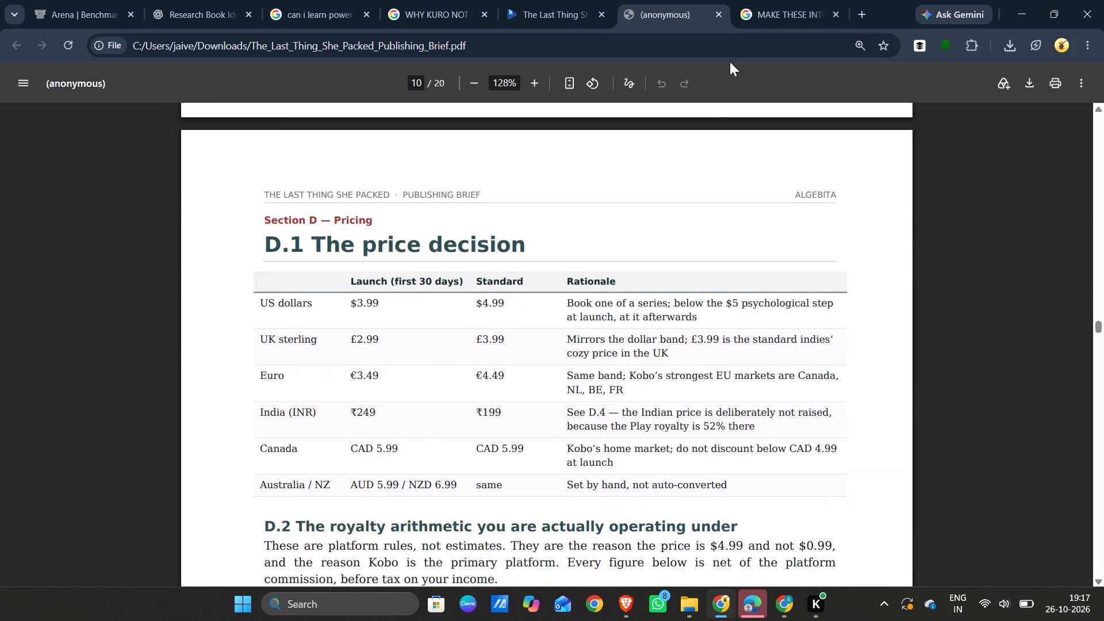
pyautogui.click(575, 0)
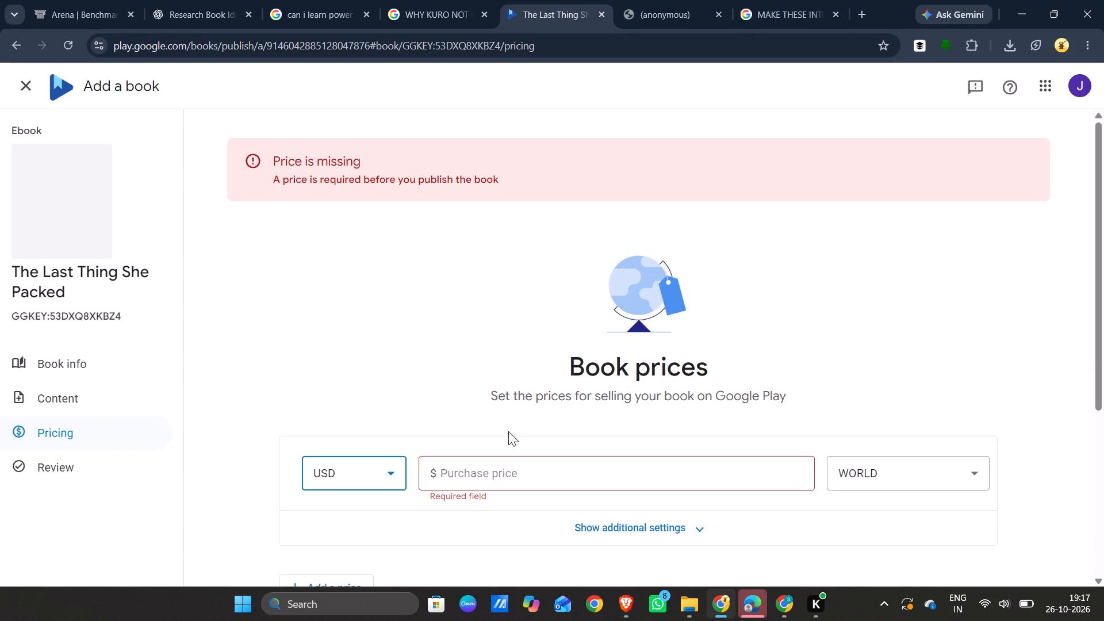
pyautogui.click(494, 480)
pyautogui.write('3.99')
pyautogui.click(845, 427)
# Show the additional price settings, save the pricing and continue to the book's review page.
pyautogui.scroll(-2, 845, 427)
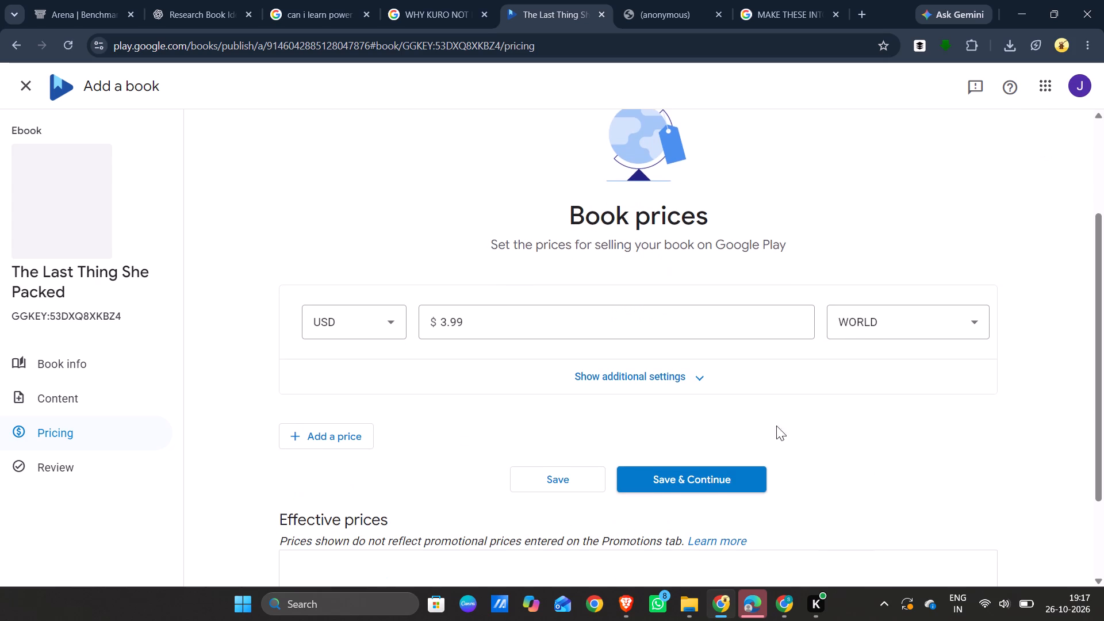
pyautogui.click(670, 375)
pyautogui.scroll(-2, 670, 375)
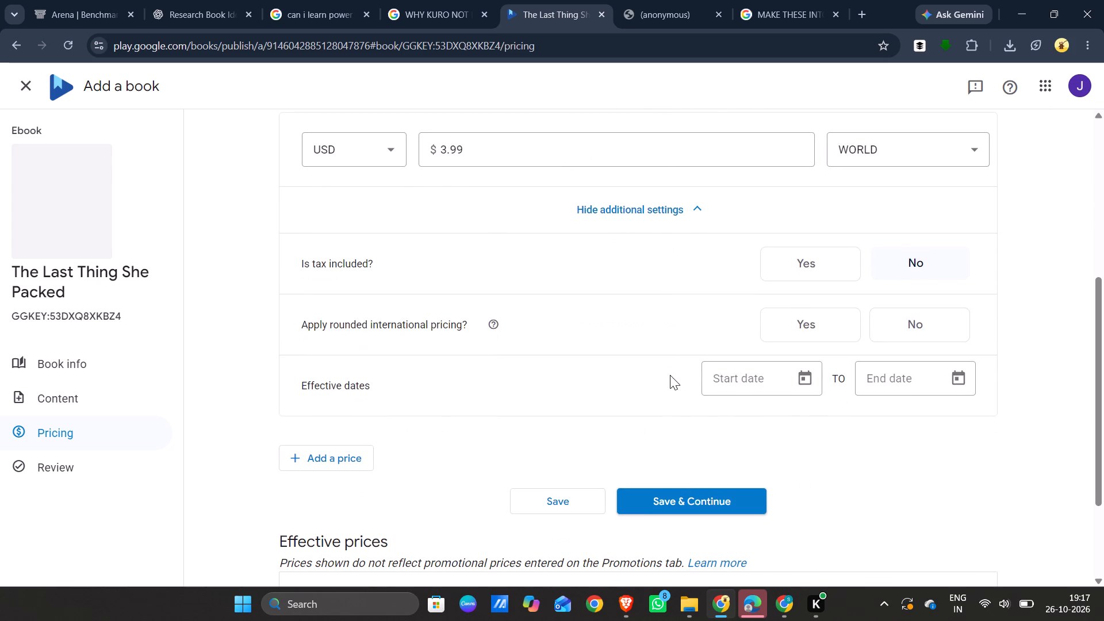
pyautogui.click(680, 512)
pyautogui.scroll(-2, 680, 512)
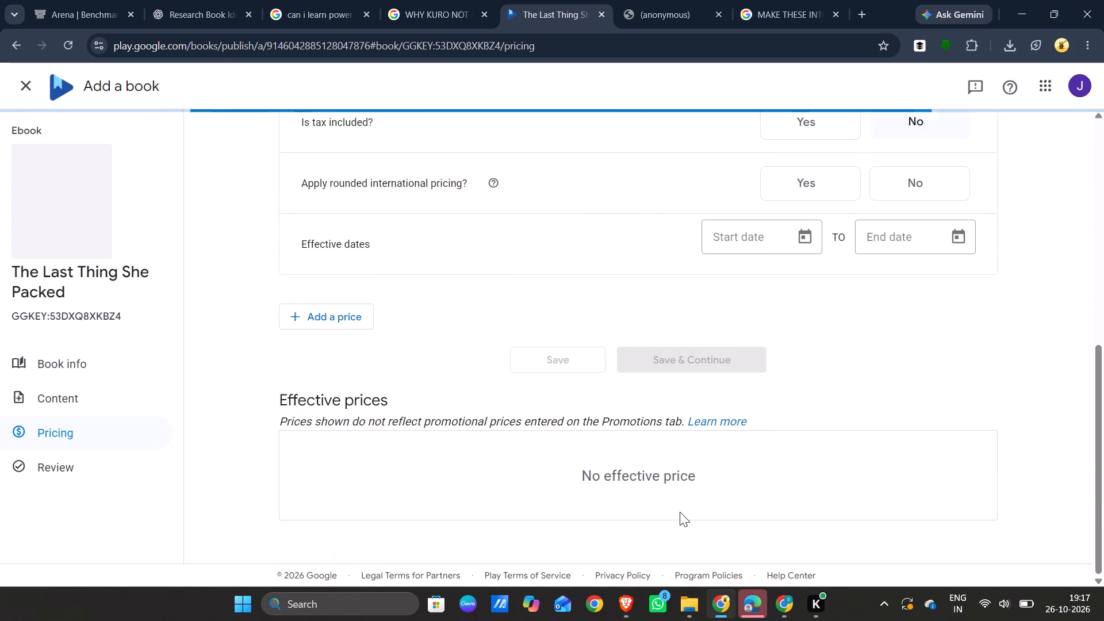
pyautogui.scroll(-1, 680, 512)
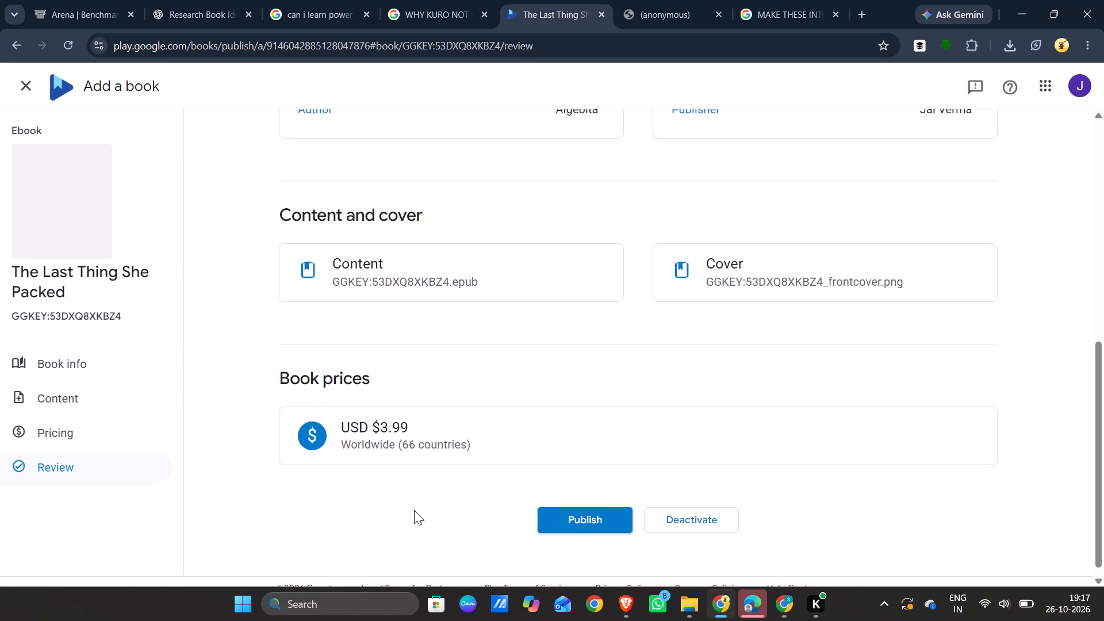
# Reopen the book's pricing and examine the effective prices by country.
pyautogui.click(355, 440)
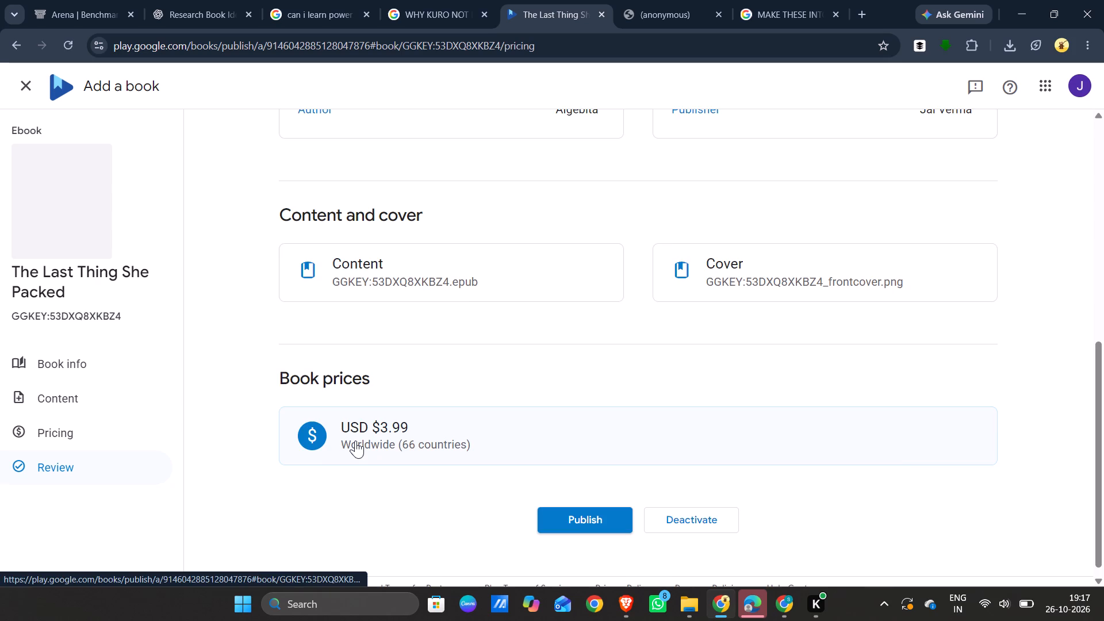
pyautogui.scroll(-3, 597, 404)
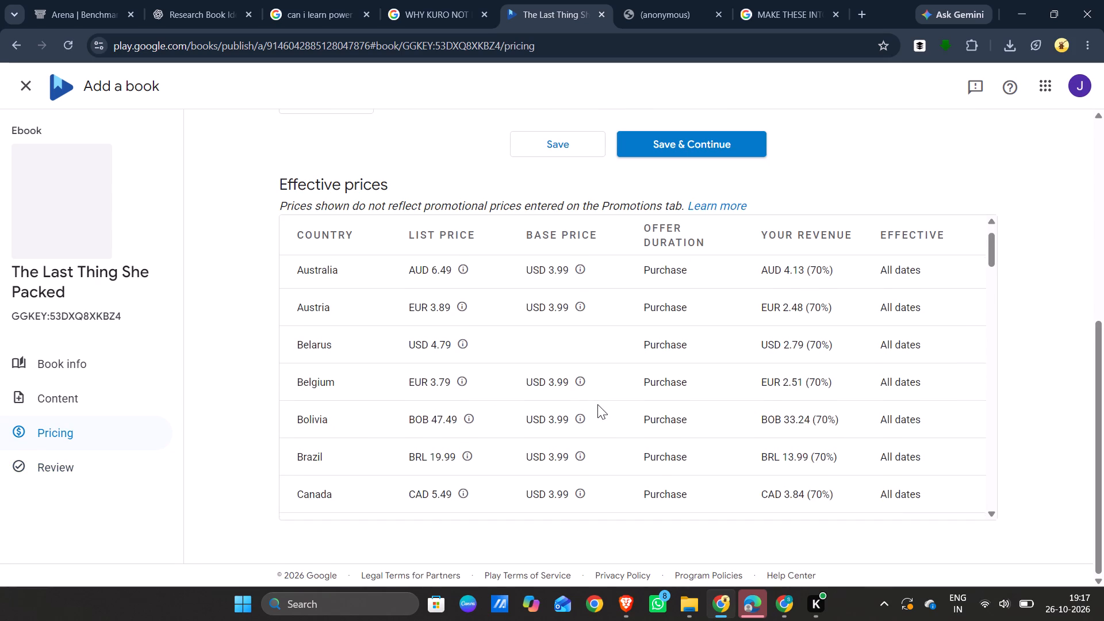
pyautogui.scroll(-16, 597, 404)
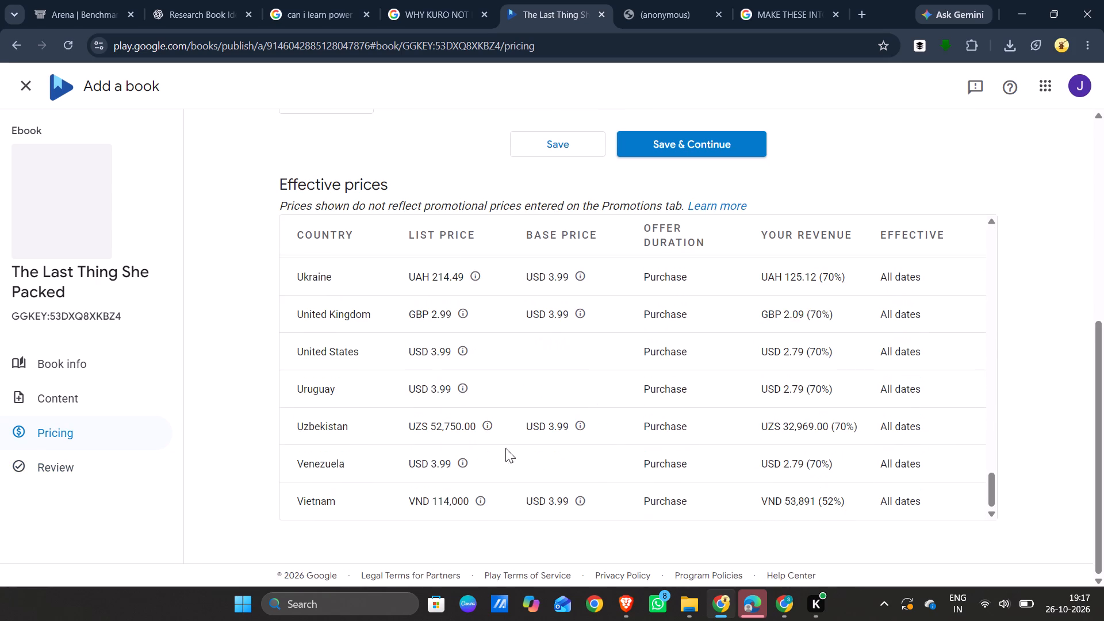
# Return to the book's review page, publish The Last Thing She Packed and go back to the book catalog.
pyautogui.click(98, 463)
pyautogui.scroll(-1, 576, 430)
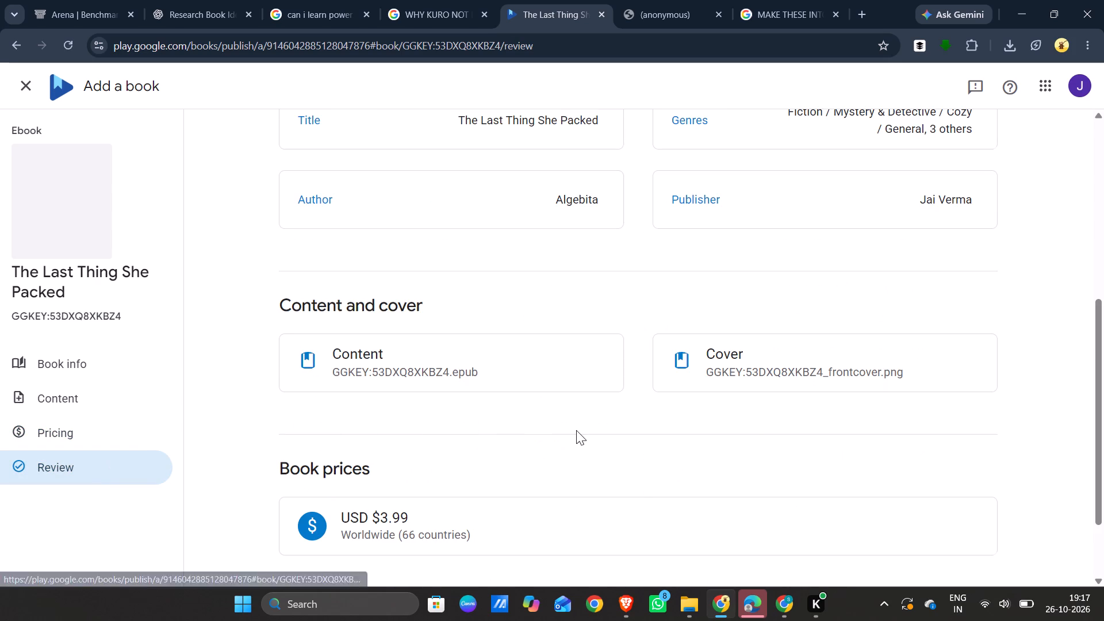
pyautogui.scroll(-1, 576, 430)
pyautogui.click(584, 508)
pyautogui.scroll(5, 690, 335)
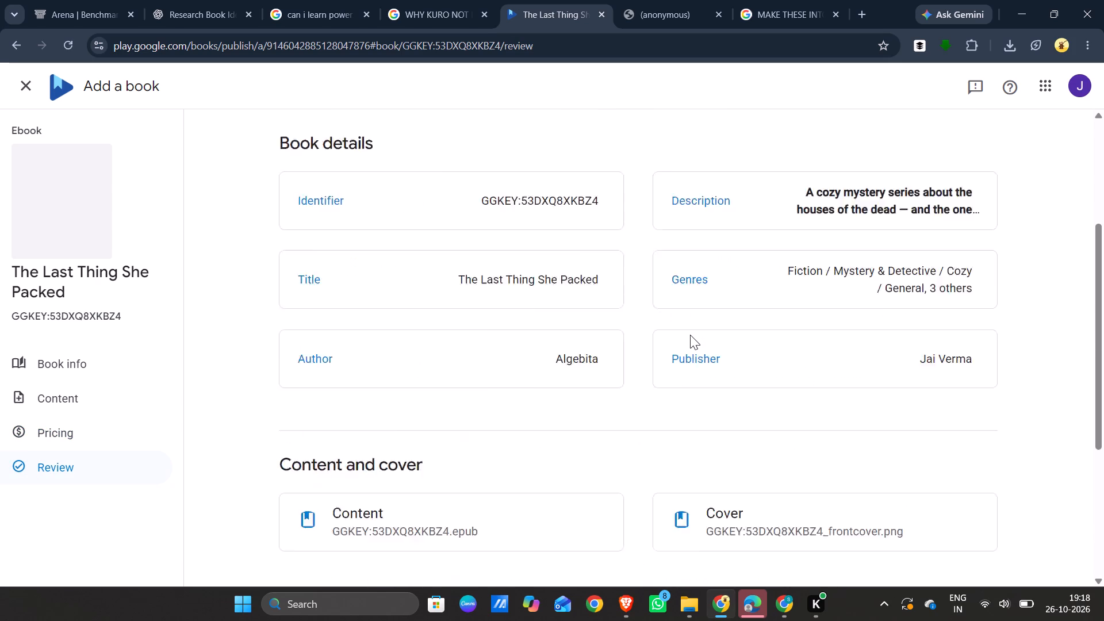
pyautogui.scroll(3, 690, 335)
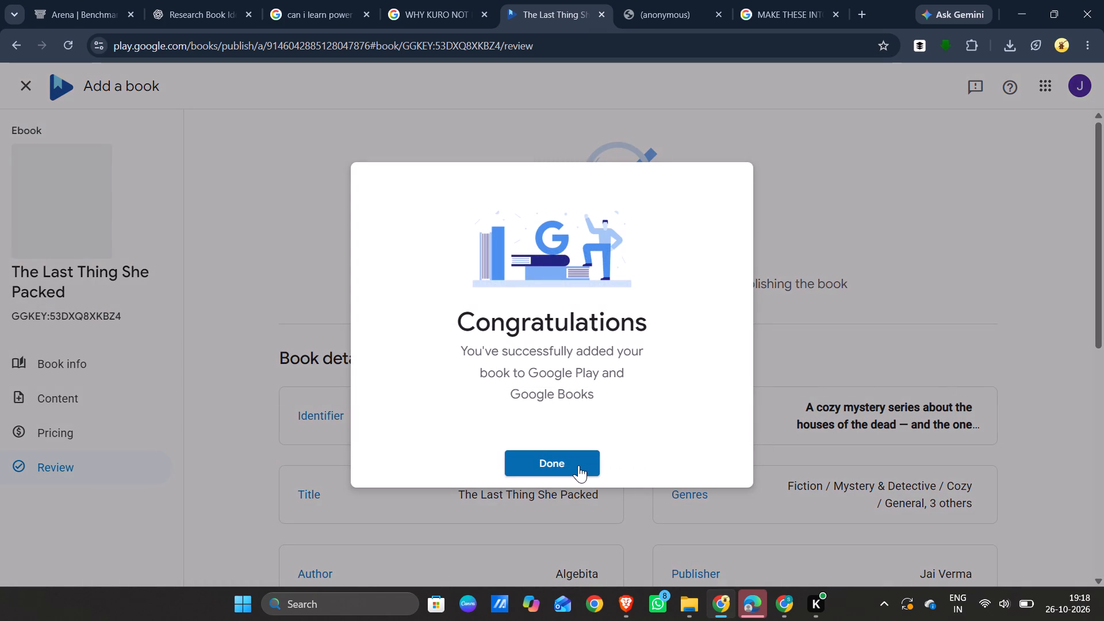
pyautogui.click(693, 428)
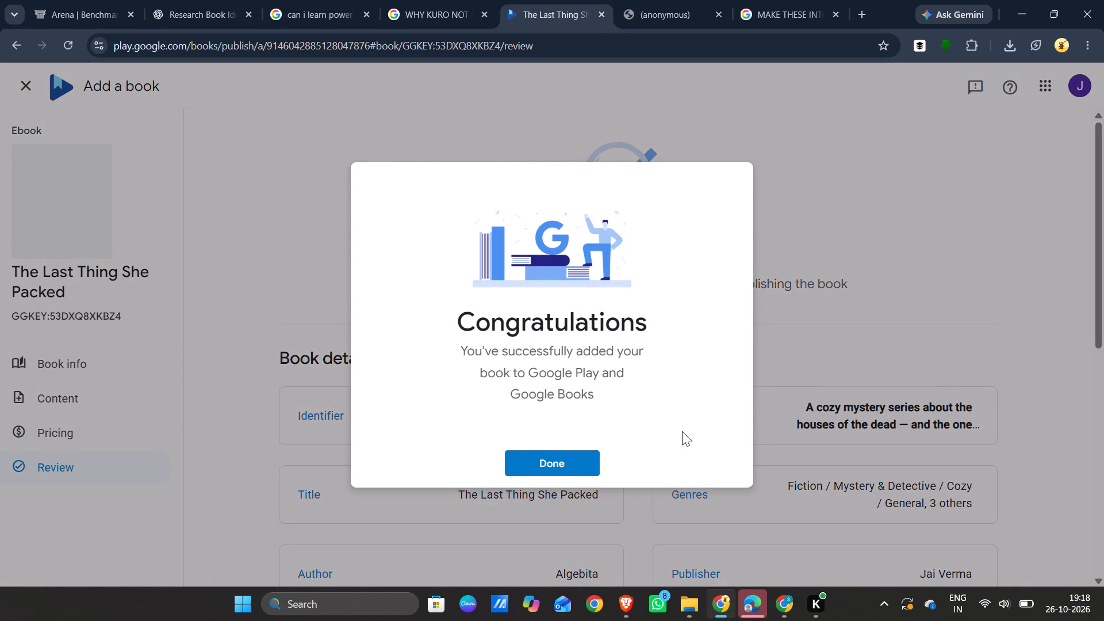
pyautogui.click(586, 454)
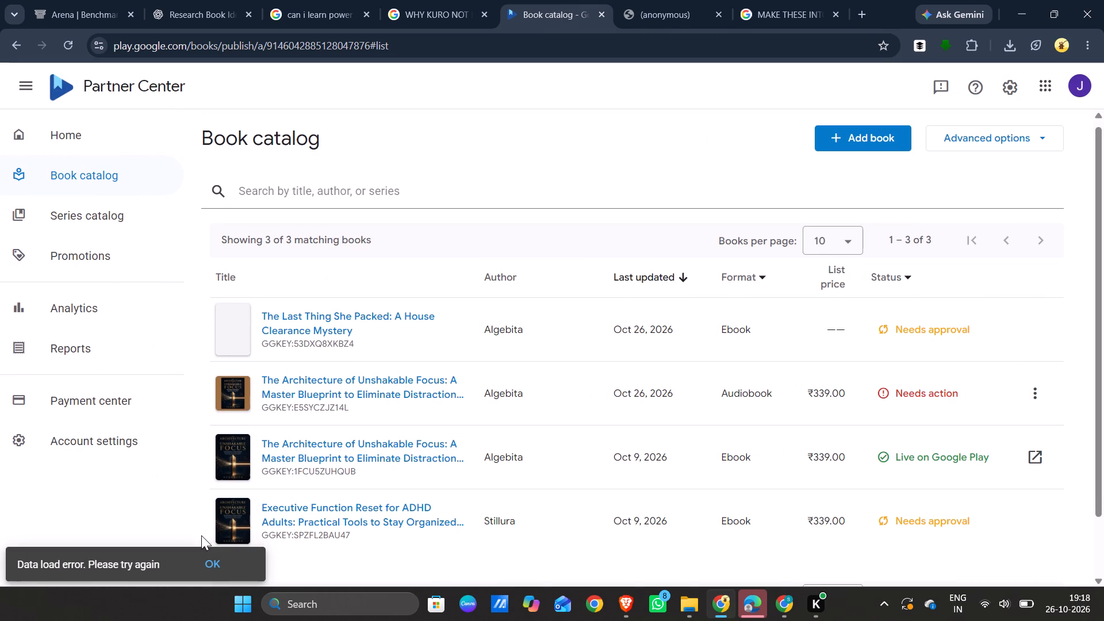
pyautogui.click(213, 557)
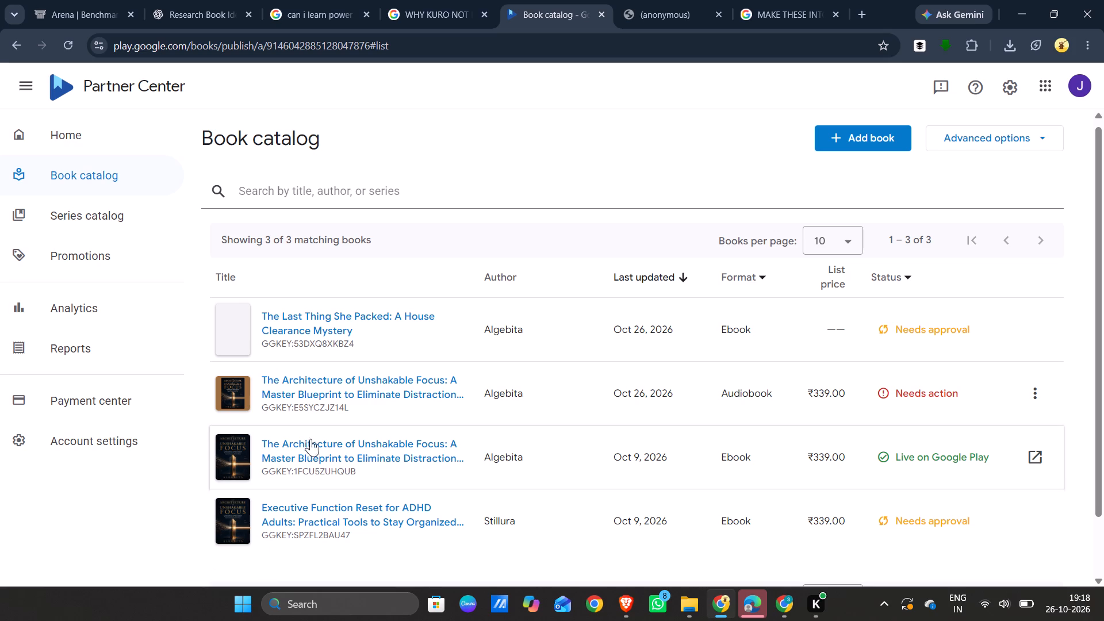
# Reopen The Last Thing She Packed from the book catalog and check its status, details, files and price summary.
pyautogui.click(344, 330)
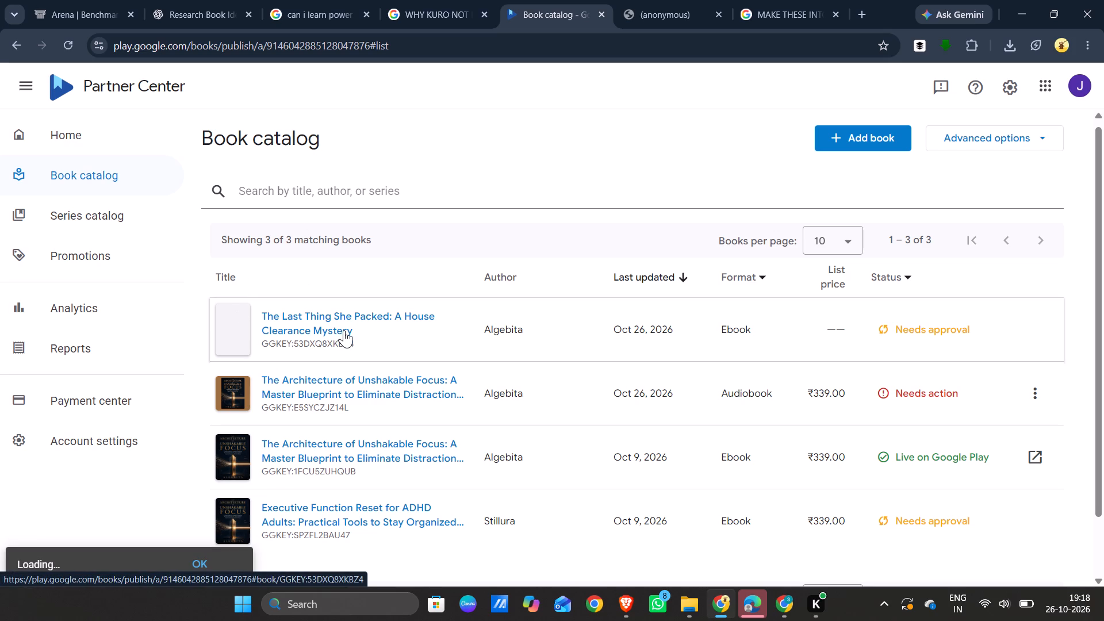
pyautogui.click(369, 308)
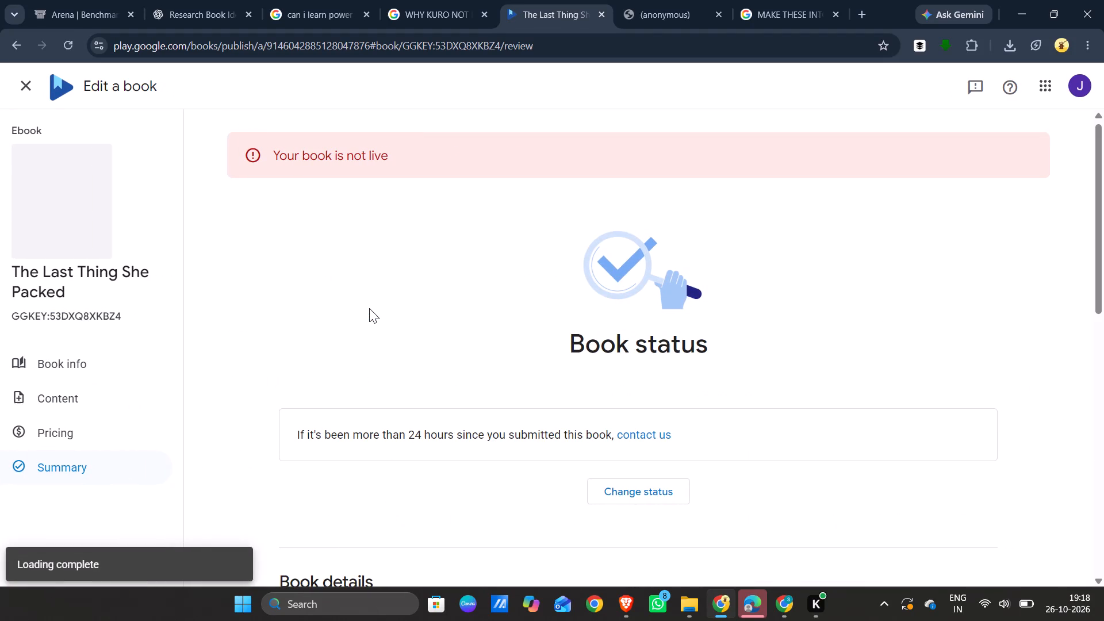
pyautogui.scroll(-2, 369, 308)
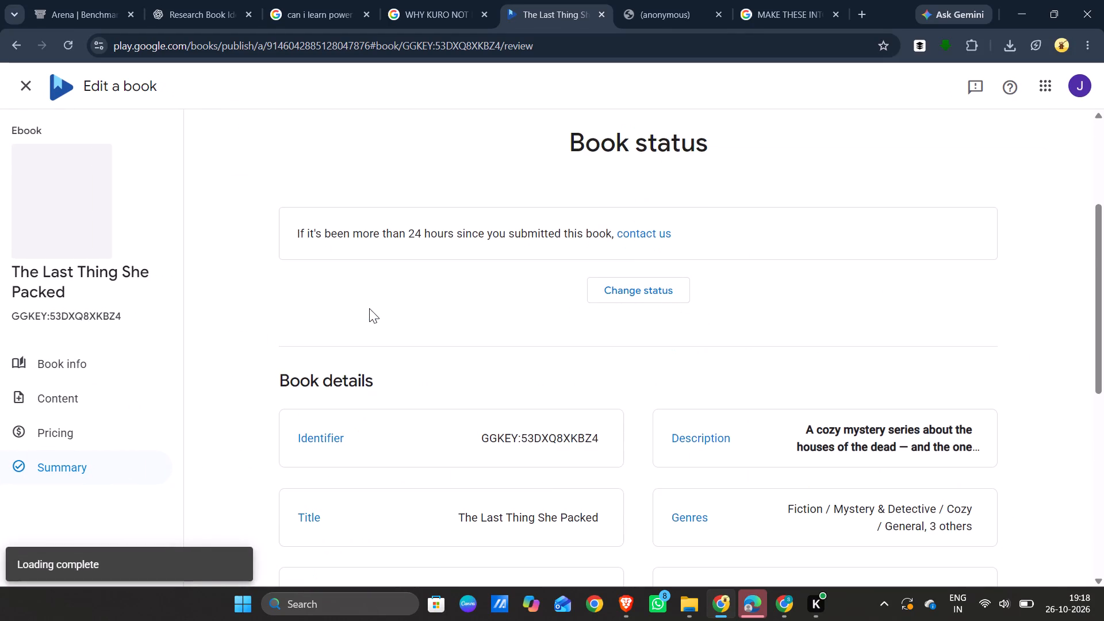
pyautogui.scroll(-7, 369, 308)
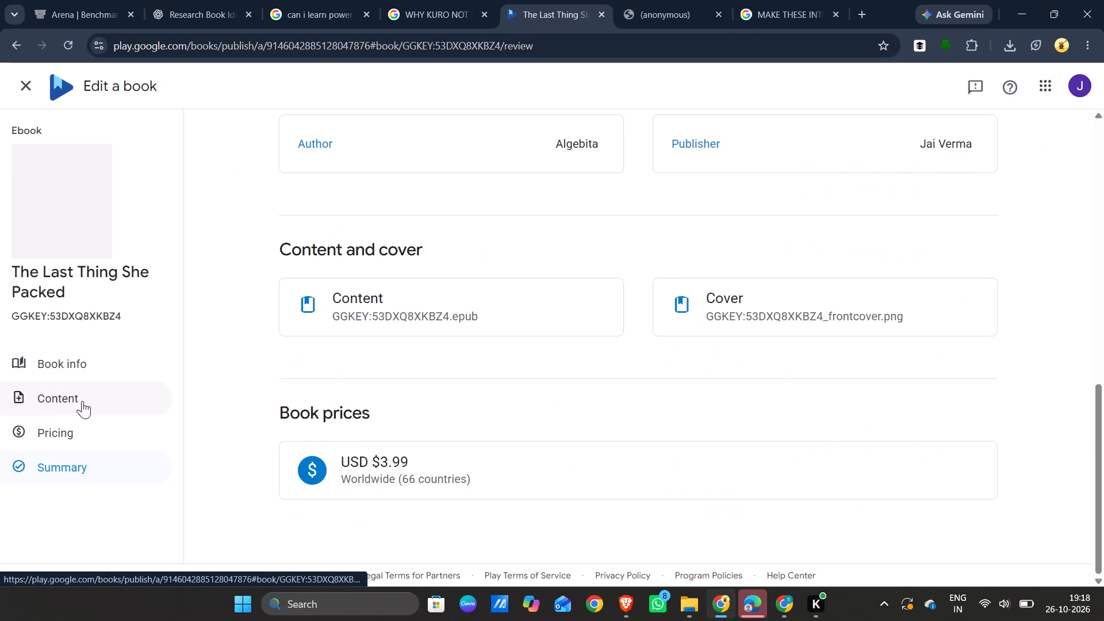
# Check the book's content files and series settings, and go on to the series catalog.
pyautogui.click(56, 403)
pyautogui.click(110, 367)
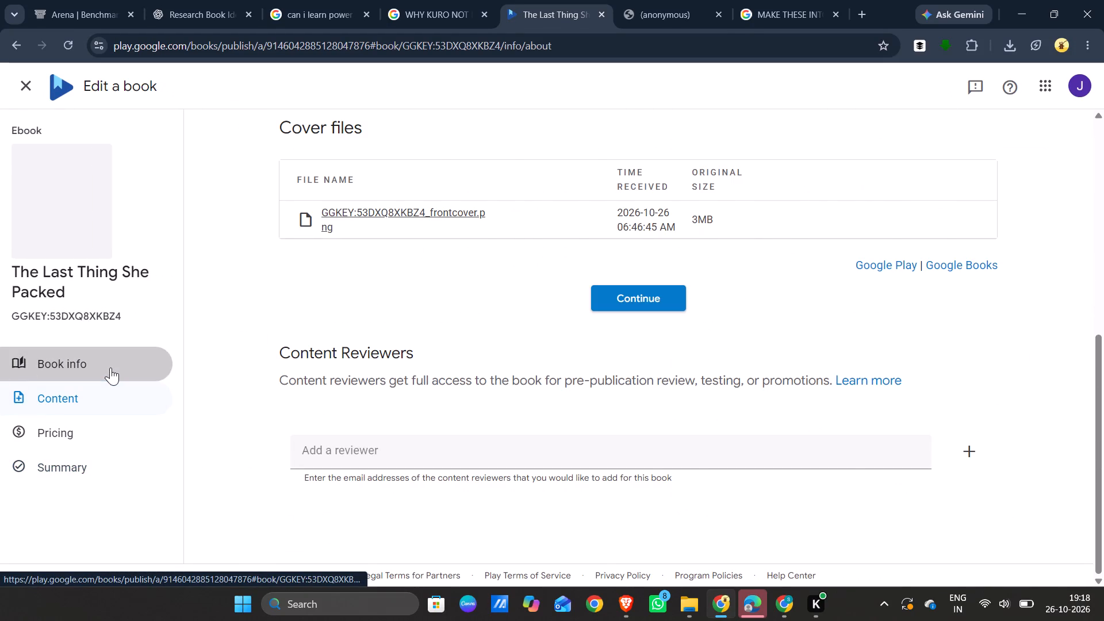
pyautogui.click(737, 138)
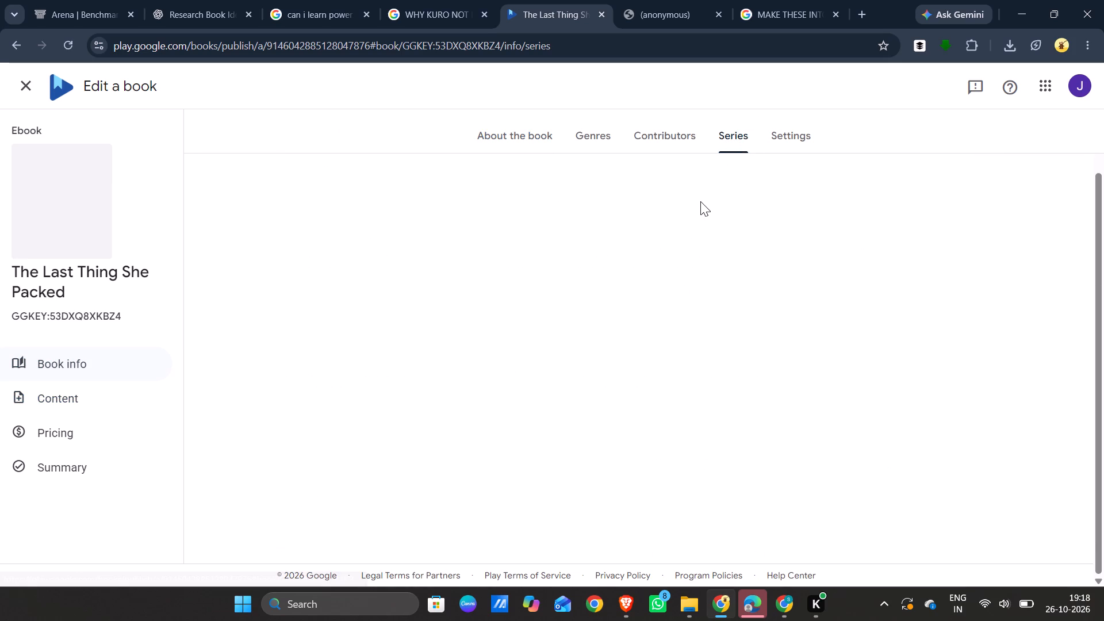
pyautogui.scroll(2, 700, 201)
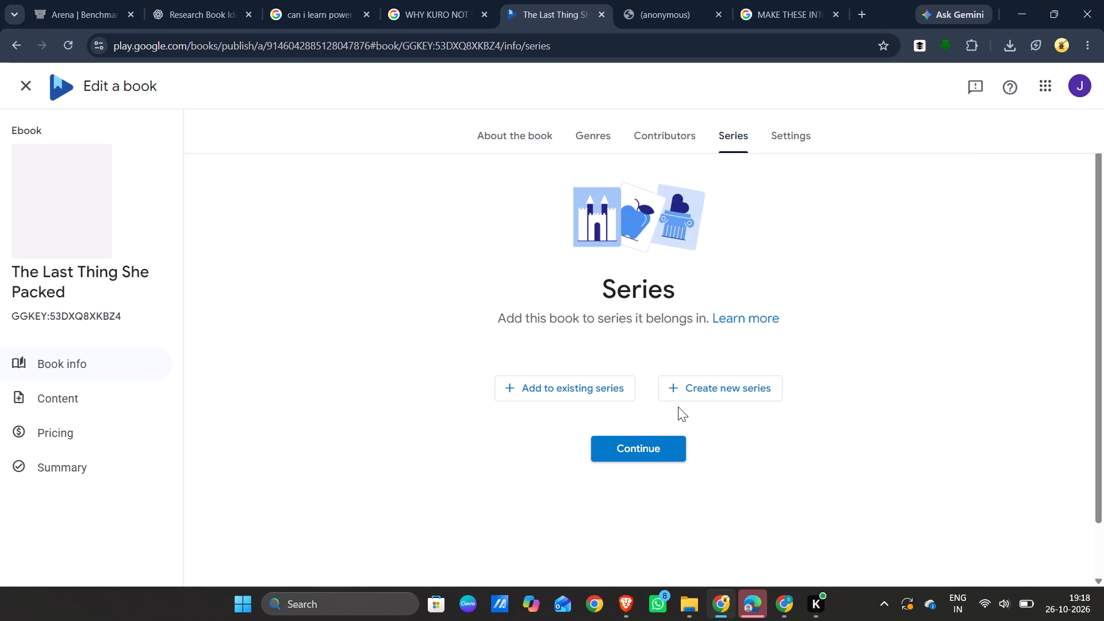
pyautogui.click(746, 385)
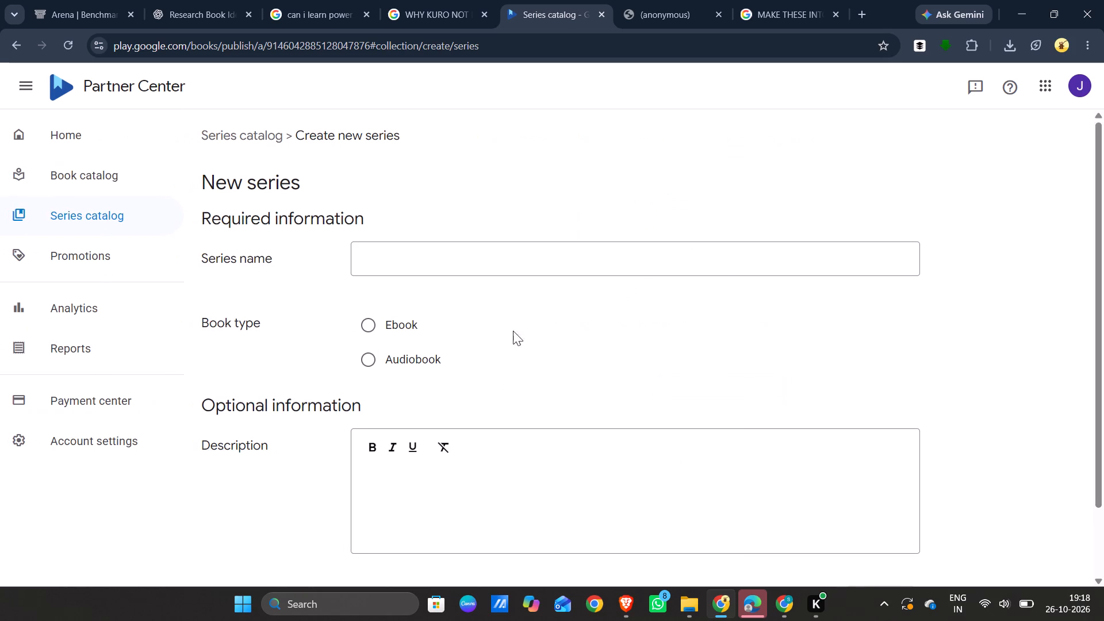
pyautogui.click(281, 143)
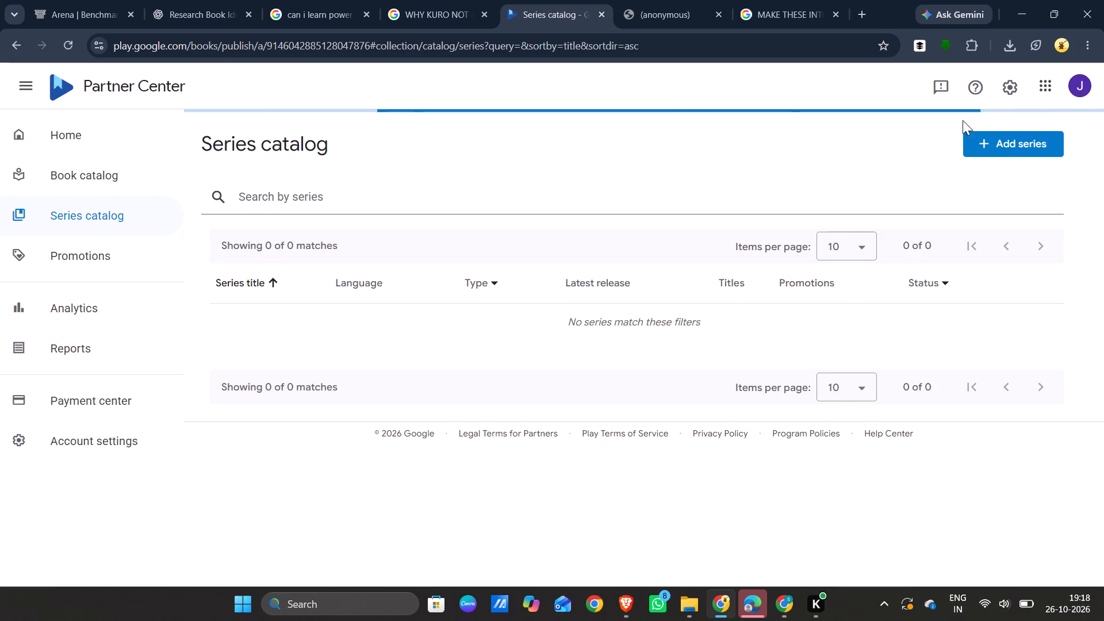
pyautogui.click(975, 147)
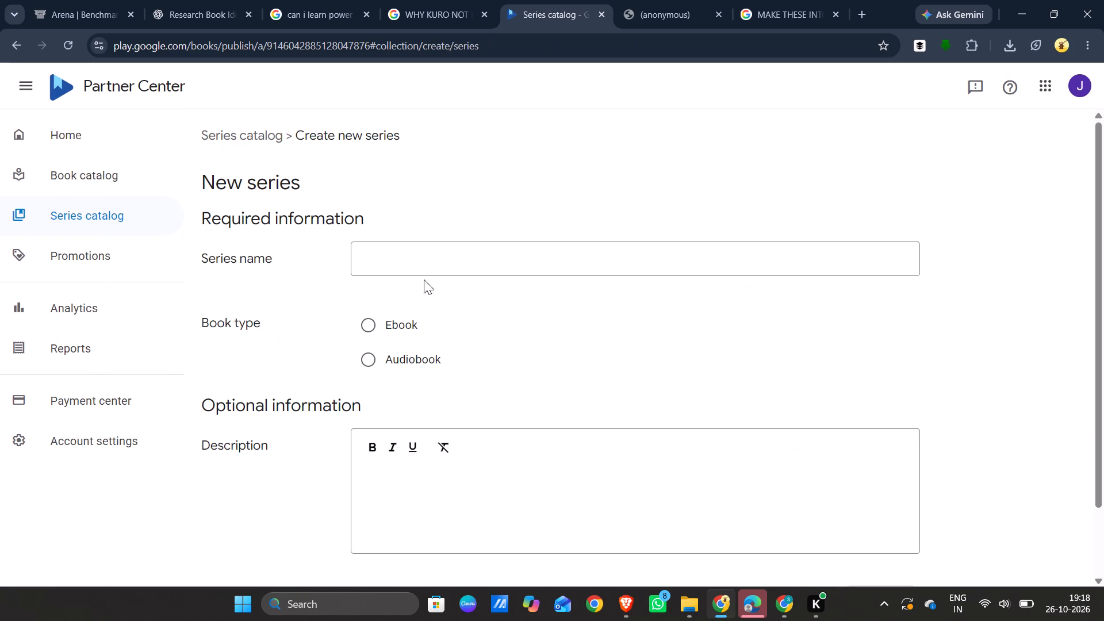
pyautogui.click(256, 126)
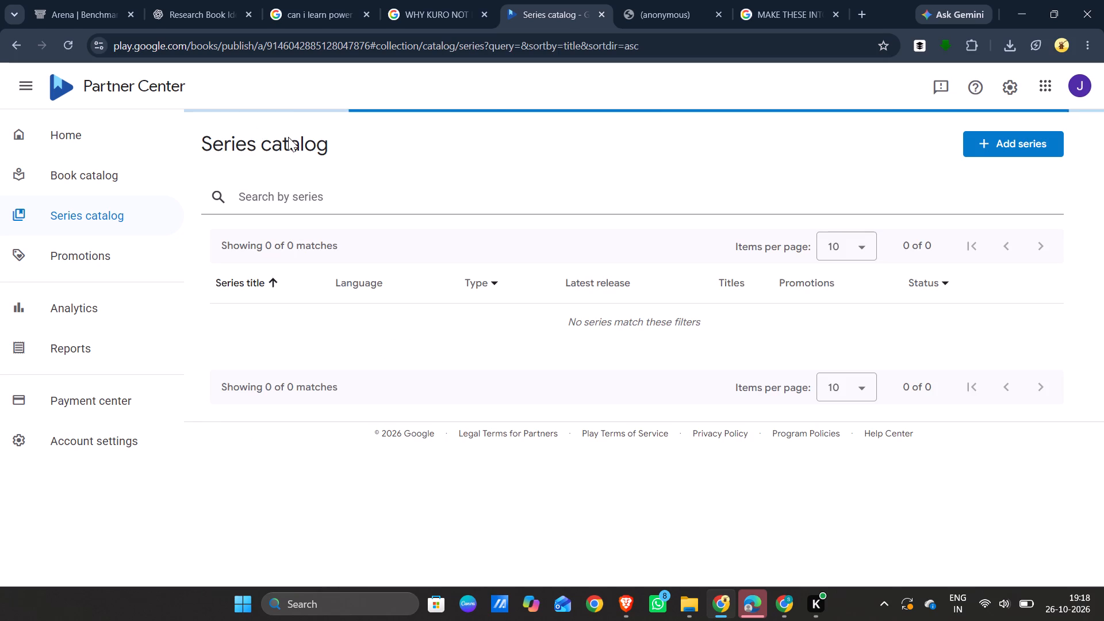
pyautogui.scroll(4, 481, 223)
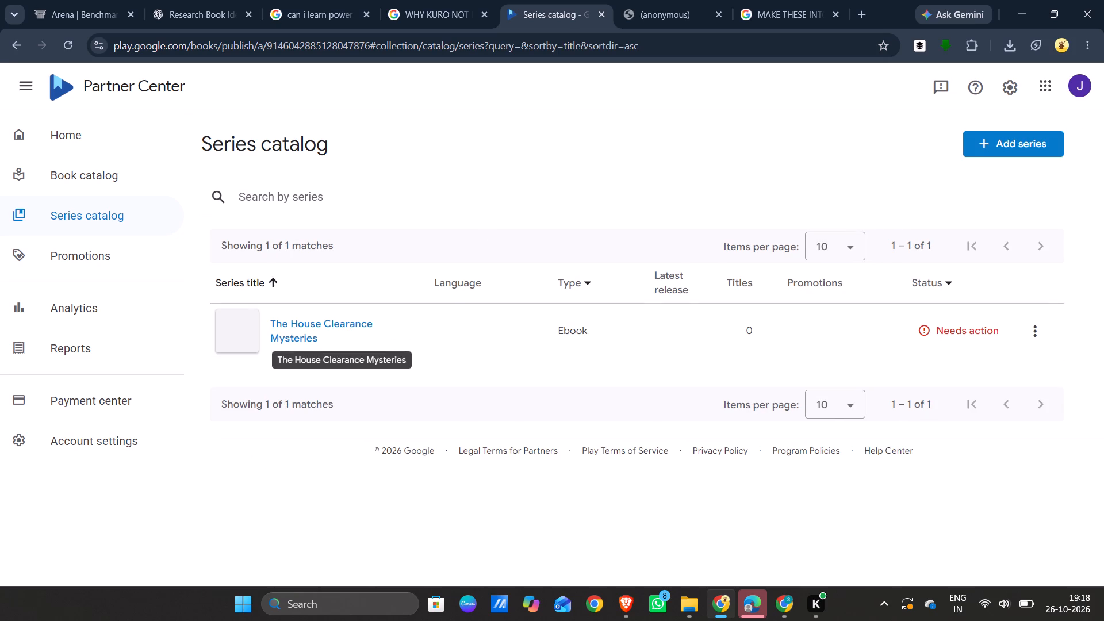
# Open The House Clearance Mysteries series and show all its bundle eligibility conditions.
pyautogui.click(329, 328)
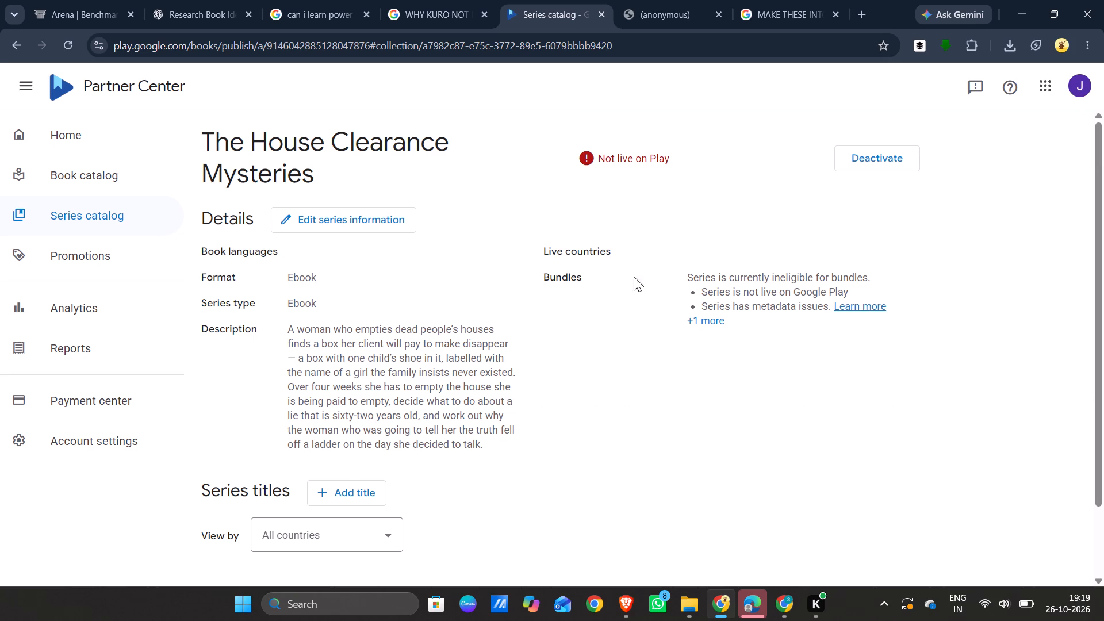
pyautogui.click(703, 323)
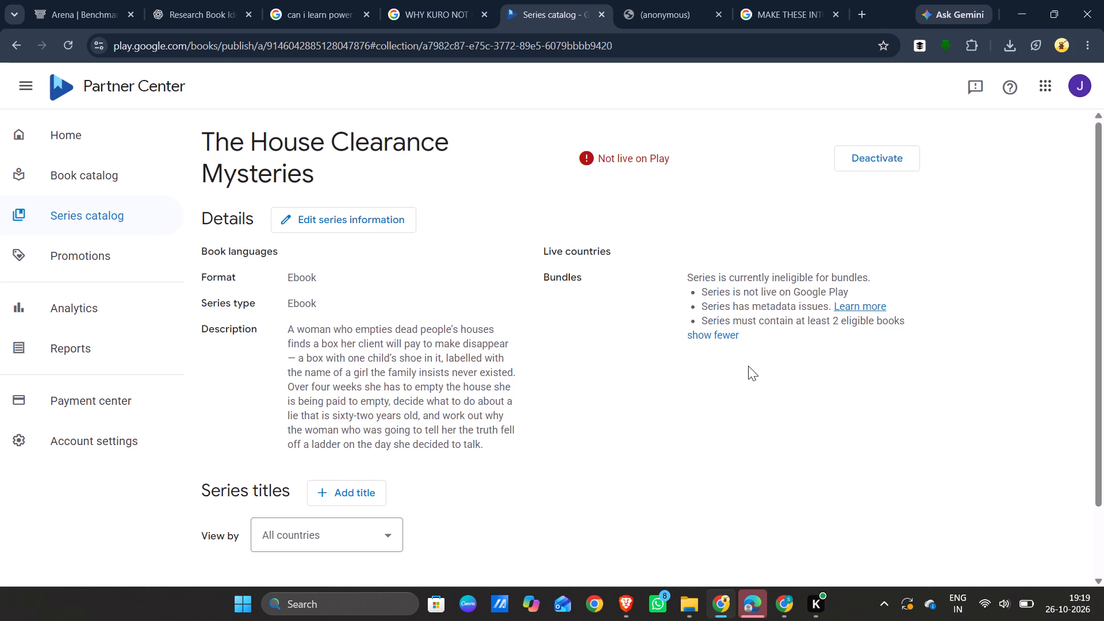
# Check which existing books are available to add as titles in The House Clearance Mysteries series.
pyautogui.scroll(-1, 748, 366)
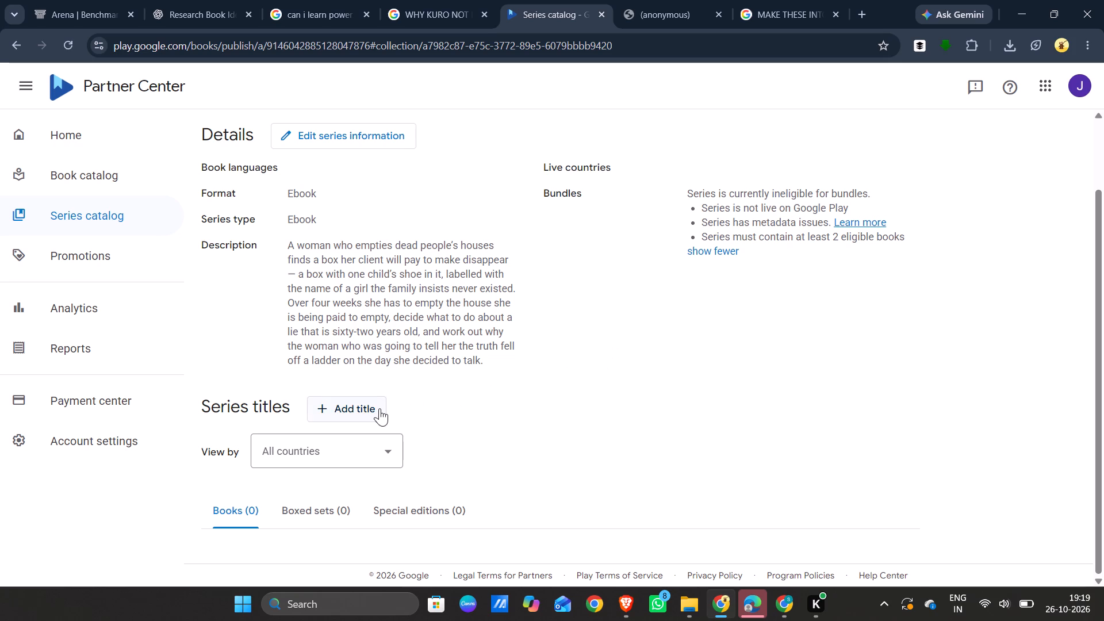
pyautogui.click(379, 408)
pyautogui.click(366, 459)
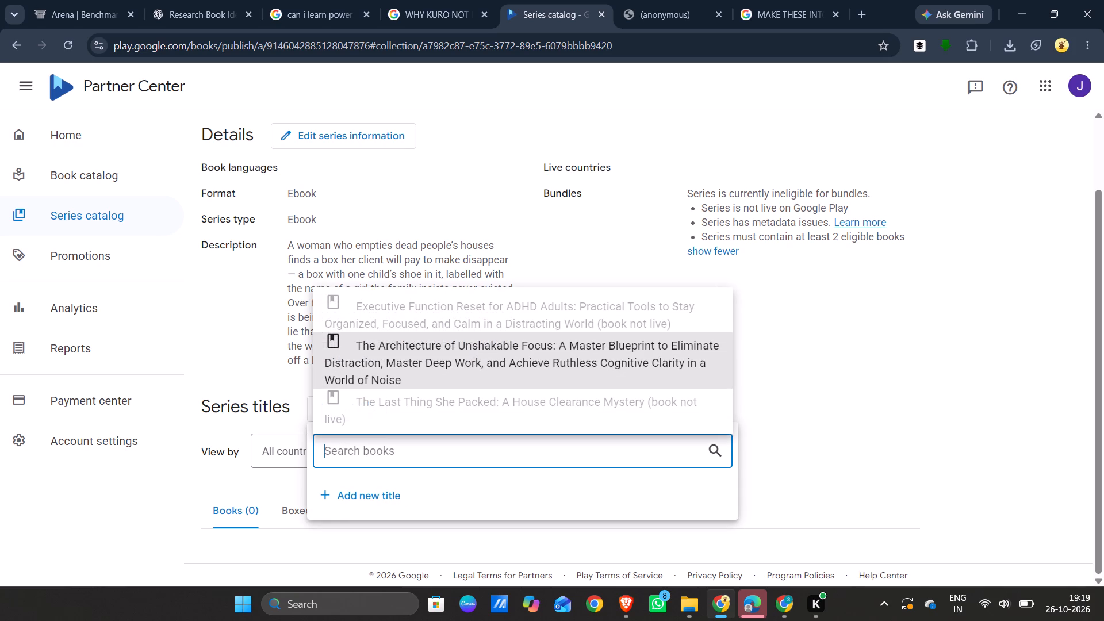
pyautogui.click(947, 366)
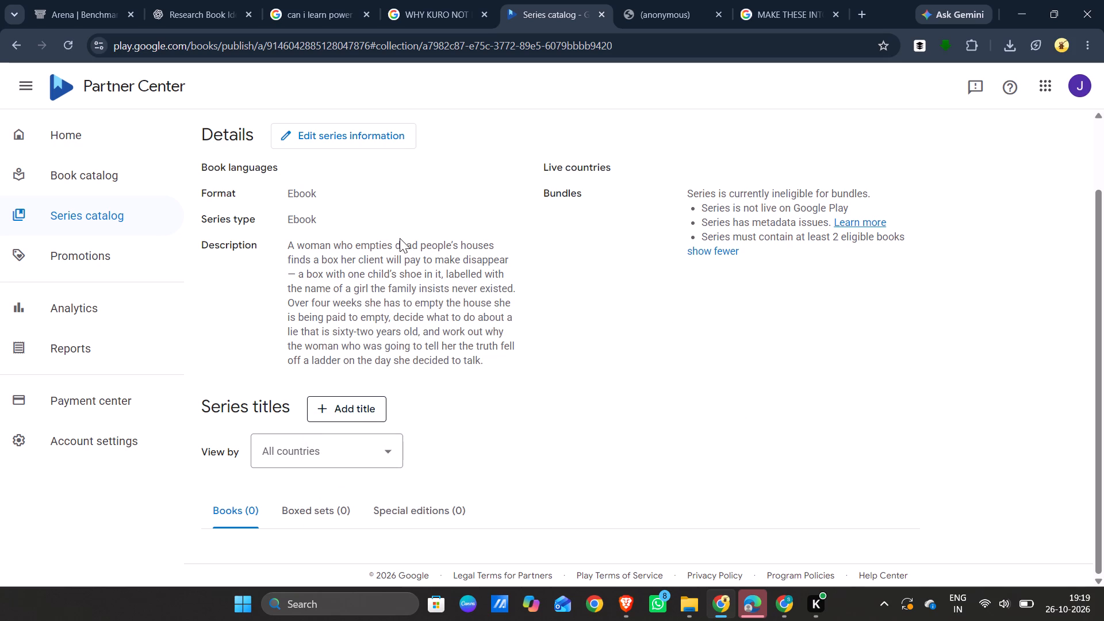
# Go back to the book catalog, reload it and check the entry for The Last Thing She Packed.
pyautogui.click(98, 167)
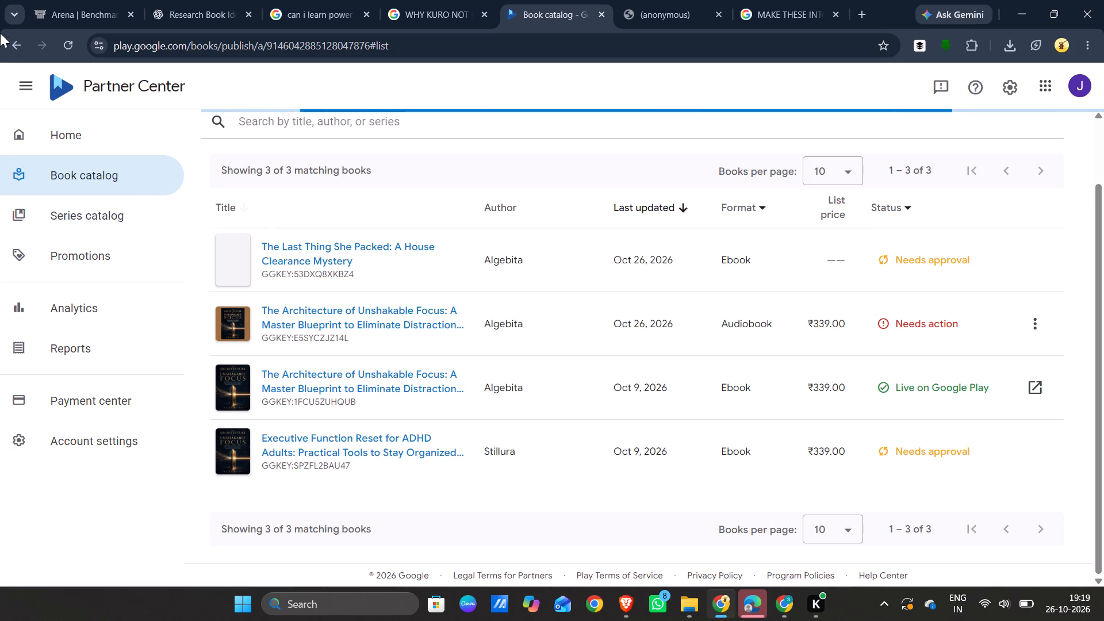
pyautogui.click(66, 51)
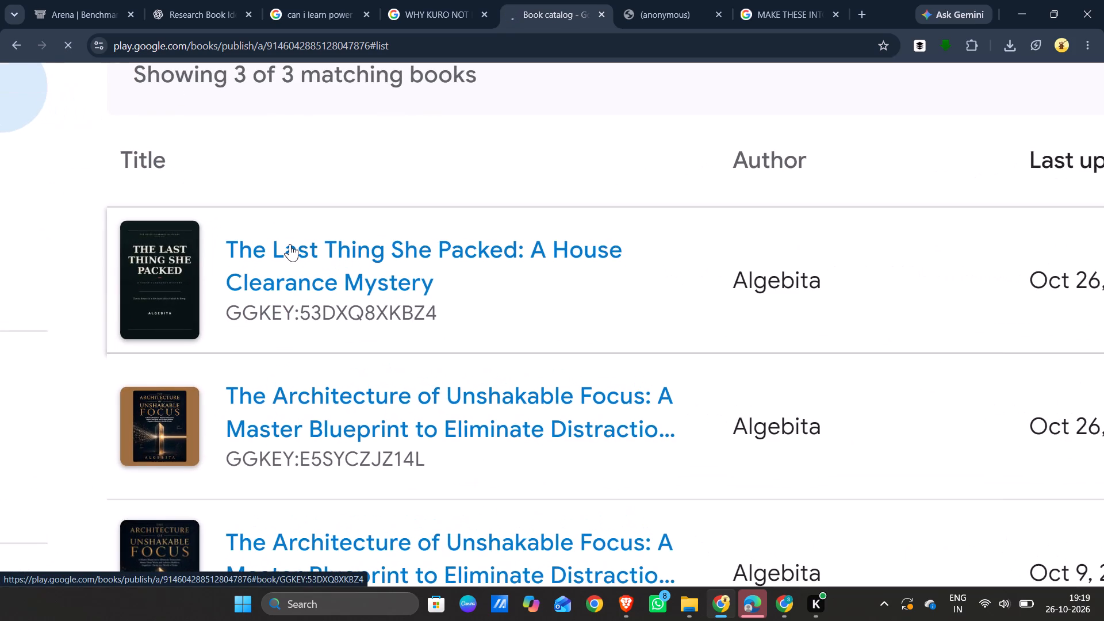
pyautogui.hscroll(1, 290, 244)
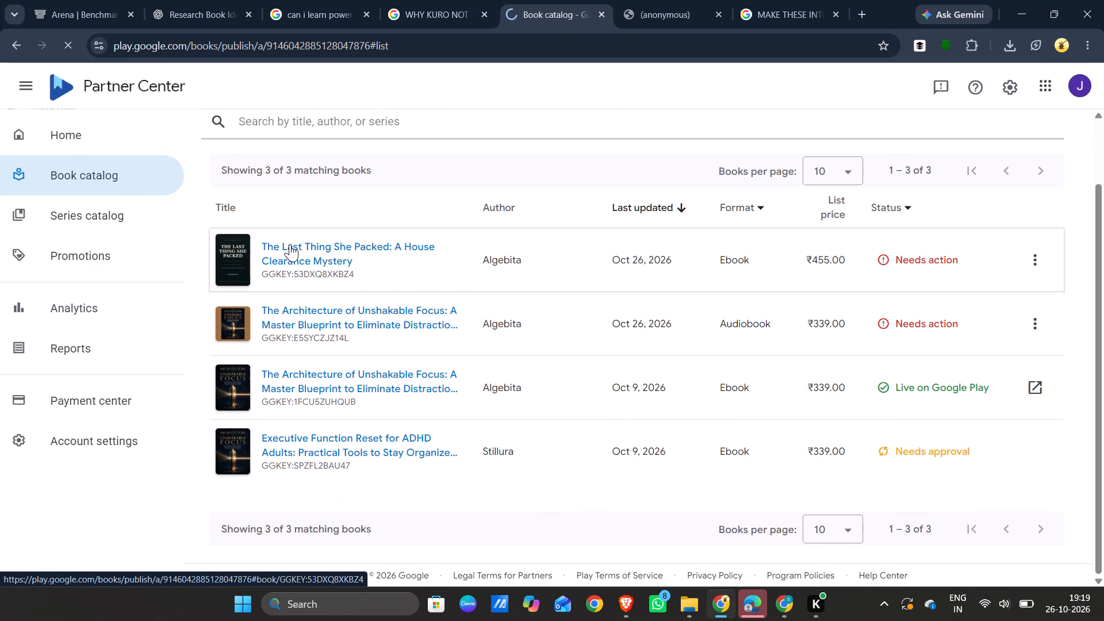
pyautogui.click(335, 243)
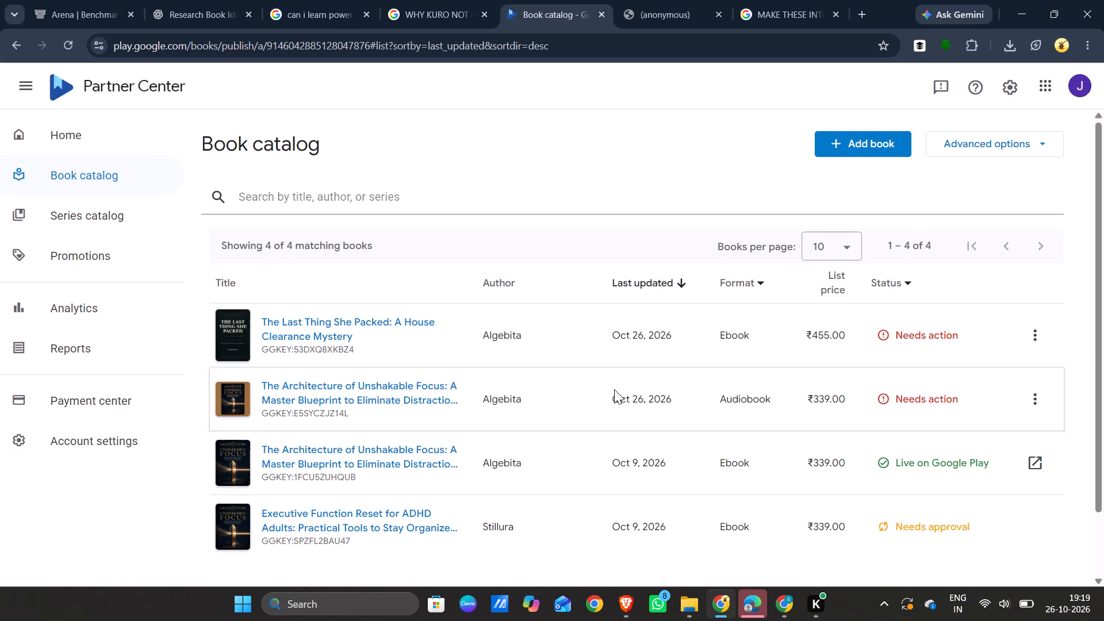
pyautogui.hscroll(4, 388, 359)
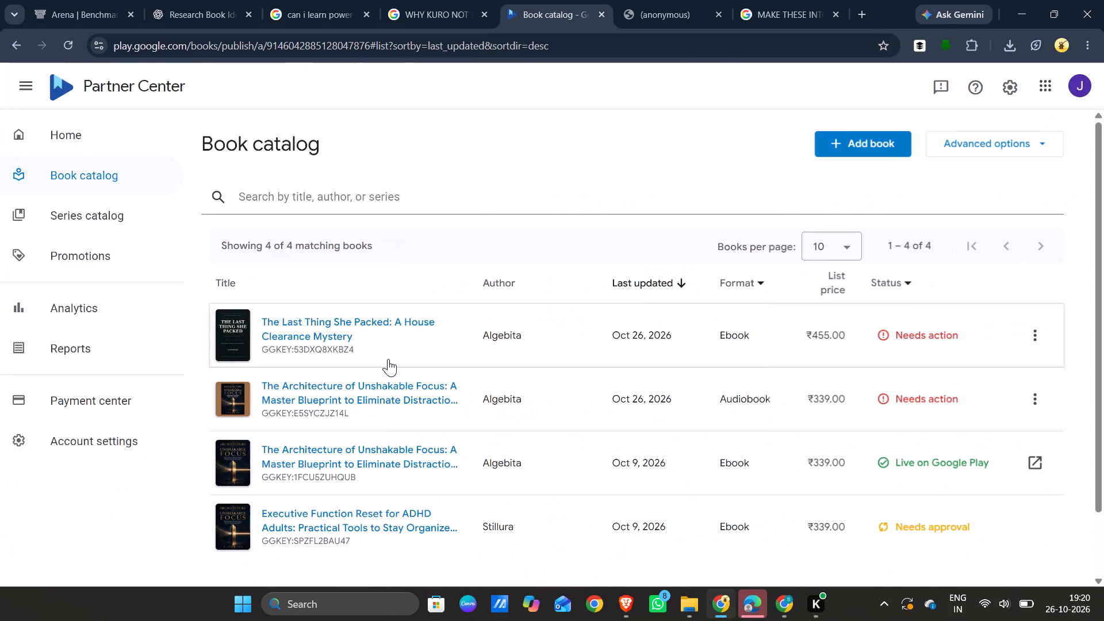
# View The Last Thing She Packed cover image and the publishing brief PDF from the Downloads folder, closing each.
pyautogui.click(674, 609)
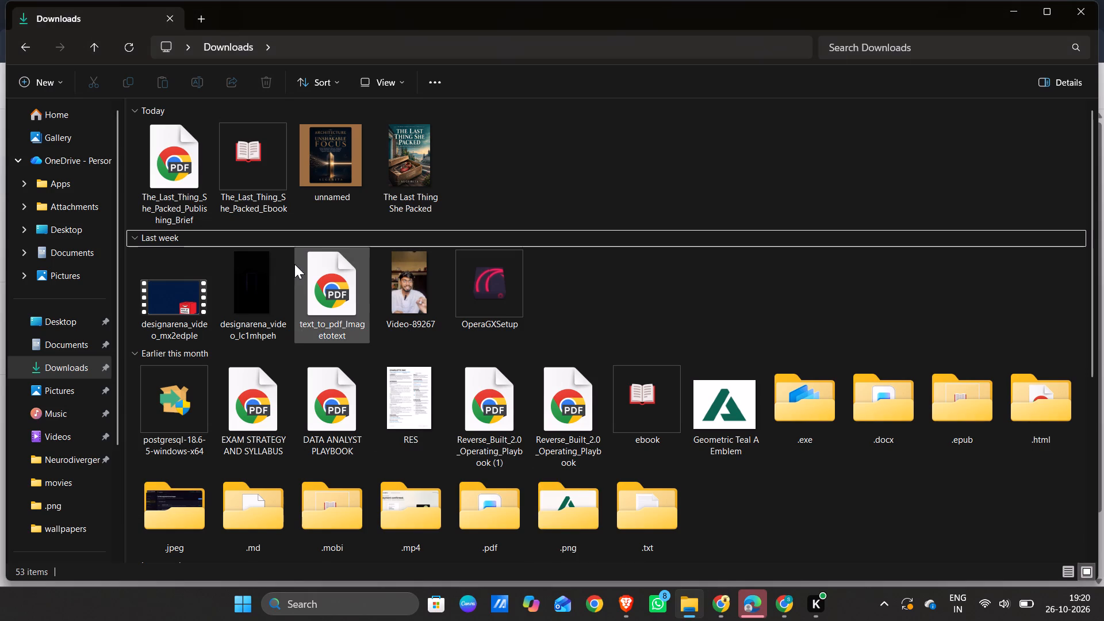
pyautogui.click(558, 154)
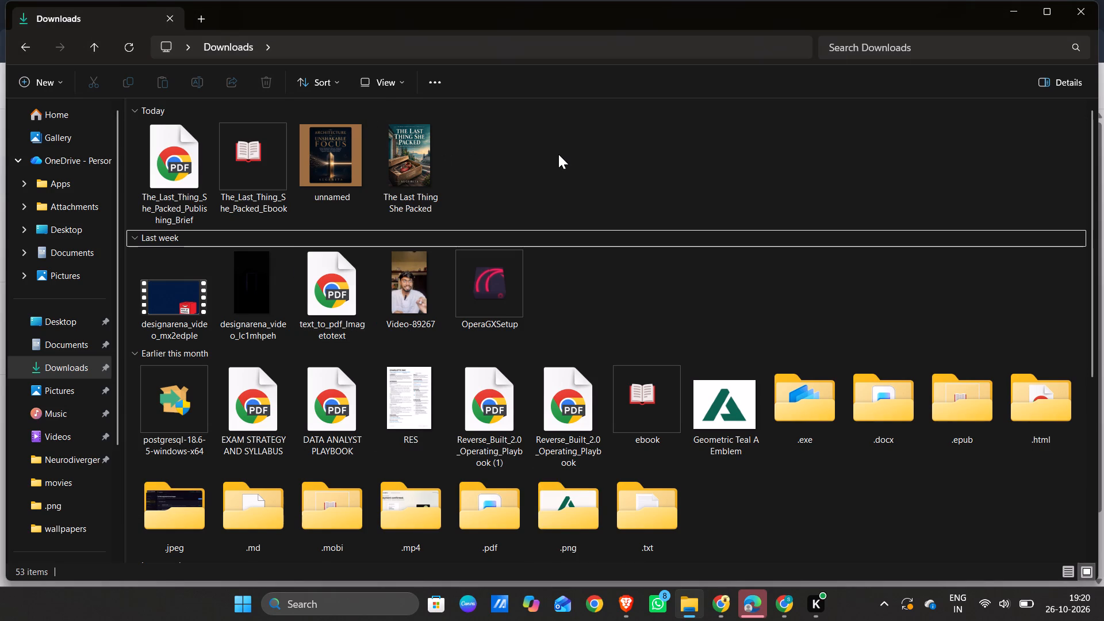
pyautogui.doubleClick(422, 164)
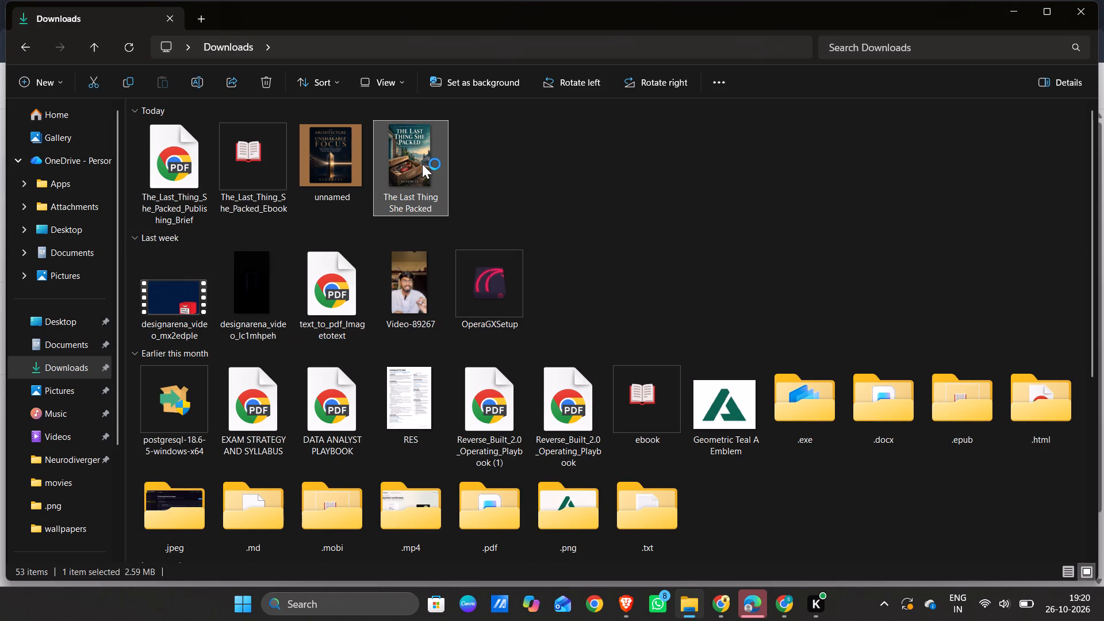
pyautogui.click(908, 121)
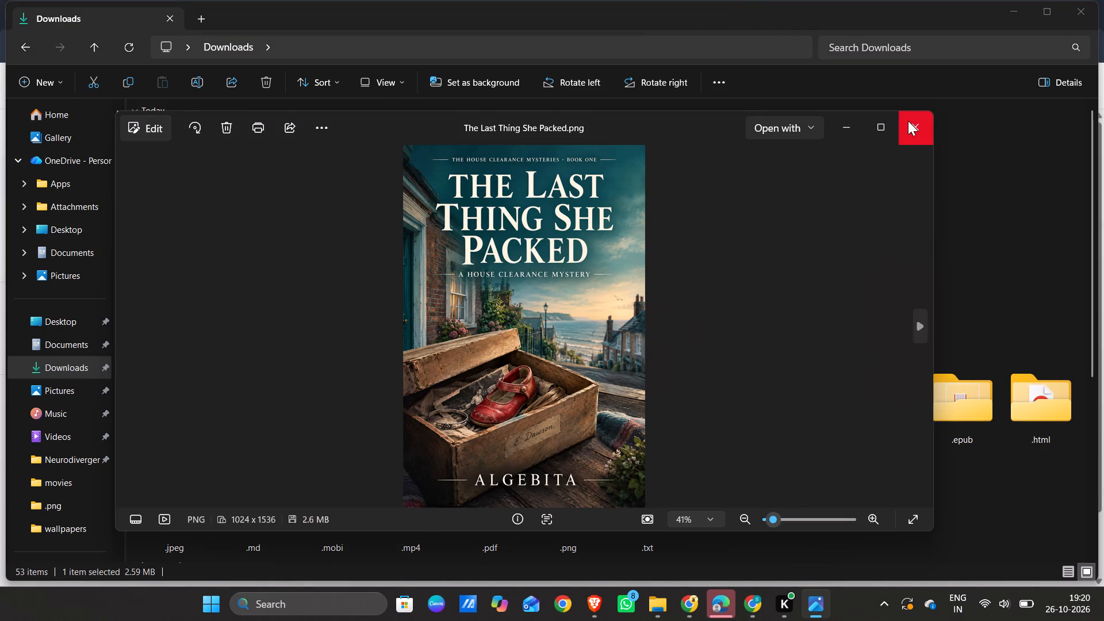
pyautogui.doubleClick(196, 188)
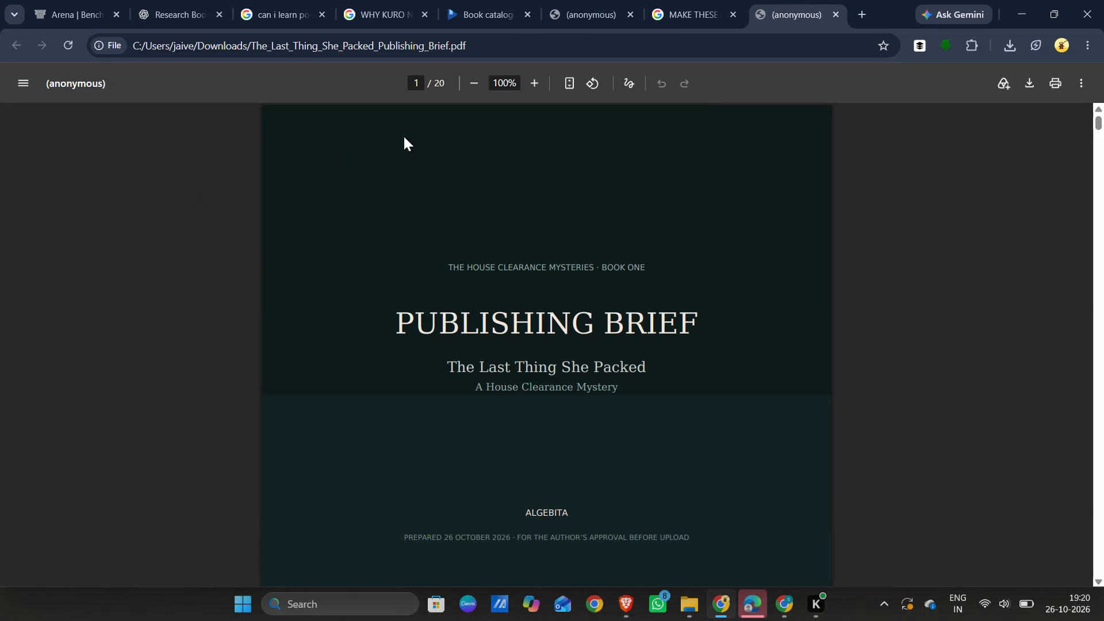
pyautogui.click(835, 16)
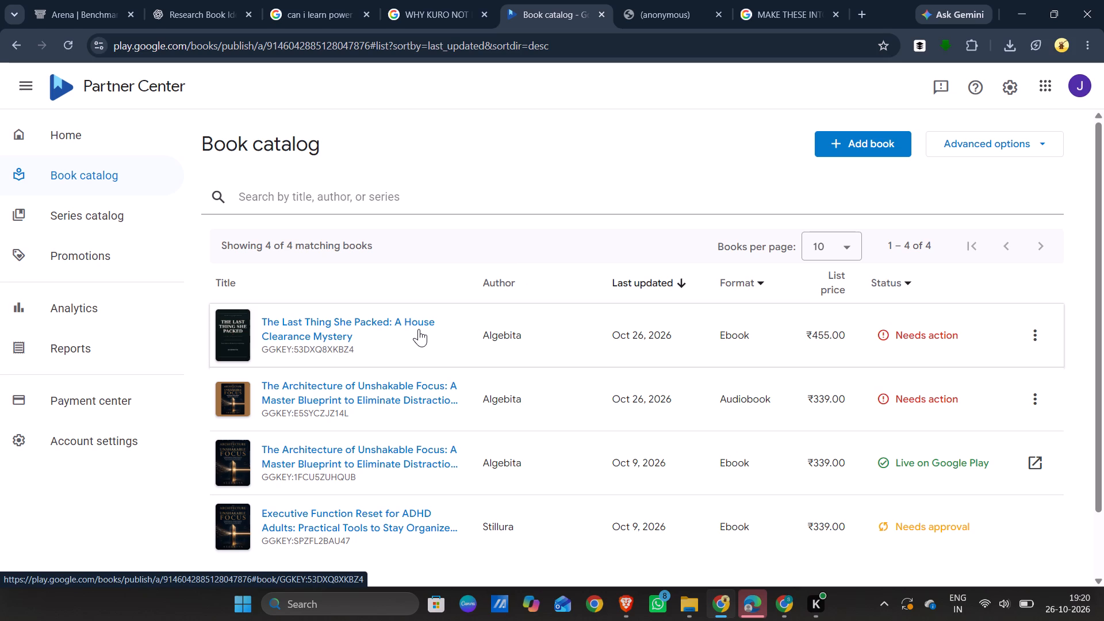
# Open the Partner Center analytics.
pyautogui.click(125, 301)
pyautogui.click(125, 301)
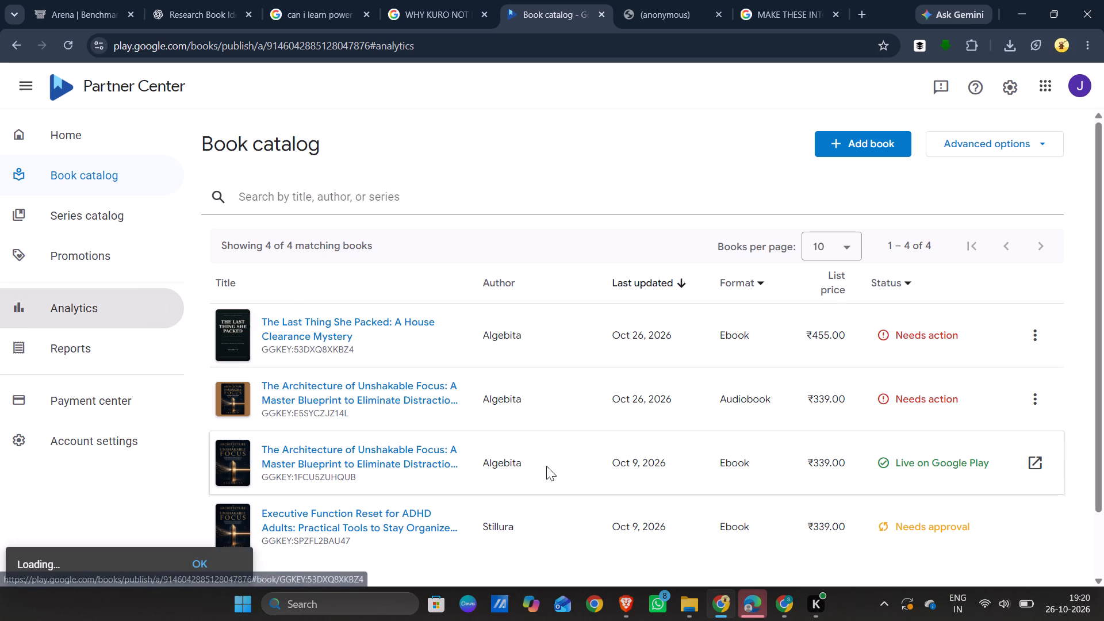
pyautogui.moveTo(749, 511); pyautogui.dragTo(772, 507)
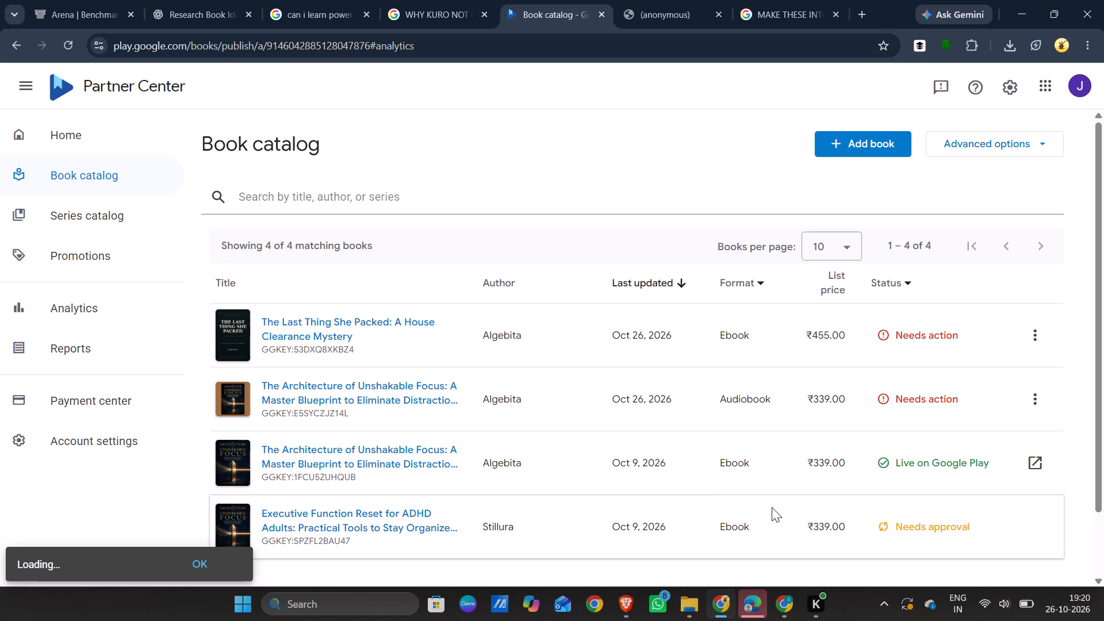
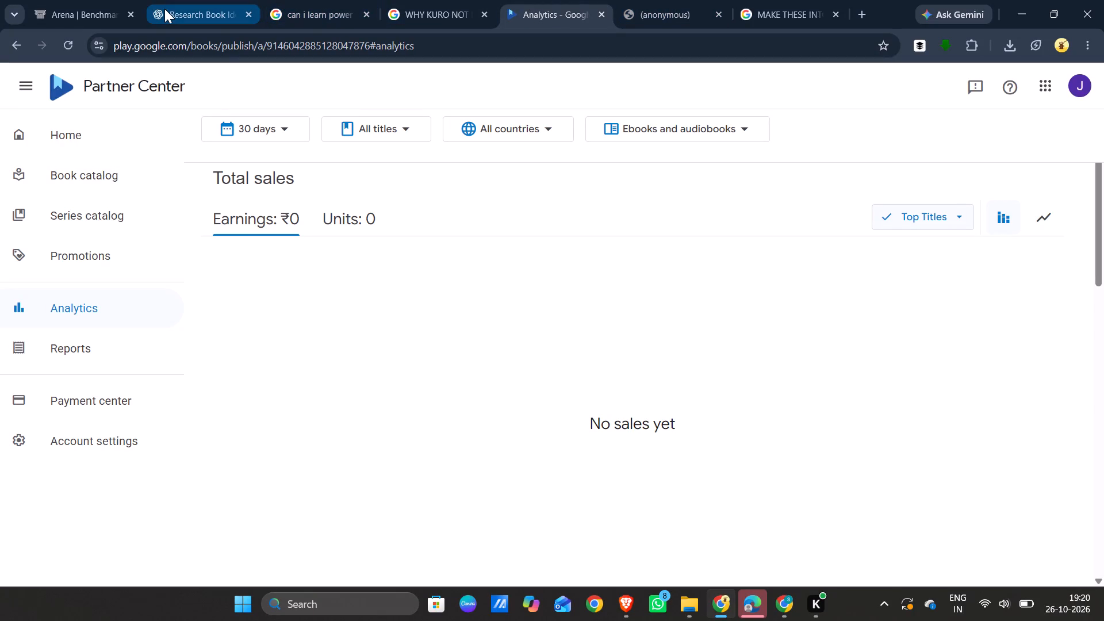
# Close the unneeded search page, search for the Kobo Writing Life dashboard and open it.
pyautogui.click(838, 13)
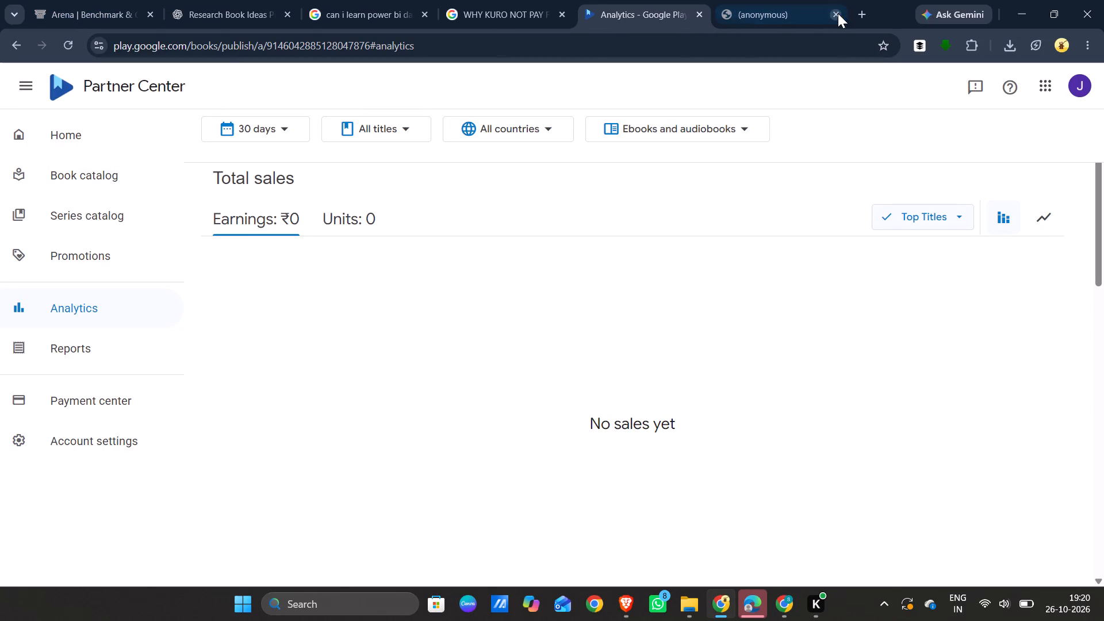
pyautogui.click(857, 3)
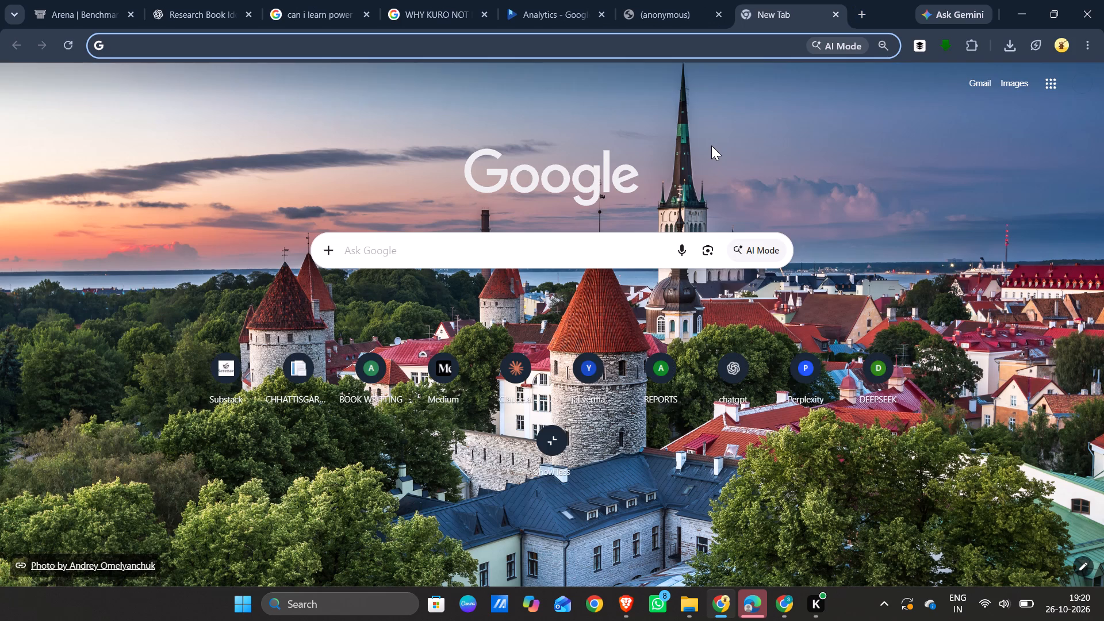
pyautogui.write('KOB')
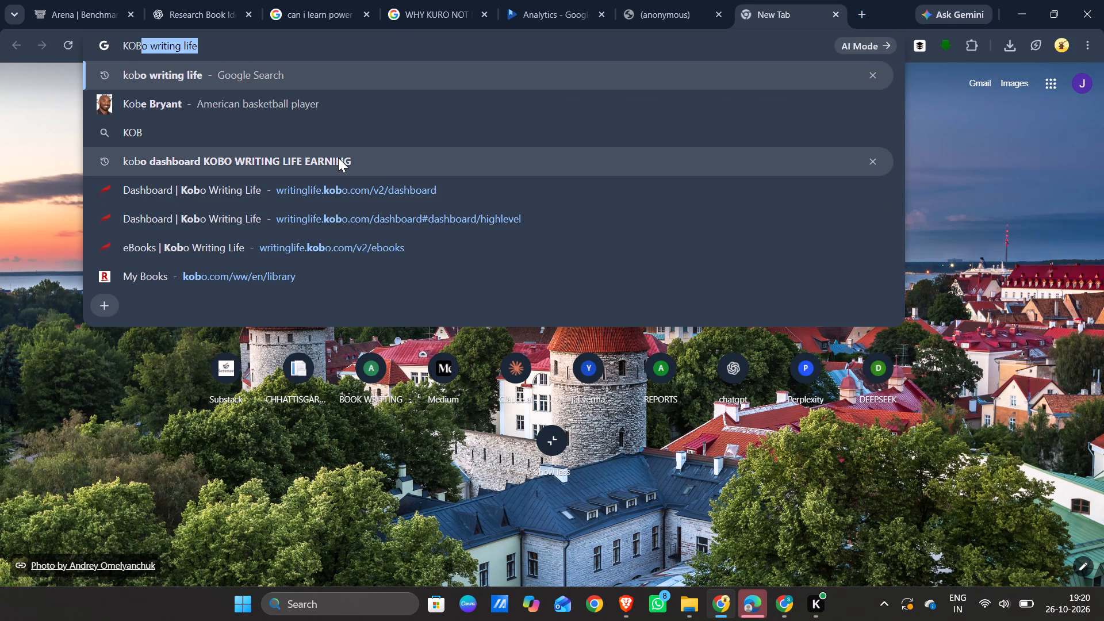
pyautogui.click(338, 158)
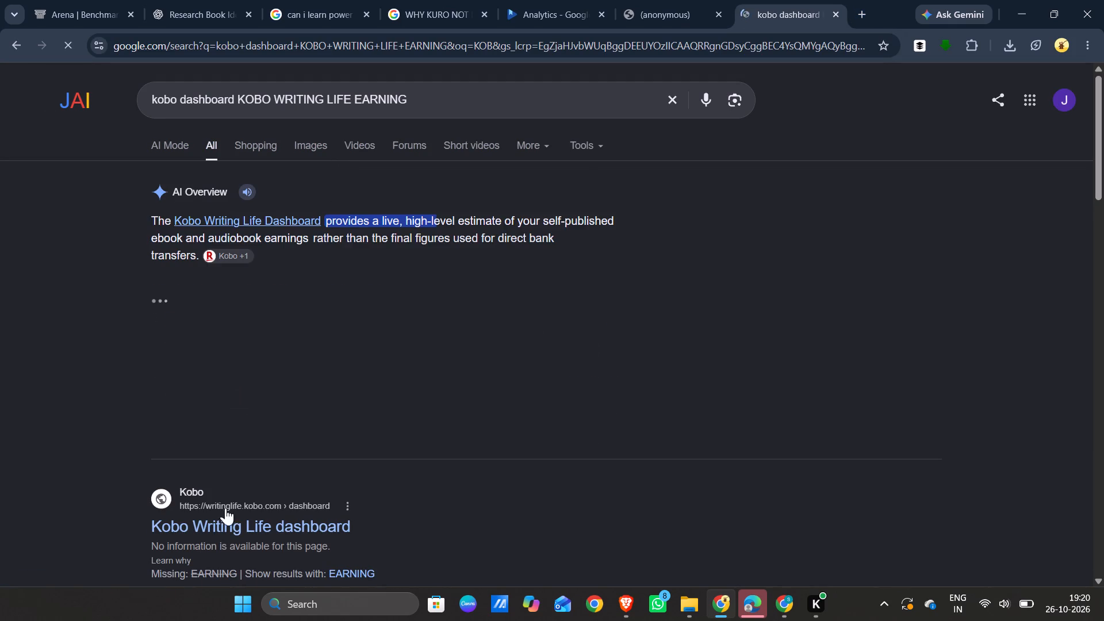
pyautogui.click(225, 528)
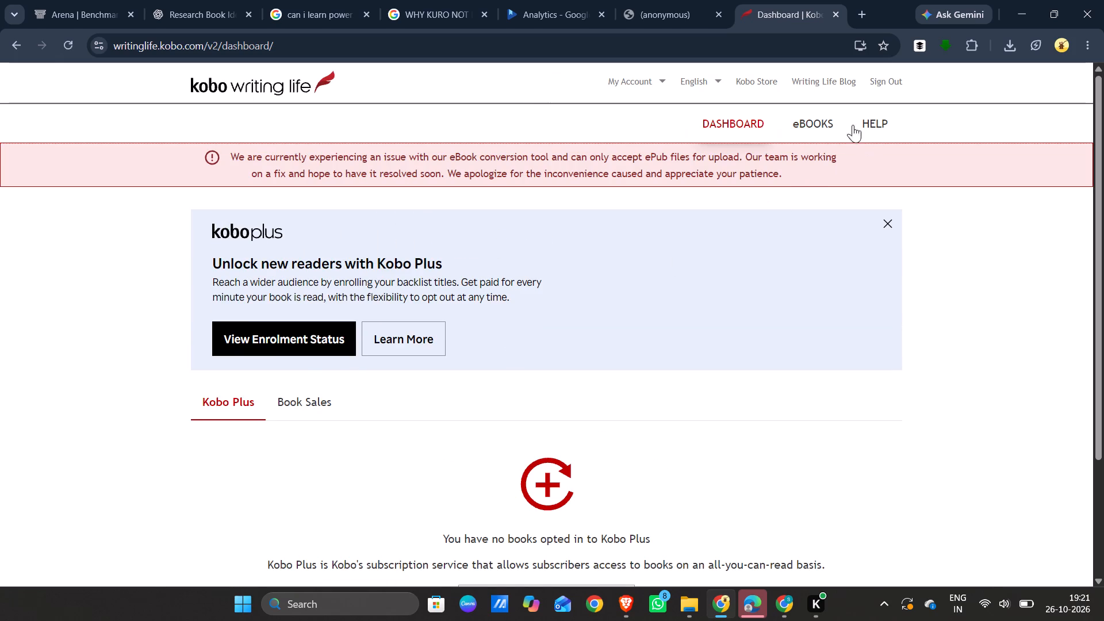
# Create a new eBook from the Kobo Writing Life eBooks list.
pyautogui.click(811, 120)
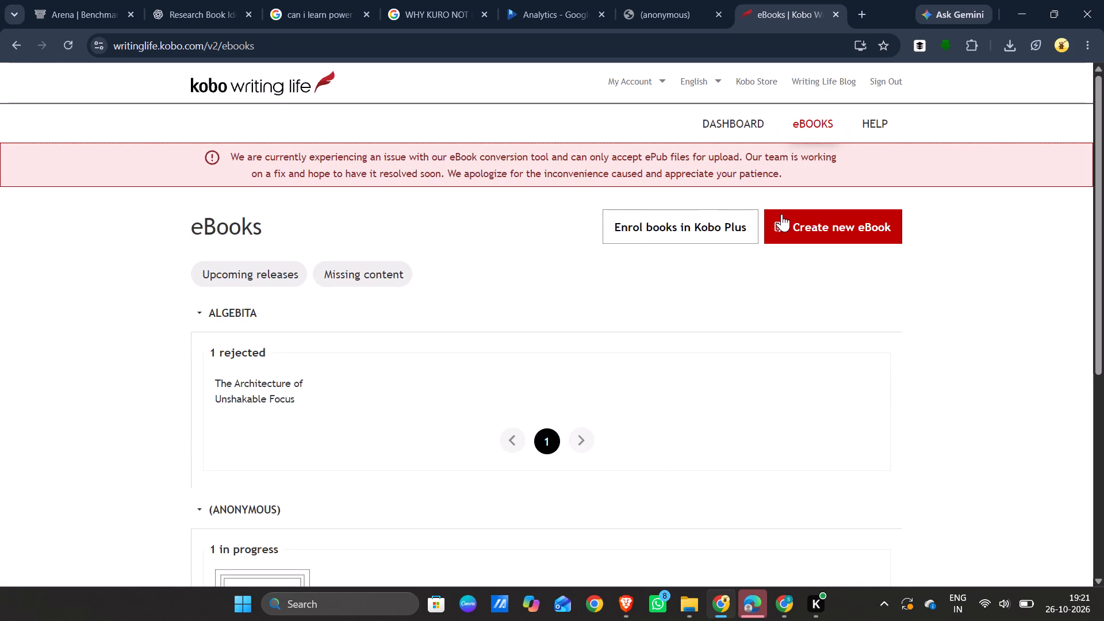
pyautogui.click(781, 214)
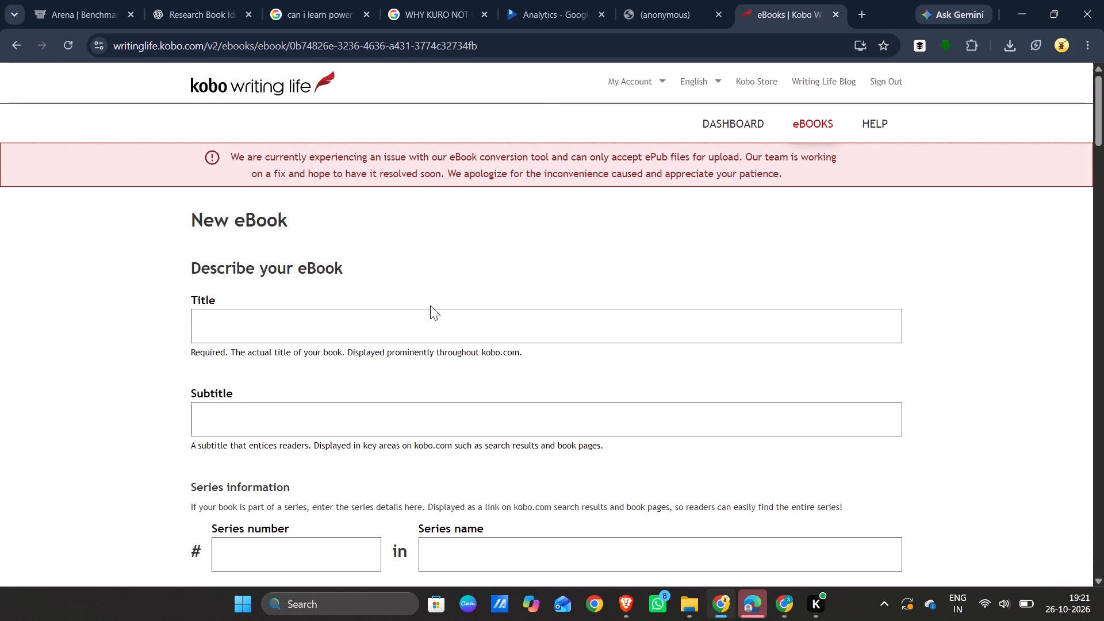
# Enter the new eBook's title, The Last Thing She Packed, copied from the field table in the publishing brief PDF.
pyautogui.click(306, 340)
pyautogui.click(646, 6)
pyautogui.scroll(20, 484, 319)
pyautogui.scroll(8, 484, 319)
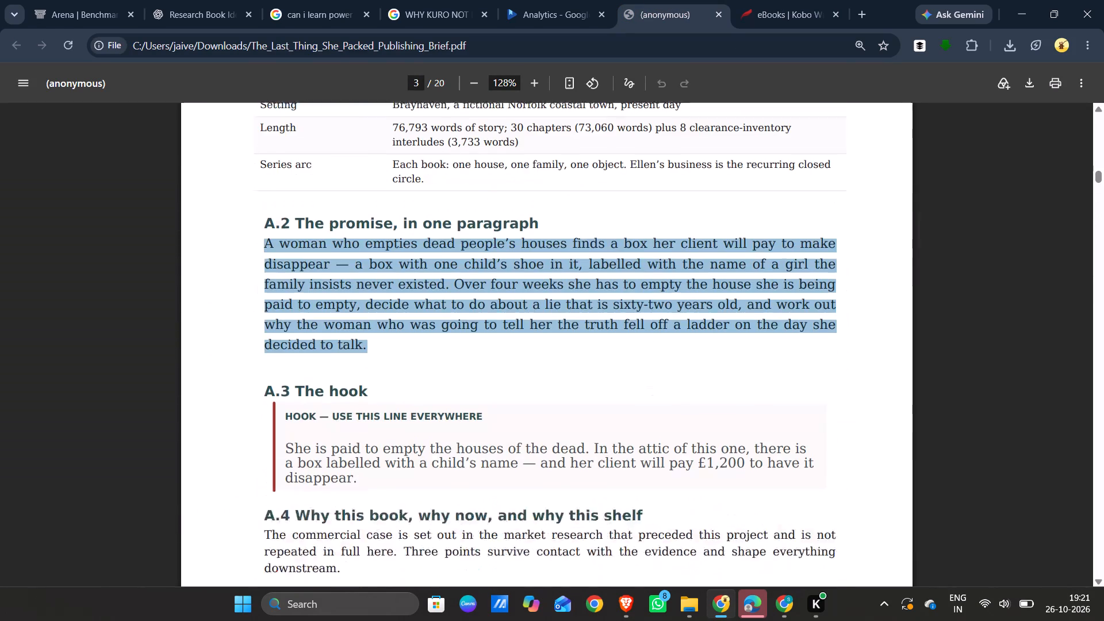
pyautogui.scroll(10, 484, 319)
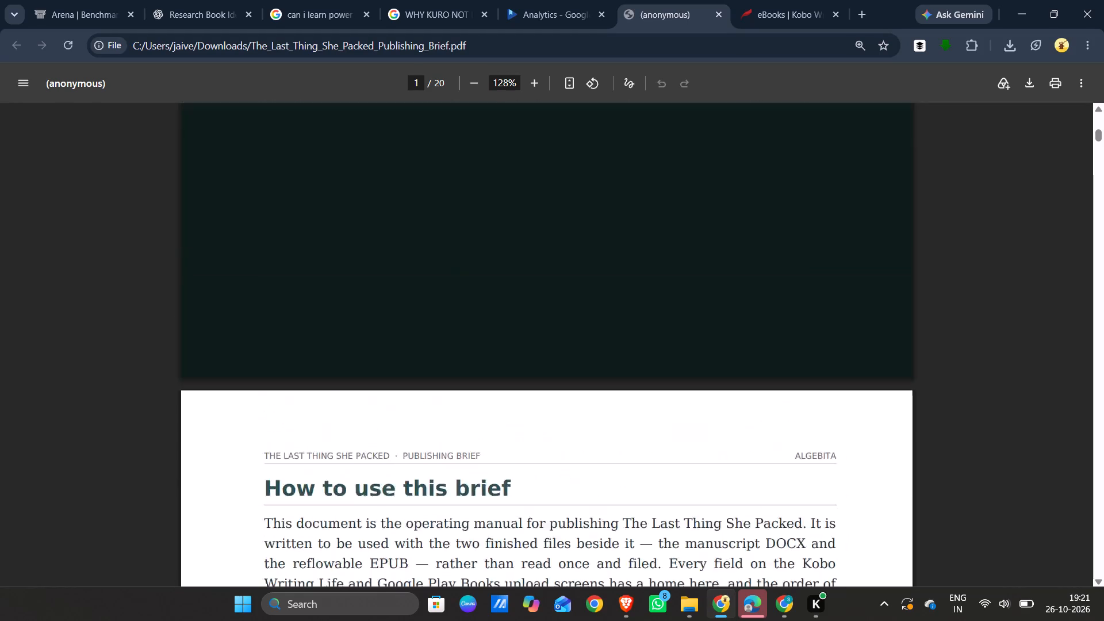
pyautogui.scroll(2, 484, 319)
pyautogui.rightClick(484, 319)
pyautogui.scroll(-8, 484, 319)
pyautogui.click(367, 270)
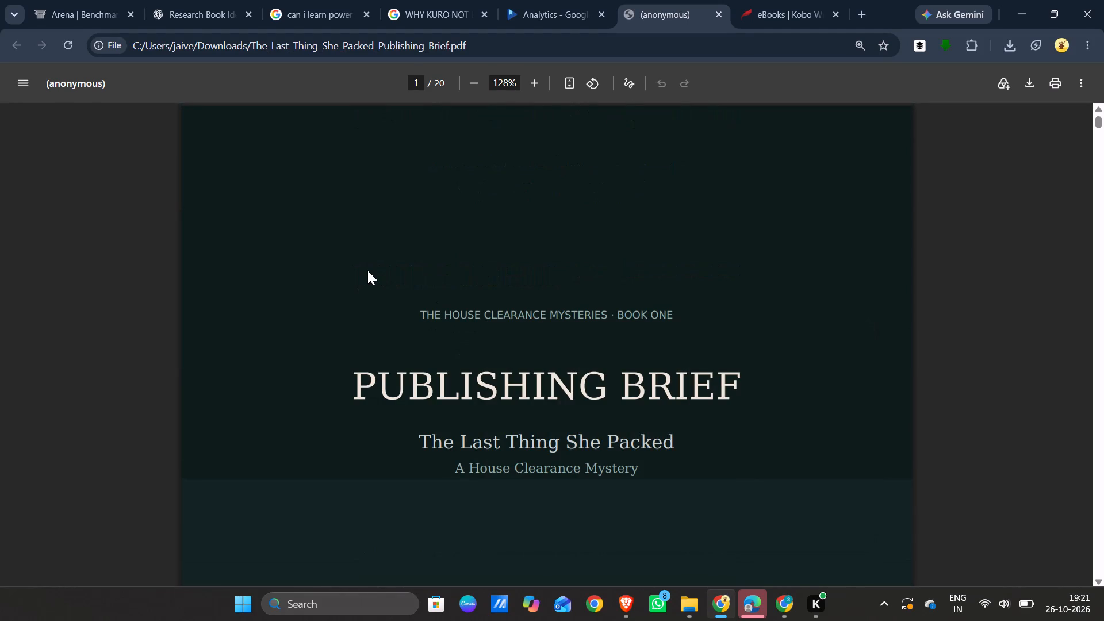
pyautogui.scroll(-7, 367, 270)
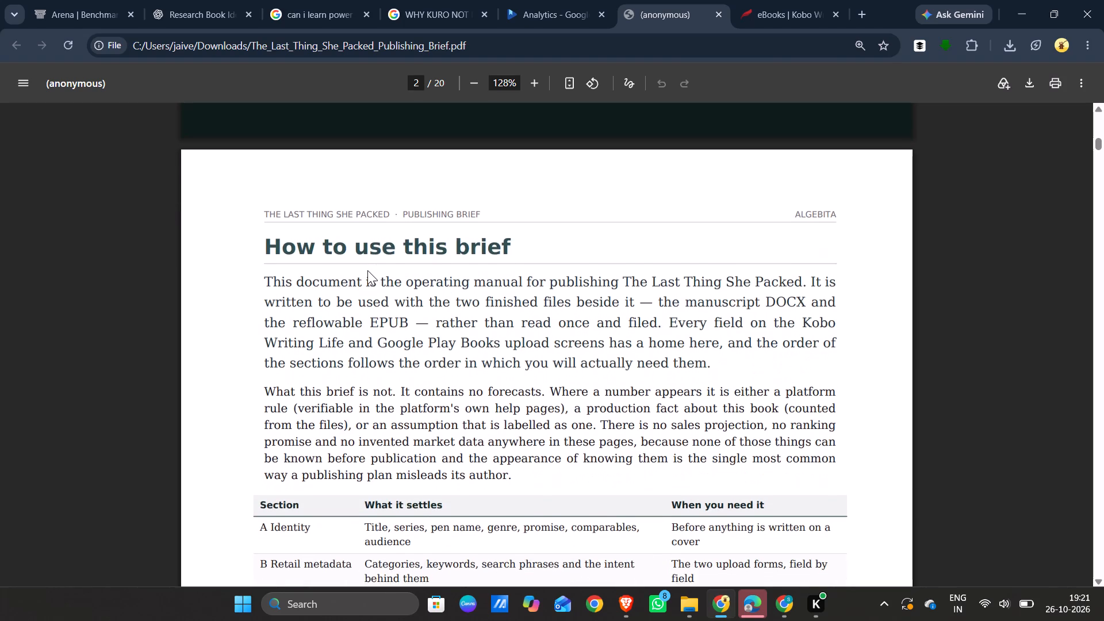
pyautogui.scroll(-9, 367, 270)
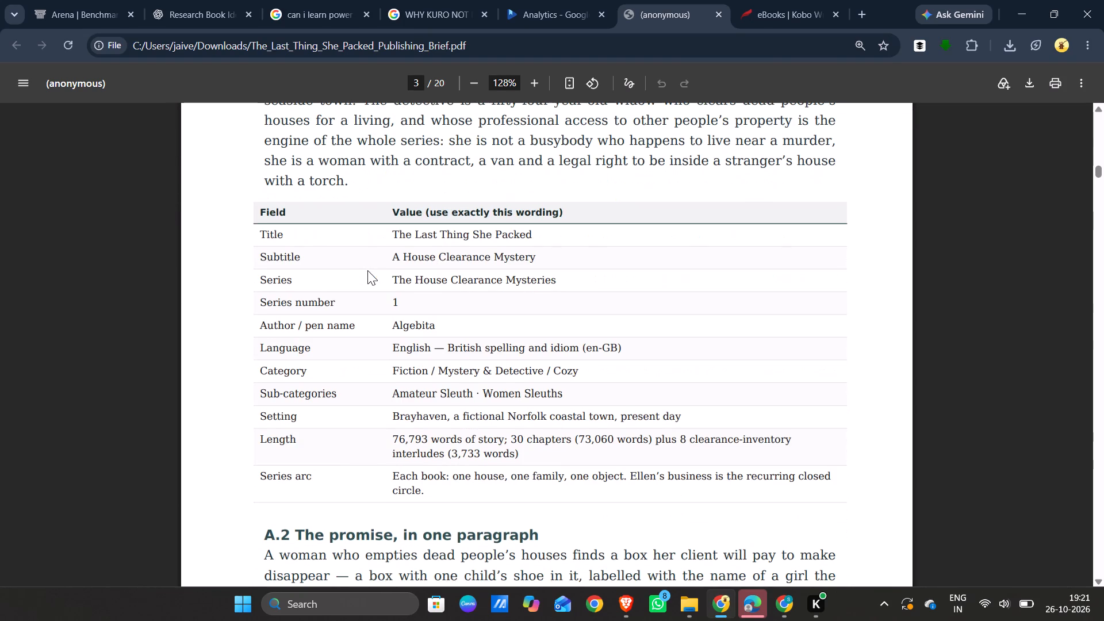
pyautogui.moveTo(389, 230); pyautogui.dragTo(539, 231)
pyautogui.hotkey('ctrl', 'c')
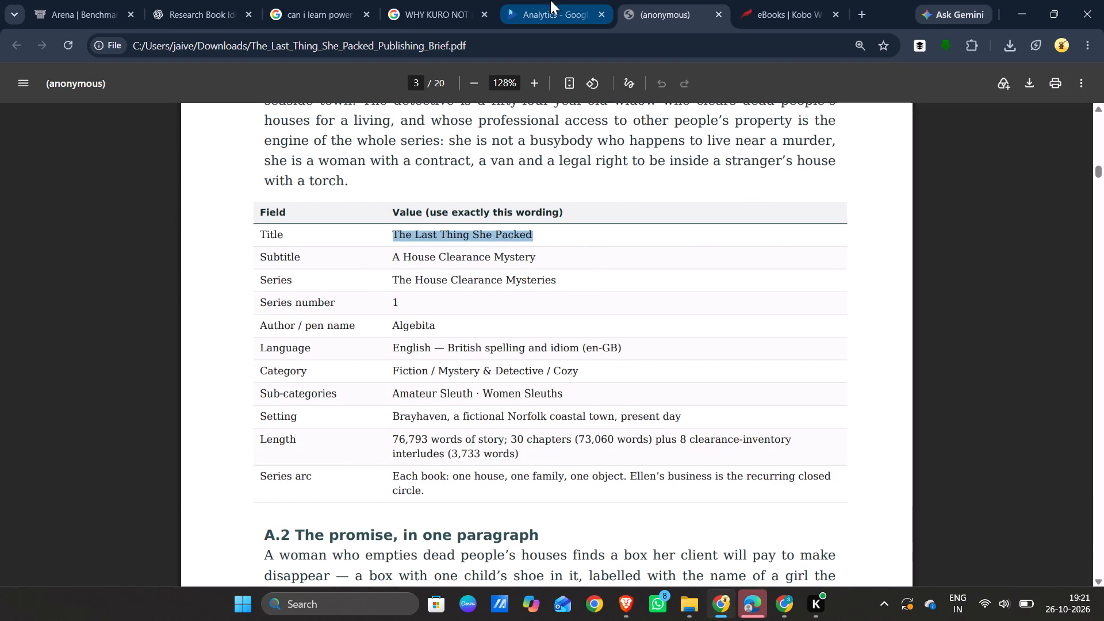
pyautogui.click(759, 1)
pyautogui.hotkey('ctrl', 'v')
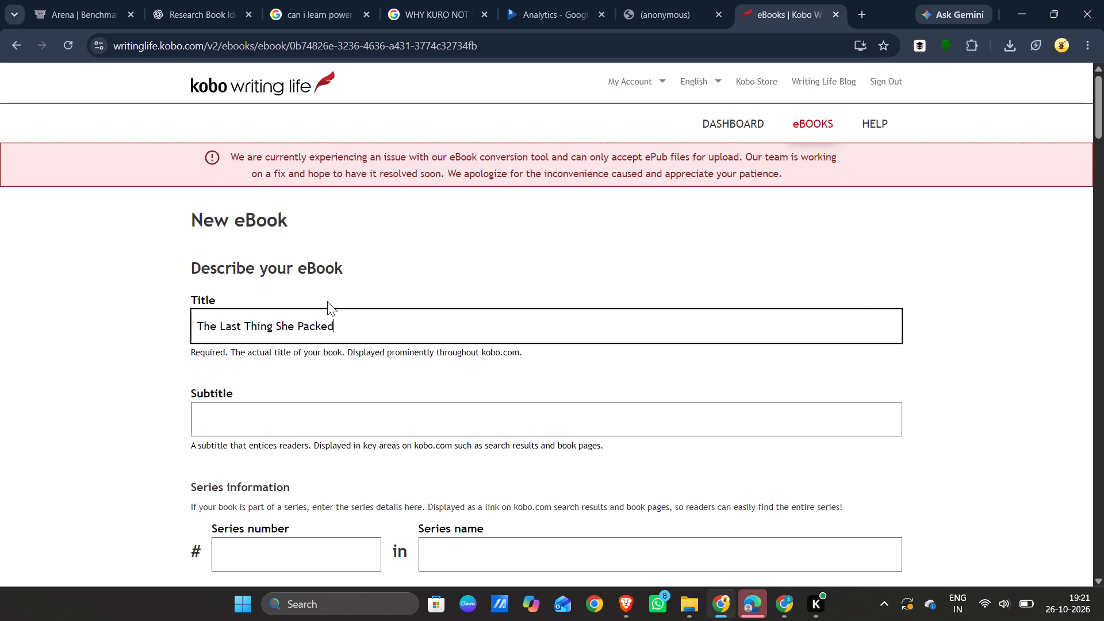
# Copy the subtitle A House Clearance Mystery from the publishing brief into the eBook's subtitle.
pyautogui.click(677, 1)
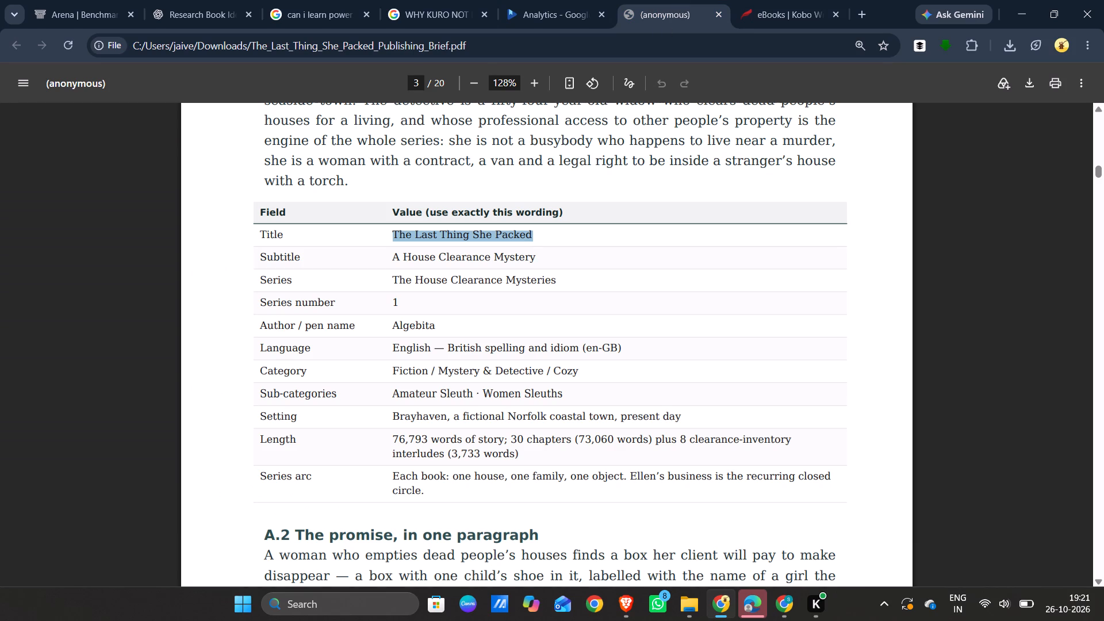
pyautogui.moveTo(390, 255); pyautogui.dragTo(577, 257)
pyautogui.click(577, 257)
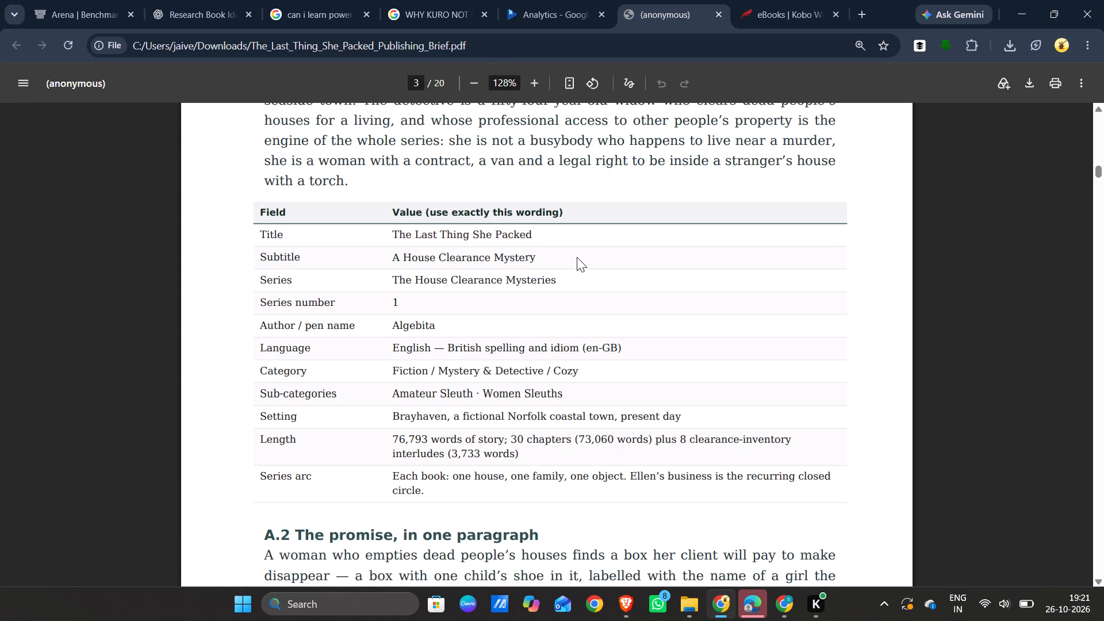
pyautogui.moveTo(389, 255); pyautogui.dragTo(537, 258)
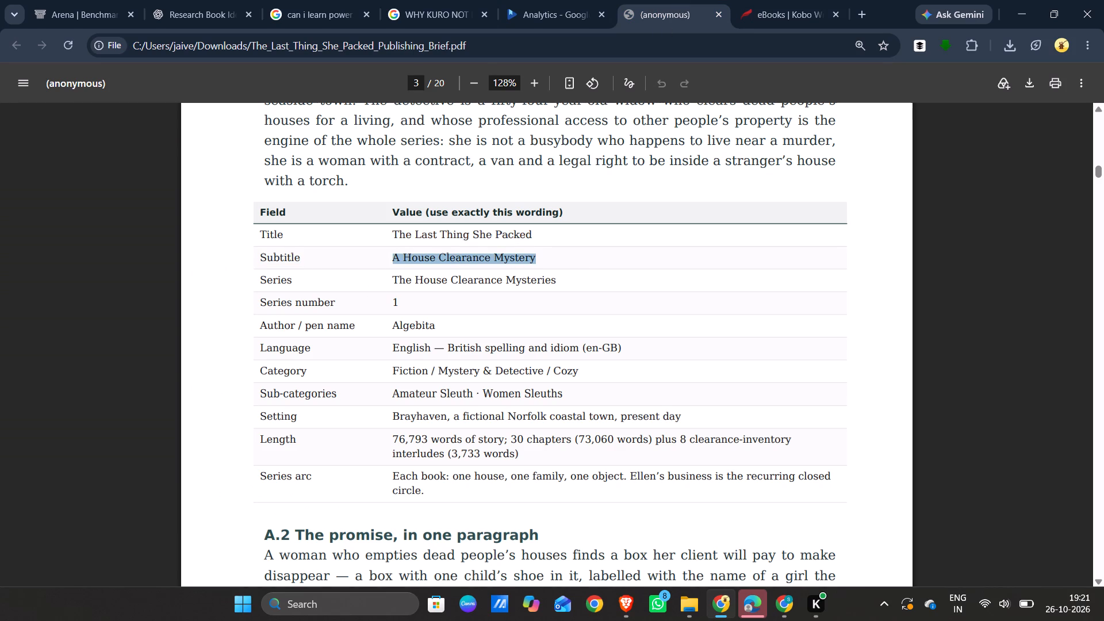
pyautogui.moveTo(537, 258); pyautogui.dragTo(538, 259)
pyautogui.hotkey('ctrl', 'c')
pyautogui.click(755, 1)
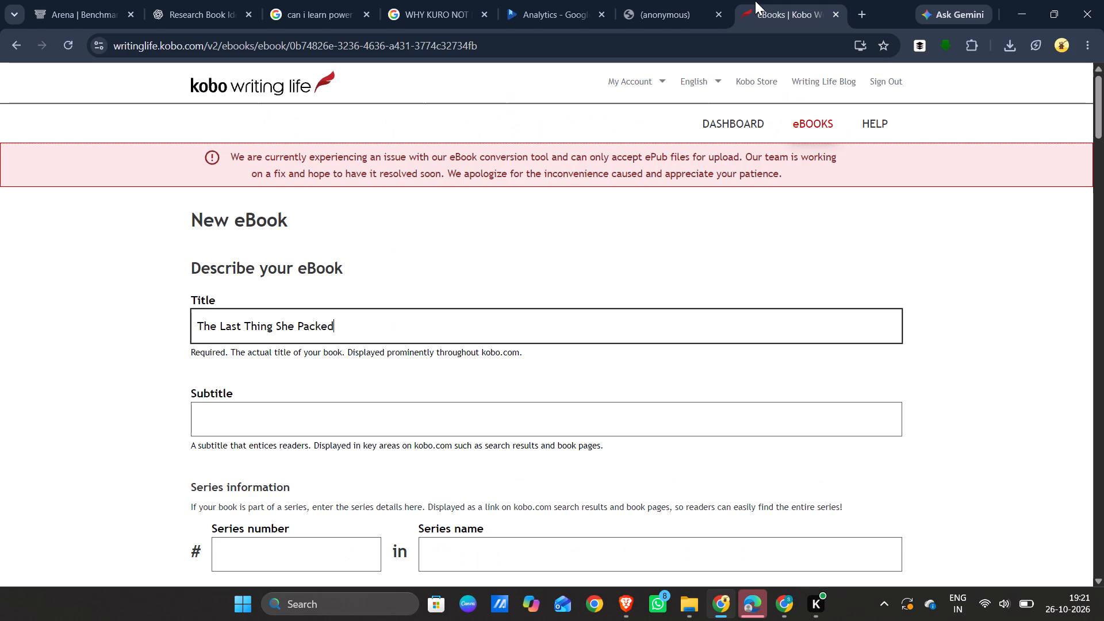
pyautogui.click(261, 416)
pyautogui.hotkey('ctrl', 'v')
# Fill in the series information with The House Clearance Mysteries from the publishing brief as series name and 1 as series number.
pyautogui.scroll(-1, 261, 416)
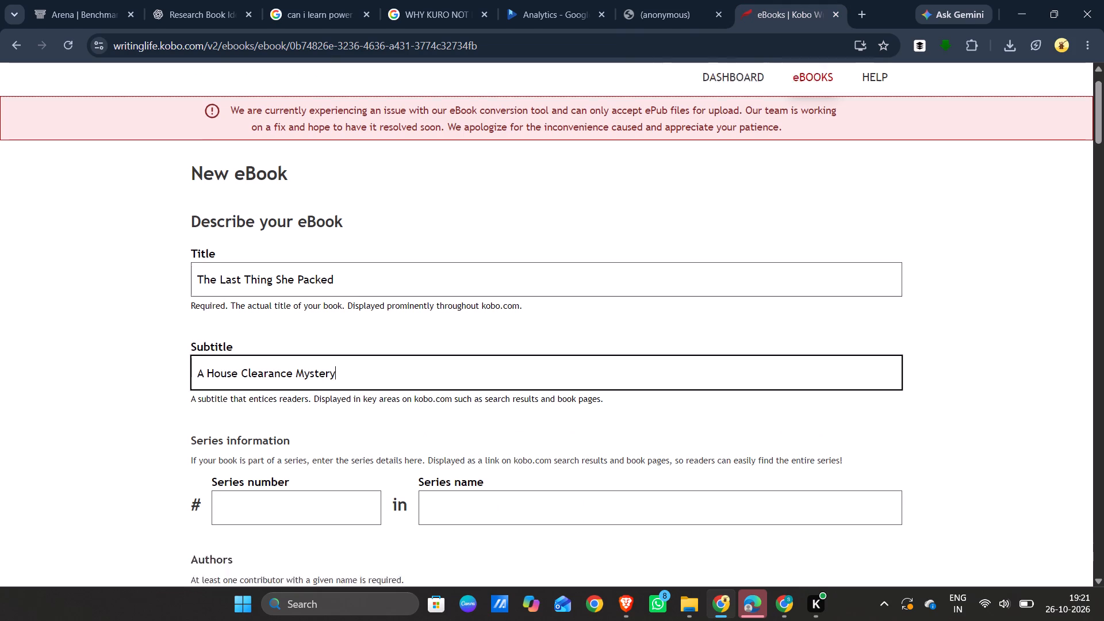
pyautogui.scroll(-1, 261, 416)
pyautogui.click(261, 416)
pyautogui.scroll(-1, 261, 416)
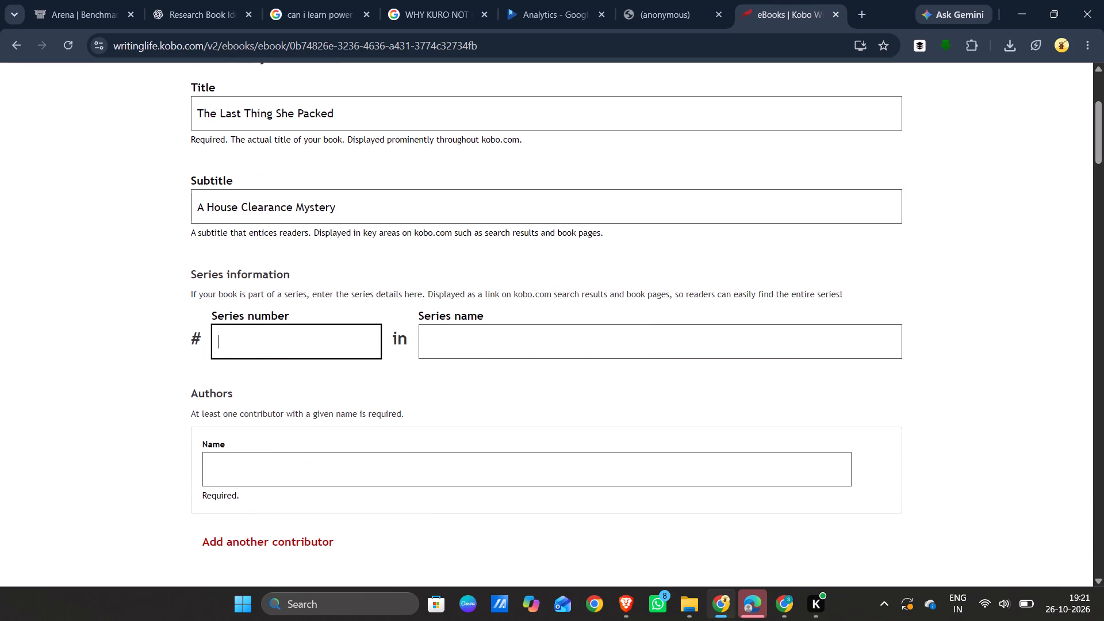
pyautogui.scroll(-1, 261, 416)
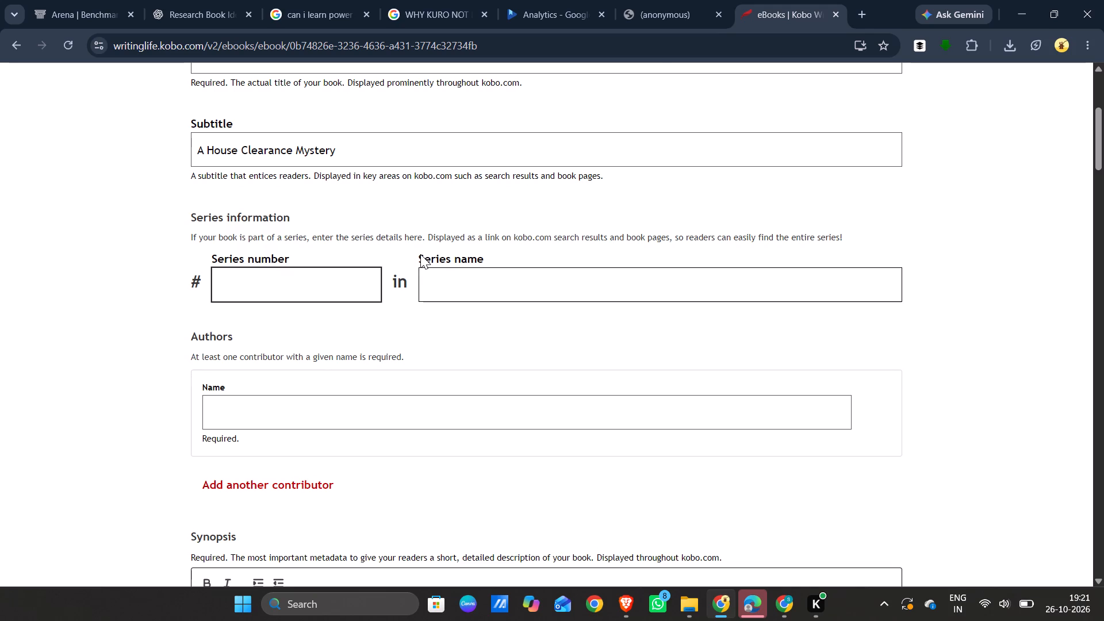
pyautogui.click(661, 24)
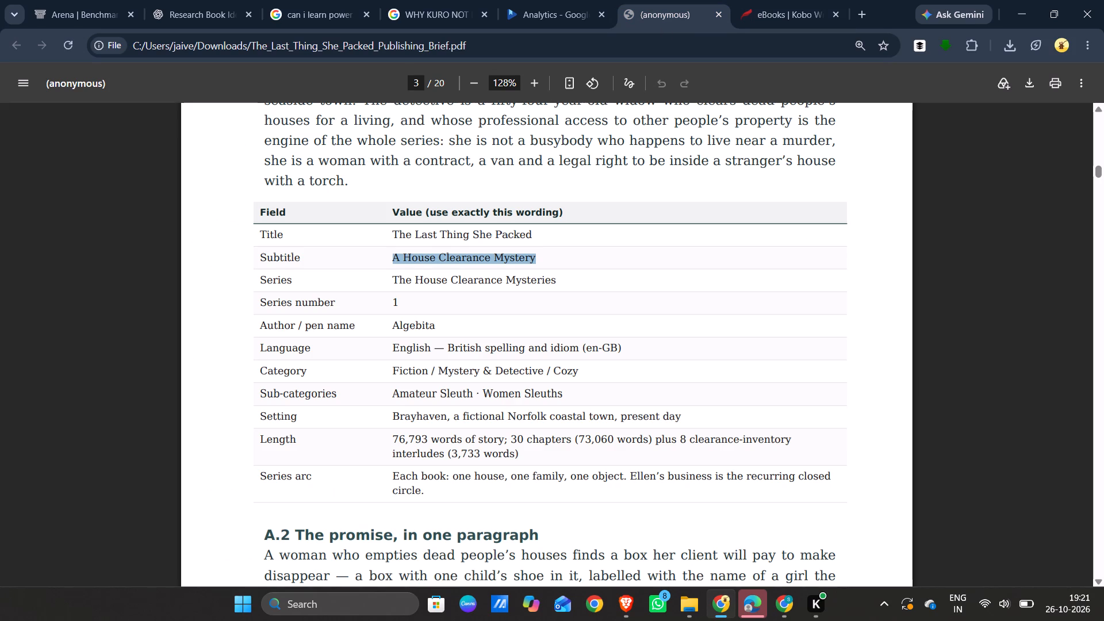
pyautogui.moveTo(387, 276); pyautogui.dragTo(597, 275)
pyautogui.hotkey('ctrl', 'c')
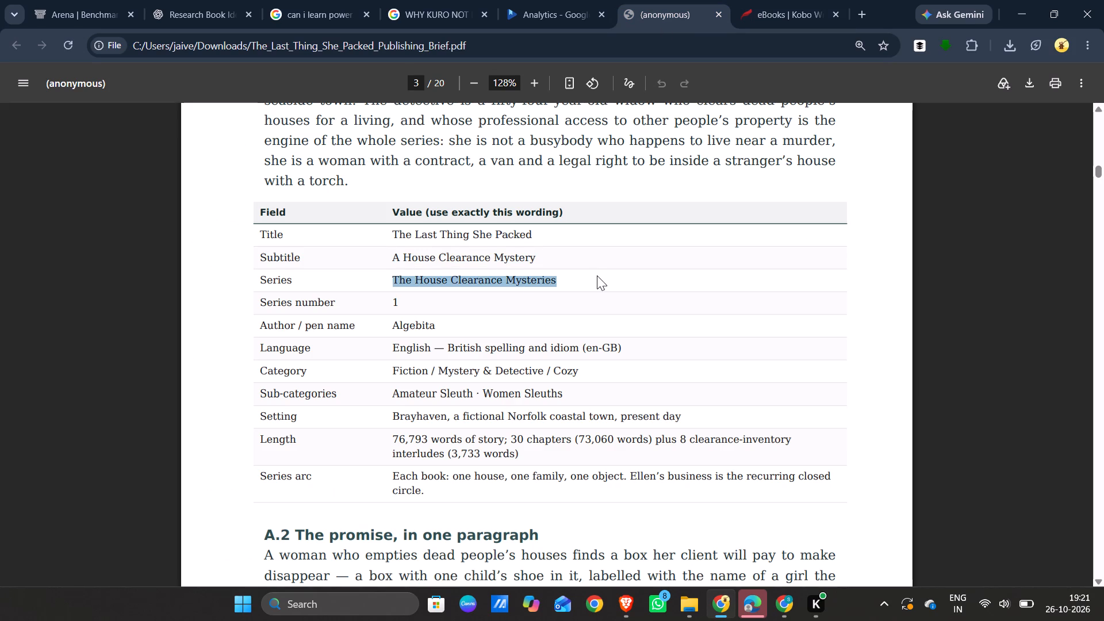
pyautogui.click(789, 1)
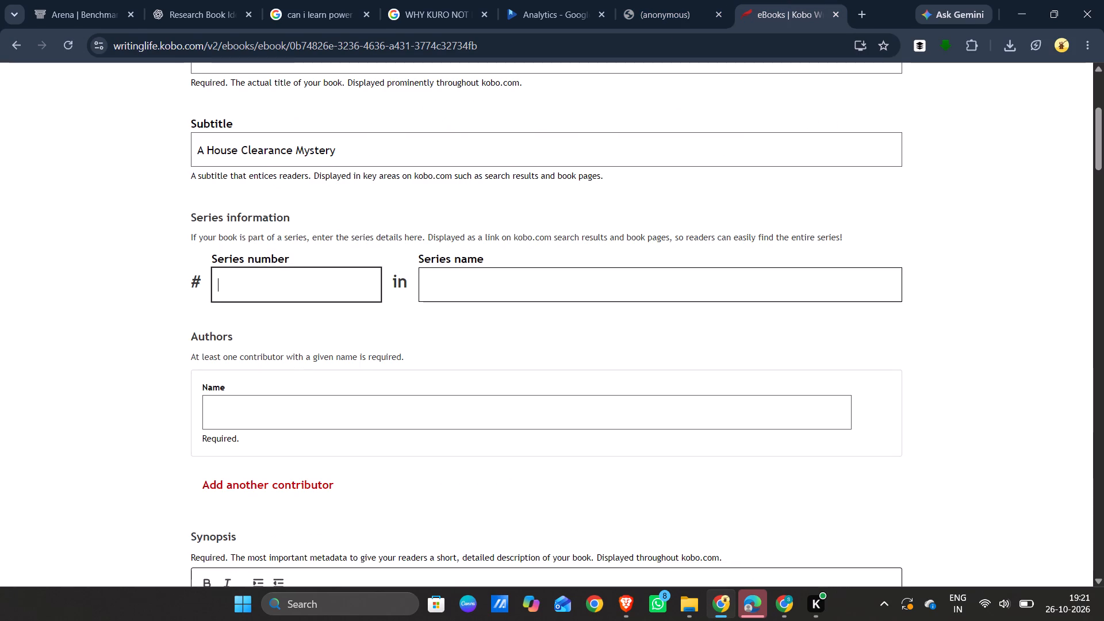
pyautogui.click(513, 272)
pyautogui.hotkey('ctrl', 'v')
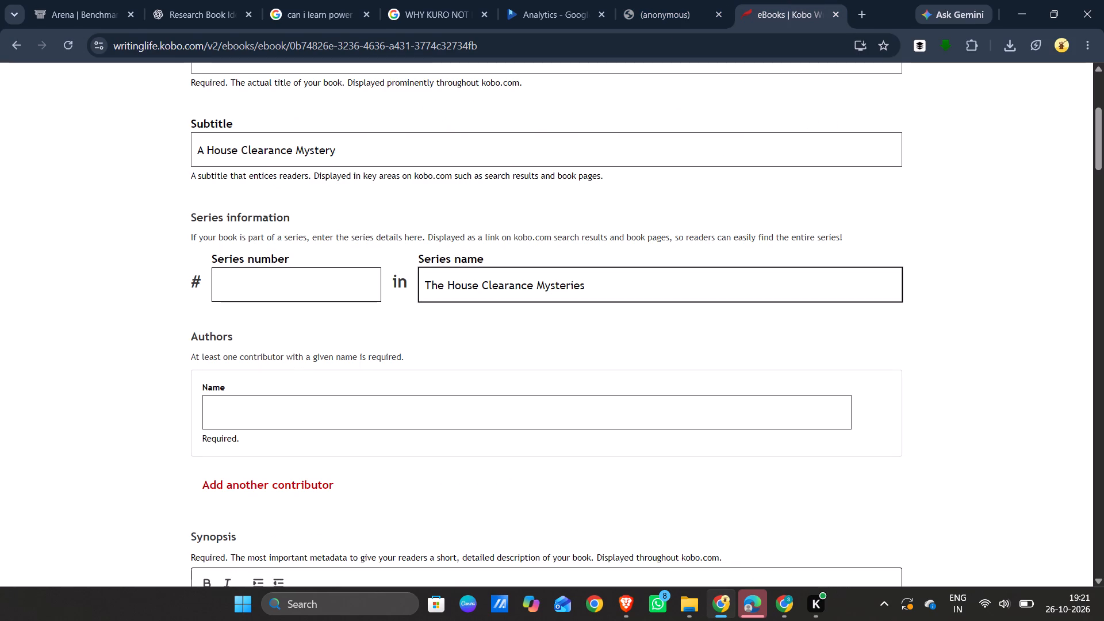
pyautogui.click(262, 283)
pyautogui.press('1')
# Copy the pen name Algebita from the publishing brief into the author name of the new eBook.
pyautogui.click(220, 421)
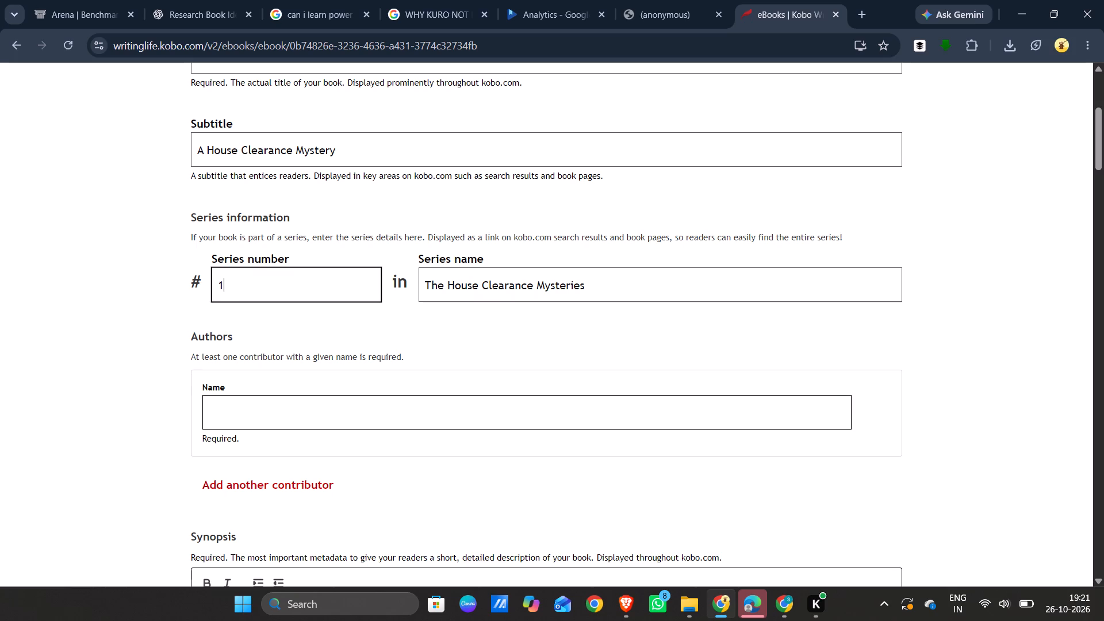
pyautogui.click(641, 0)
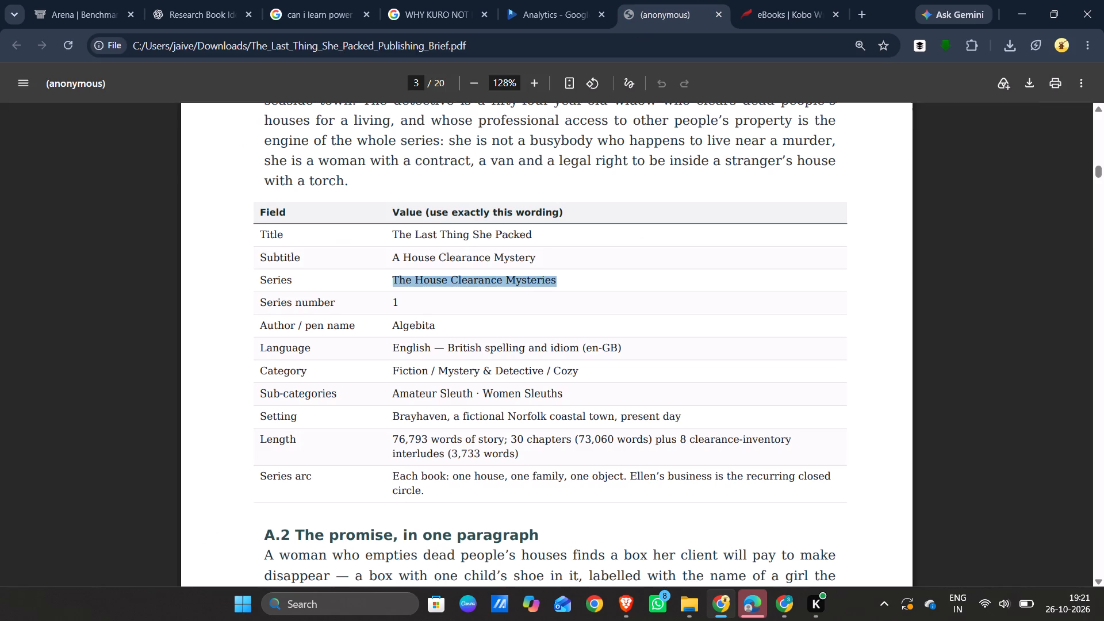
pyautogui.moveTo(393, 325); pyautogui.dragTo(441, 327)
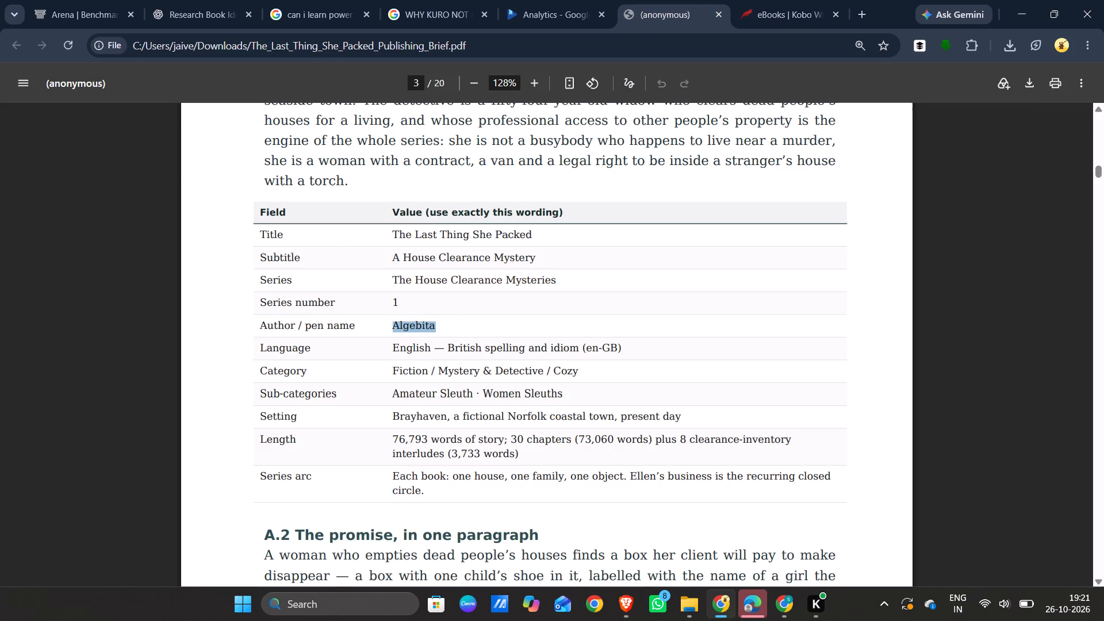
pyautogui.hotkey('ctrl', 'c')
pyautogui.click(787, 0)
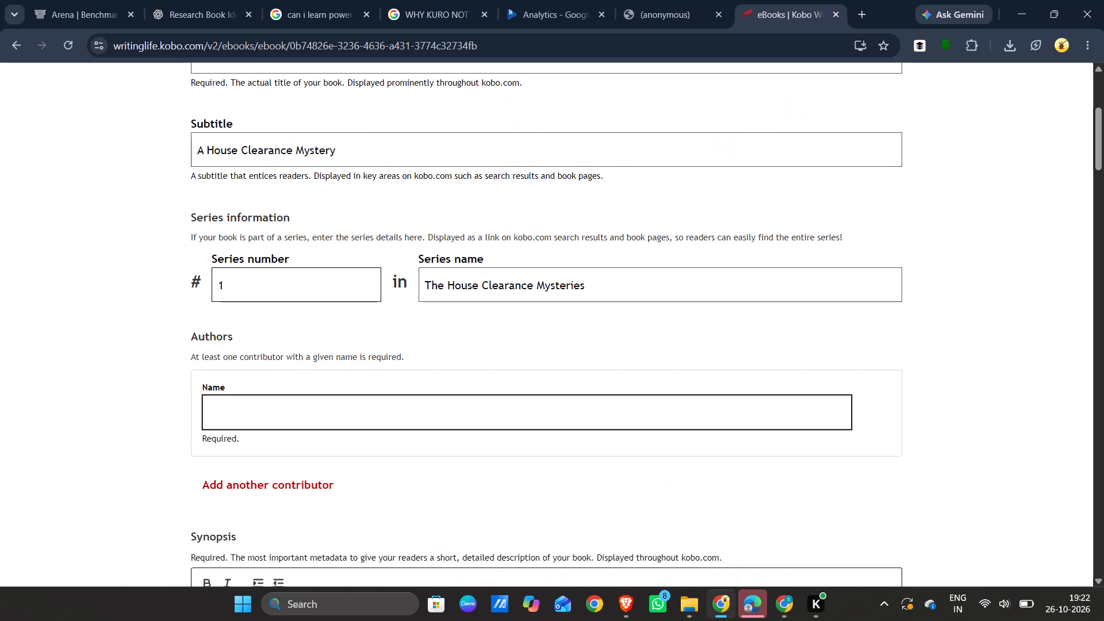
pyautogui.hotkey('ctrl', 'v')
pyautogui.click(409, 513)
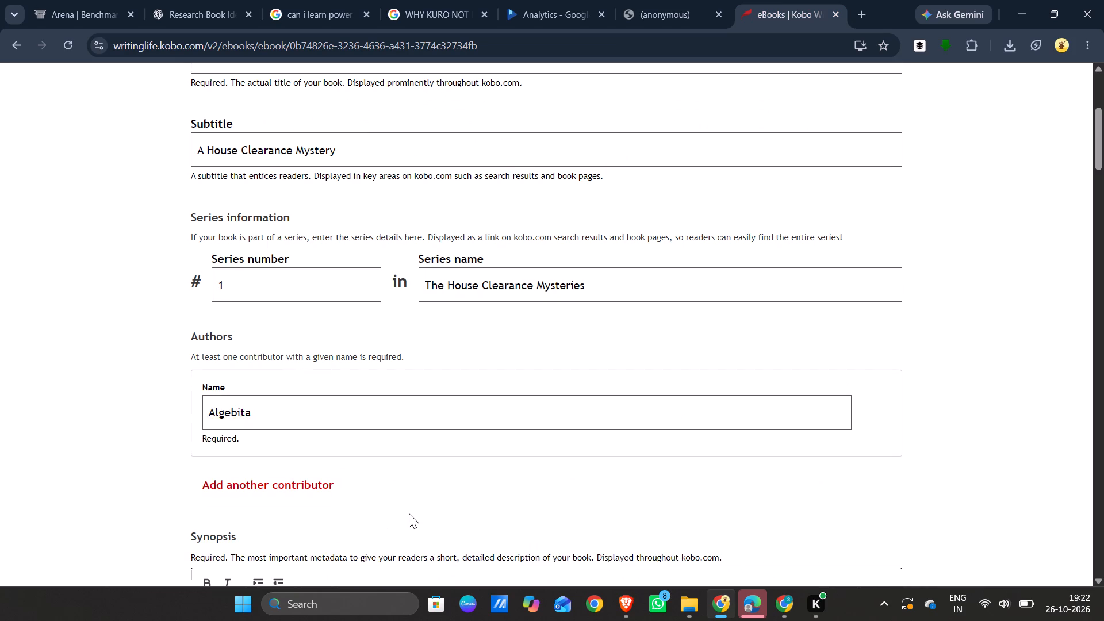
pyautogui.scroll(-3, 409, 513)
pyautogui.click(262, 444)
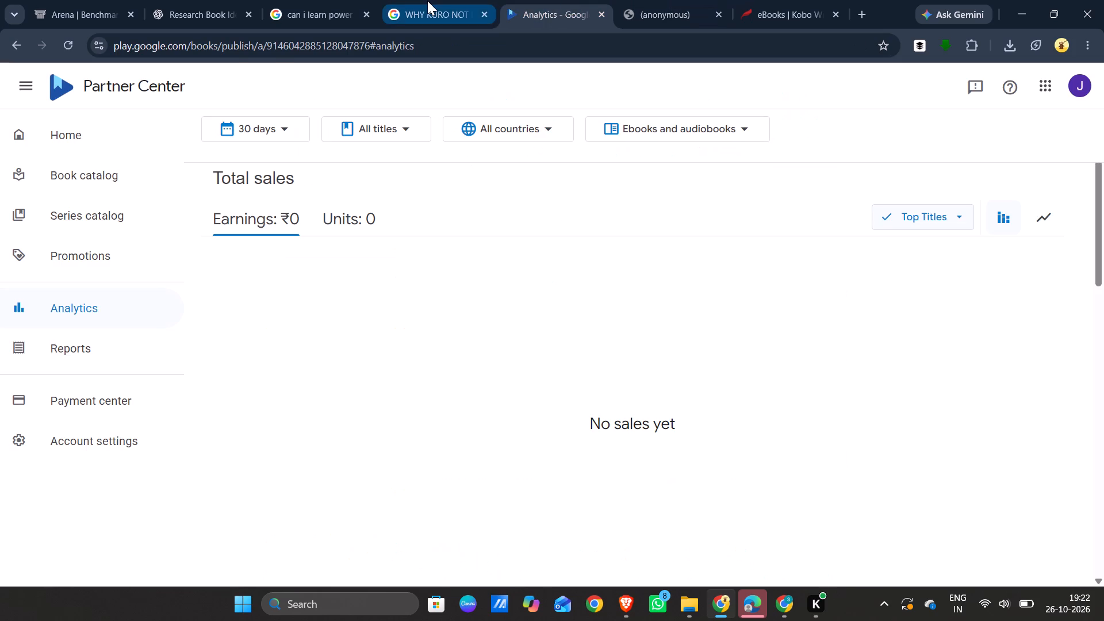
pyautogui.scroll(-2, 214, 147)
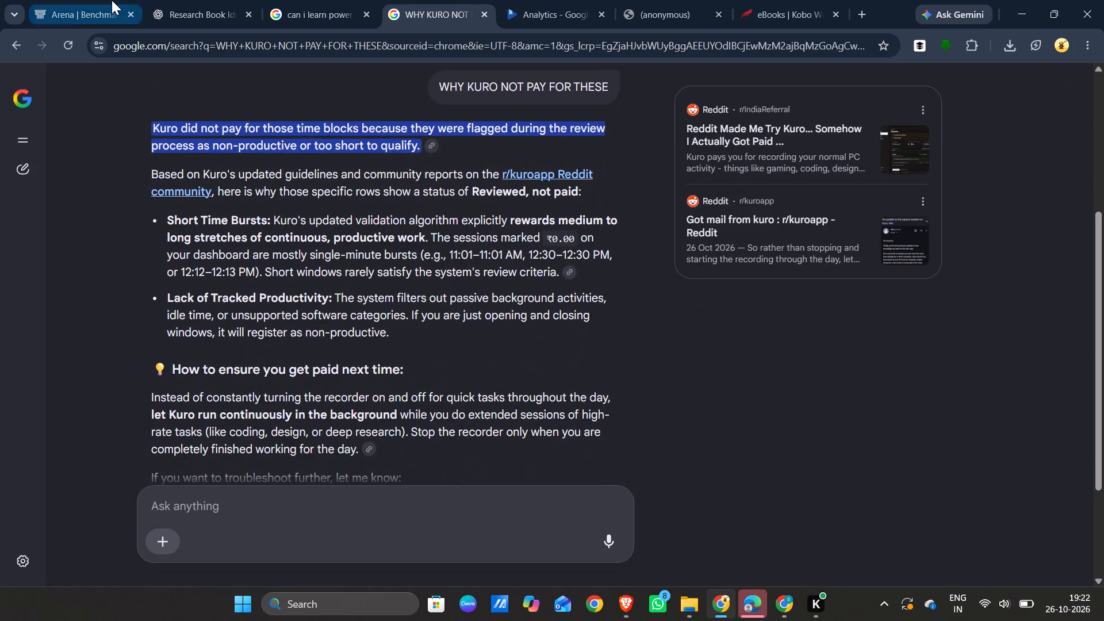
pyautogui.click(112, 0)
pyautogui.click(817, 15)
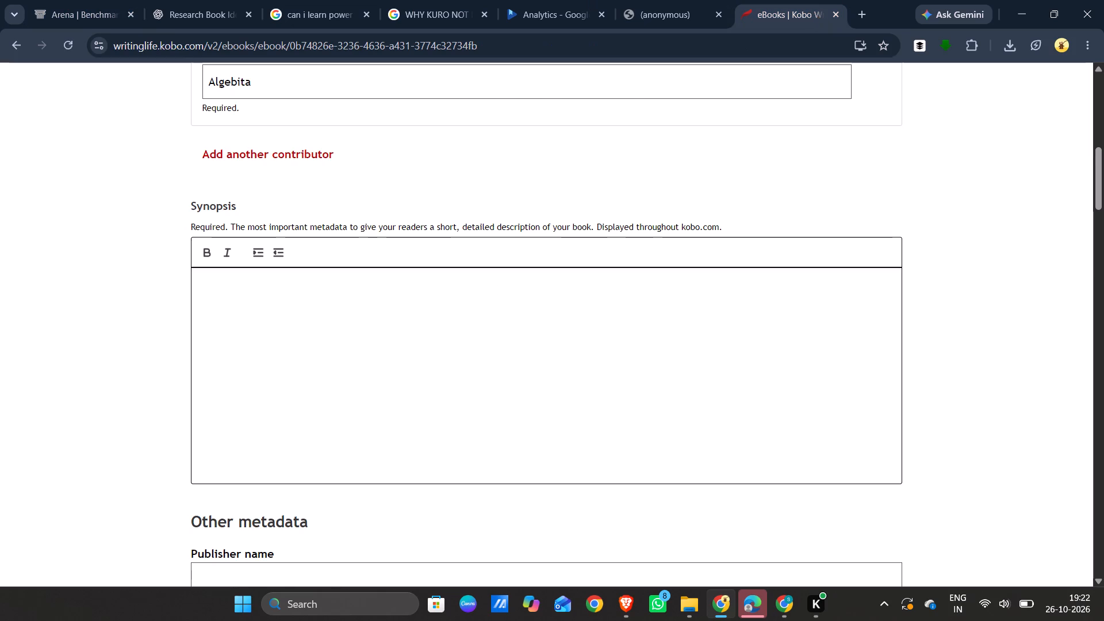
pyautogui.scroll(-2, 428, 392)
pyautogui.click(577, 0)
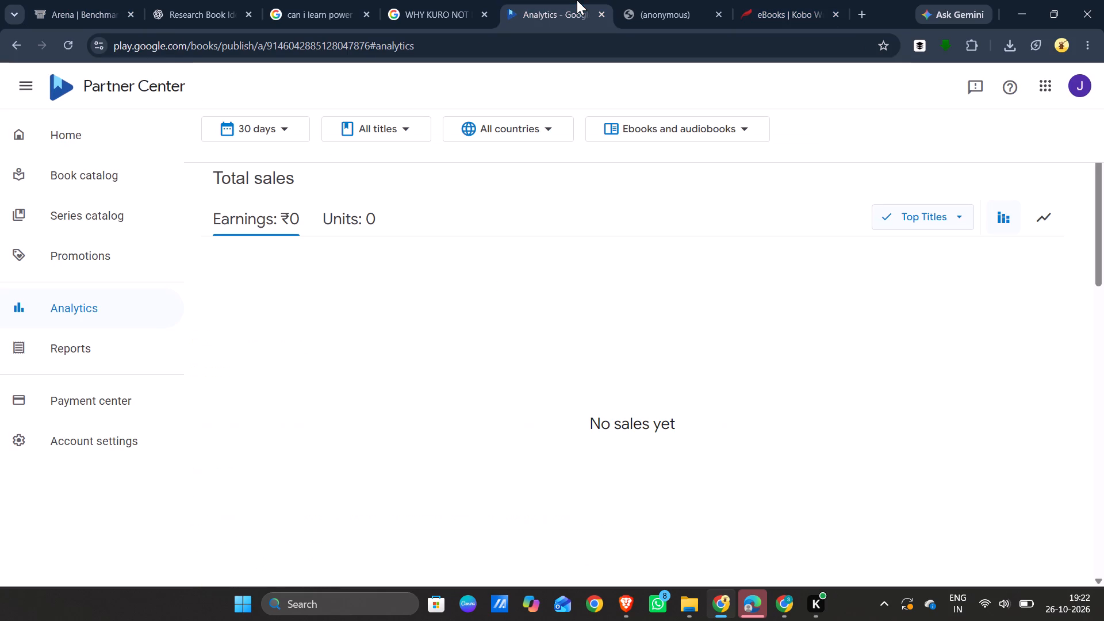
# Copy the full C.1 Retail description (Kobo and Google Play) from the publishing brief PDF into the eBook's Synopsis.
pyautogui.click(701, 1)
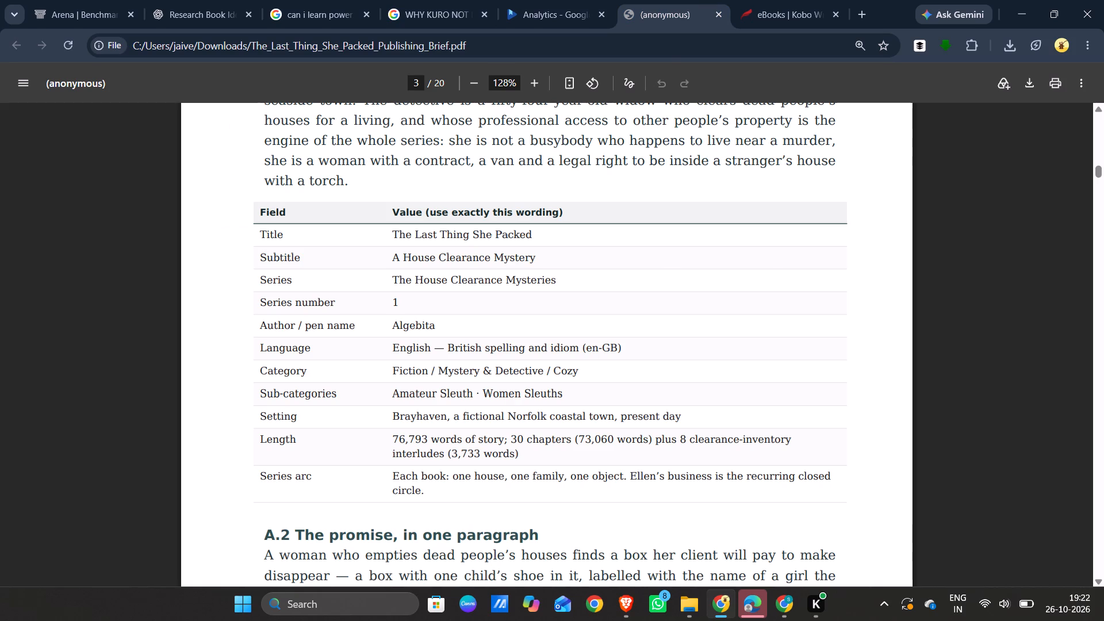
pyautogui.scroll(-12, 387, 540)
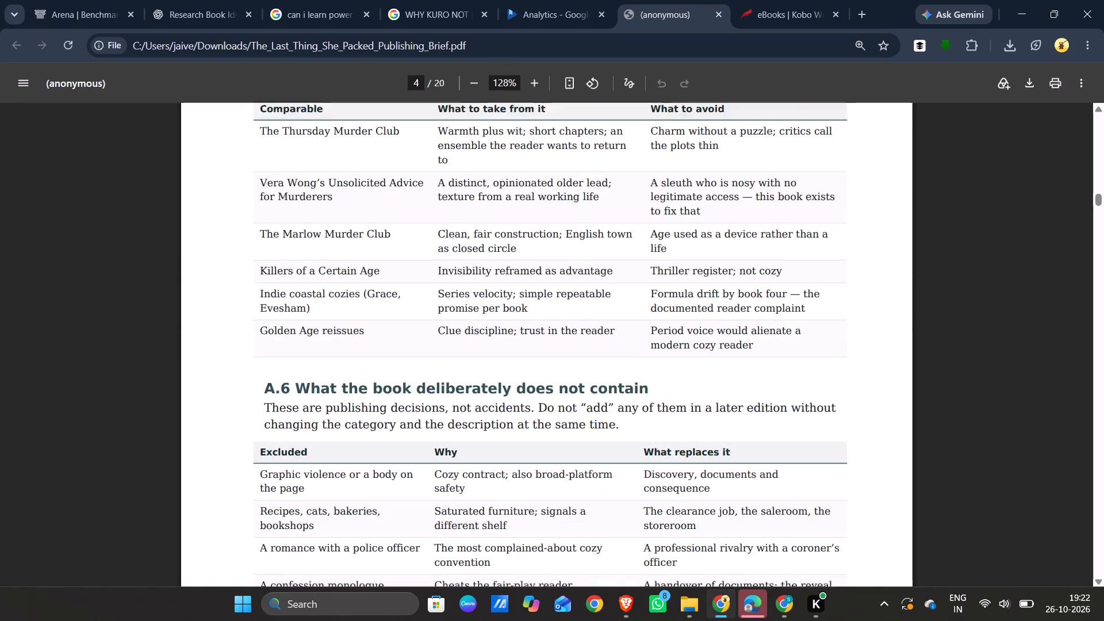
pyautogui.scroll(-14, 387, 540)
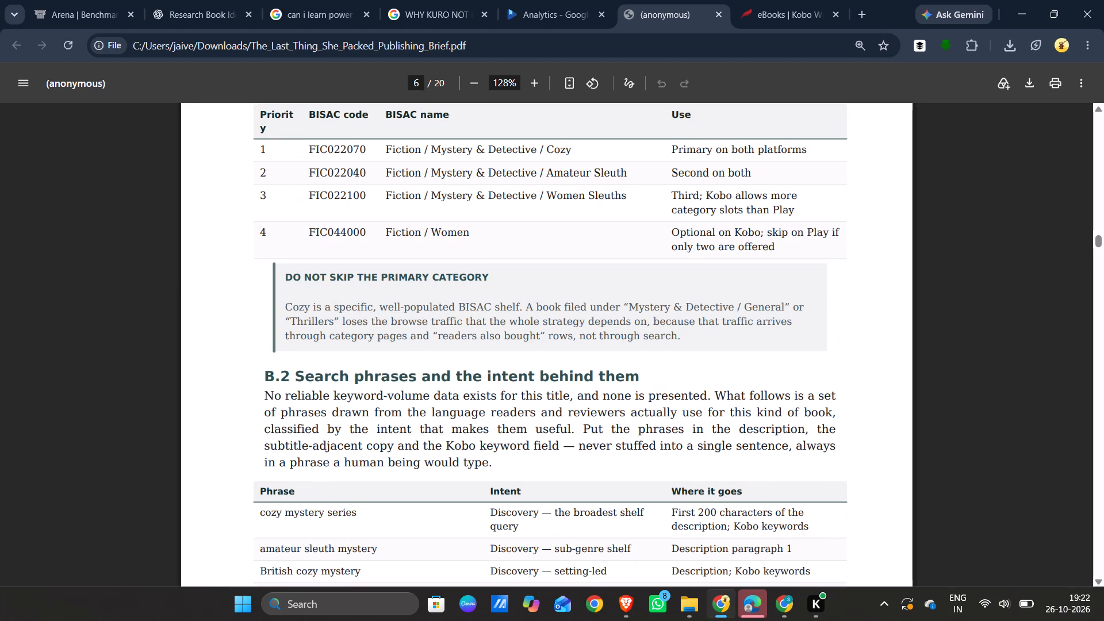
pyautogui.scroll(-16, 387, 540)
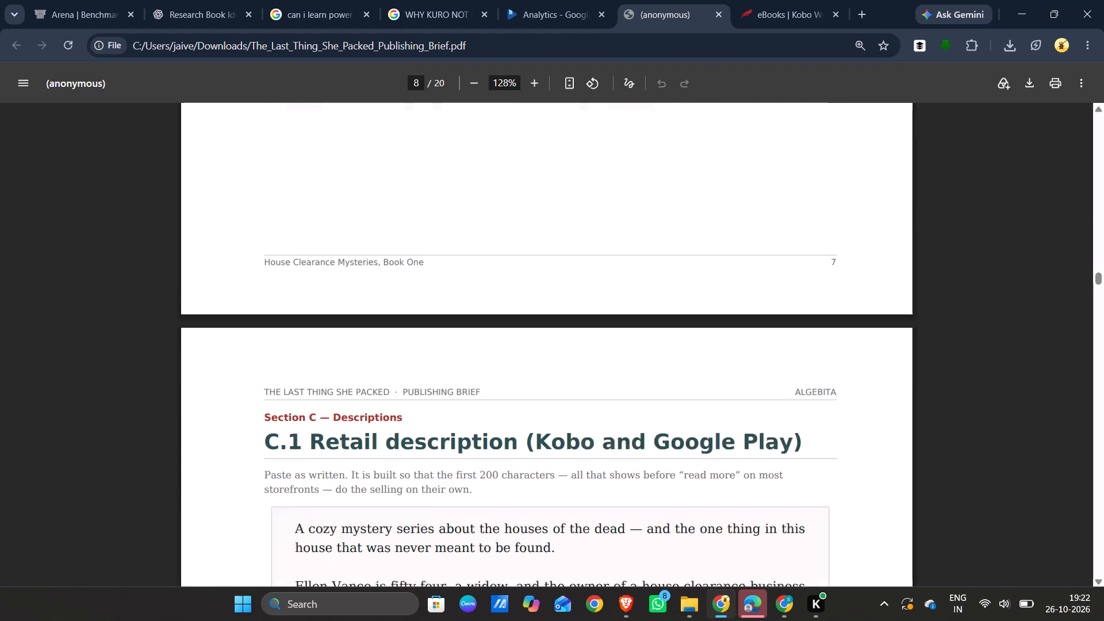
pyautogui.scroll(-3, 285, 374)
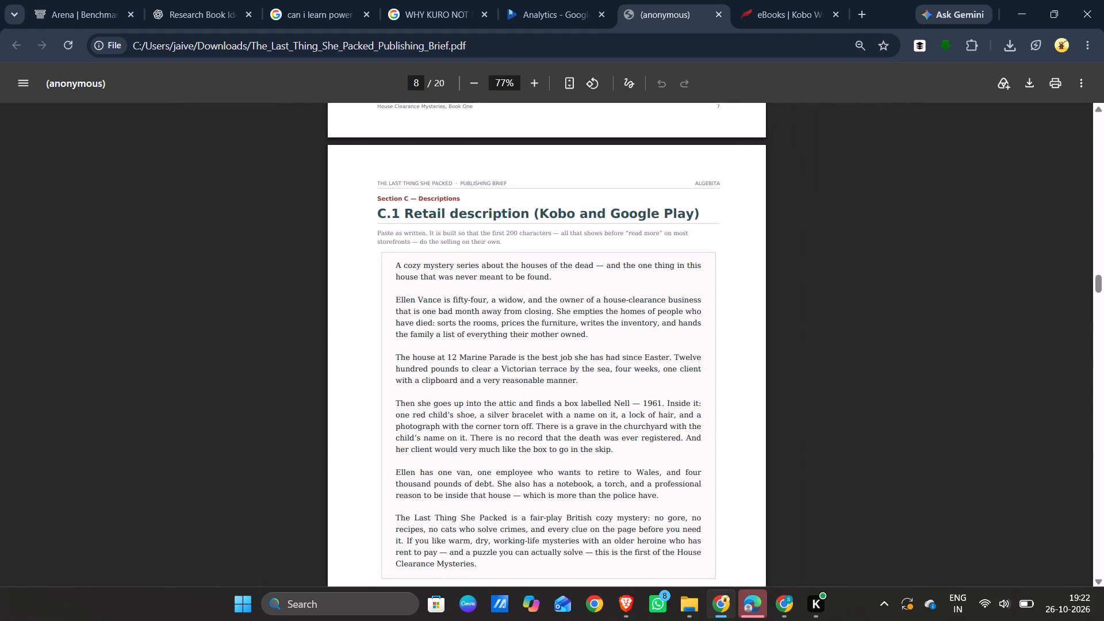
pyautogui.moveTo(389, 260); pyautogui.dragTo(490, 581)
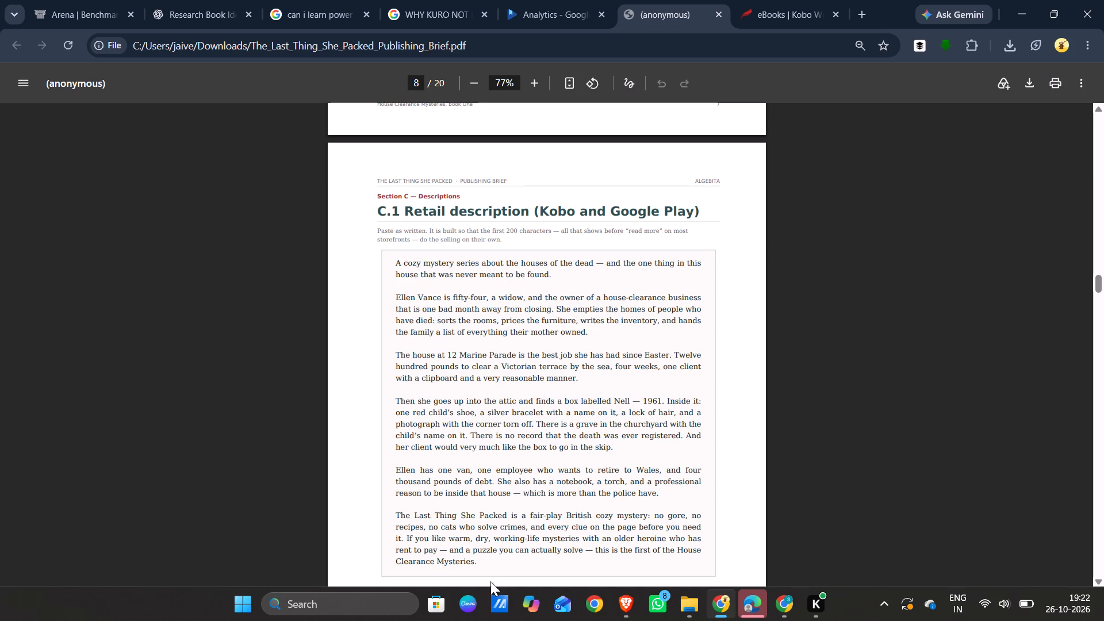
pyautogui.moveTo(490, 581); pyautogui.dragTo(480, 557)
pyautogui.moveTo(396, 266); pyautogui.dragTo(482, 557)
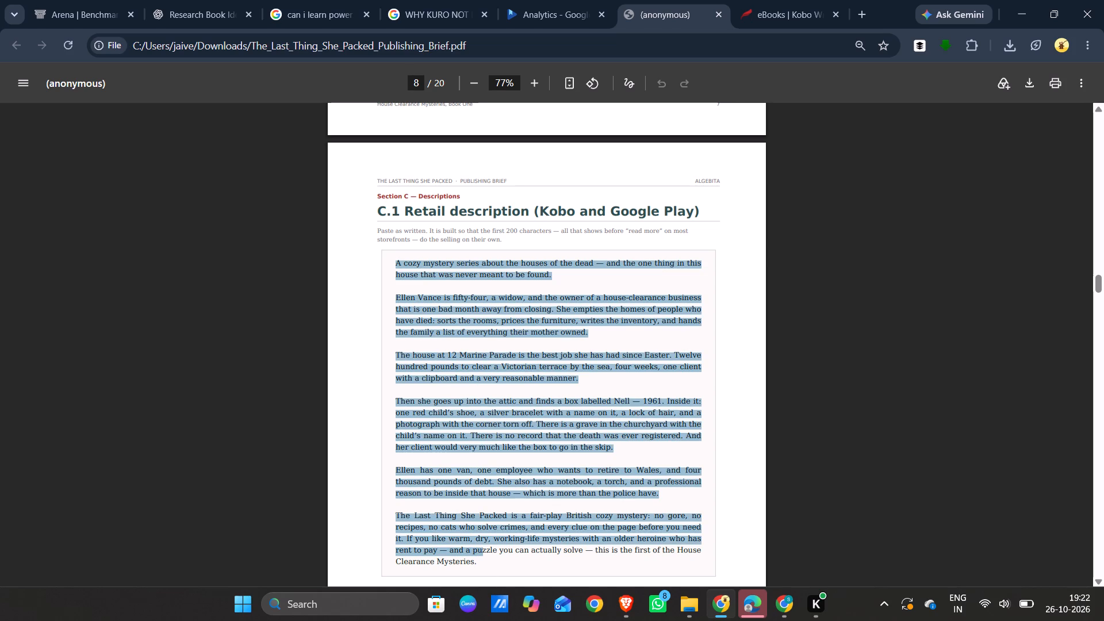
pyautogui.moveTo(482, 557); pyautogui.dragTo(481, 562)
pyautogui.hotkey('ctrl', 'c')
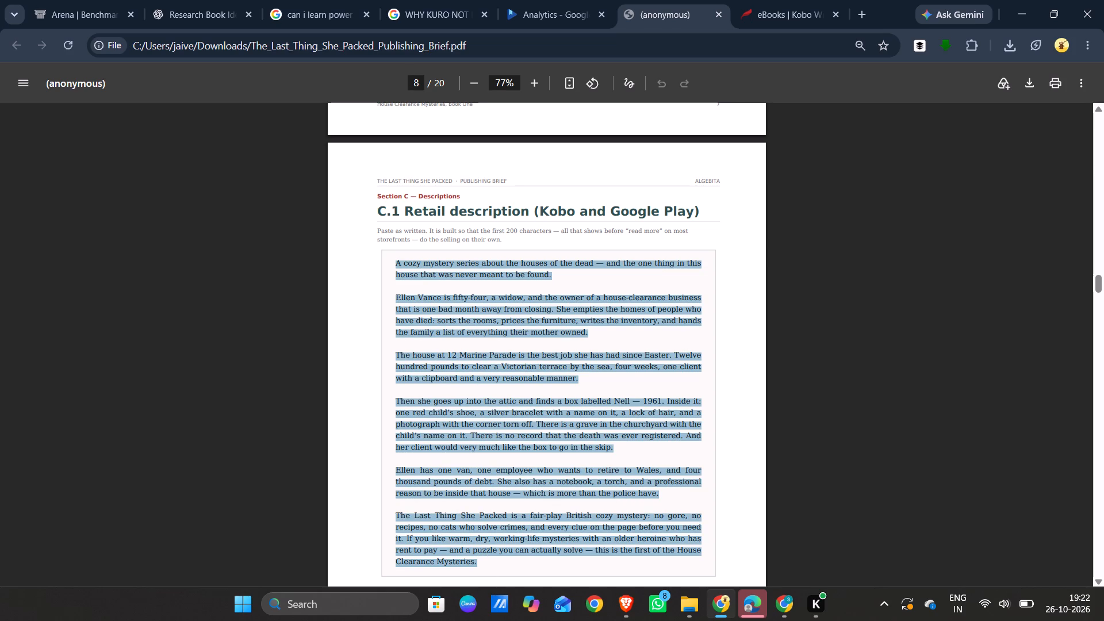
pyautogui.click(809, 0)
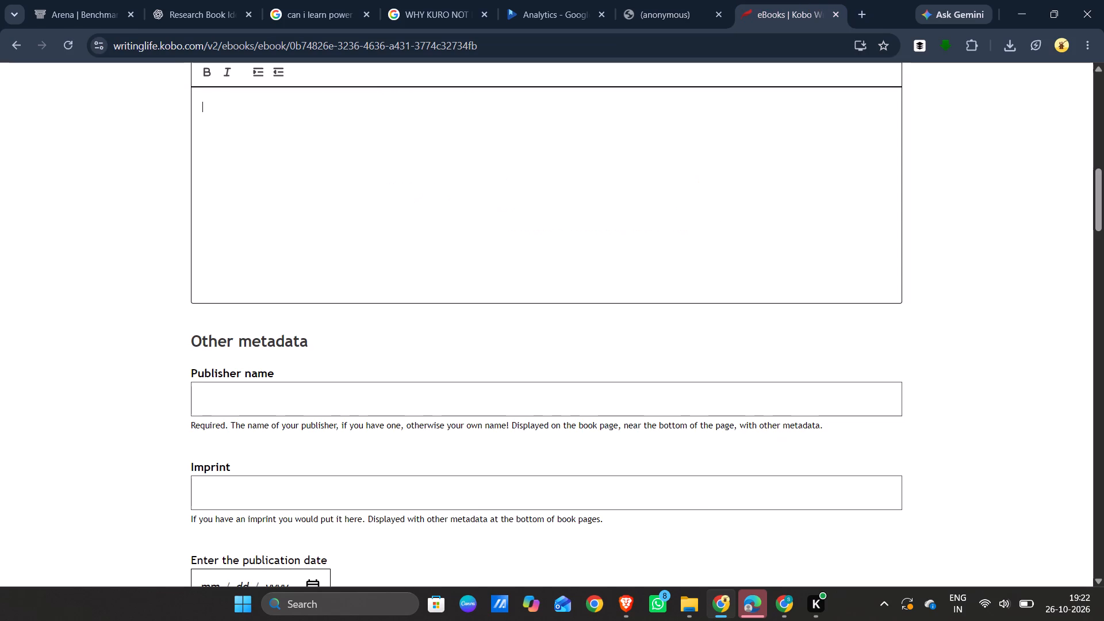
pyautogui.hotkey('ctrl', 'v')
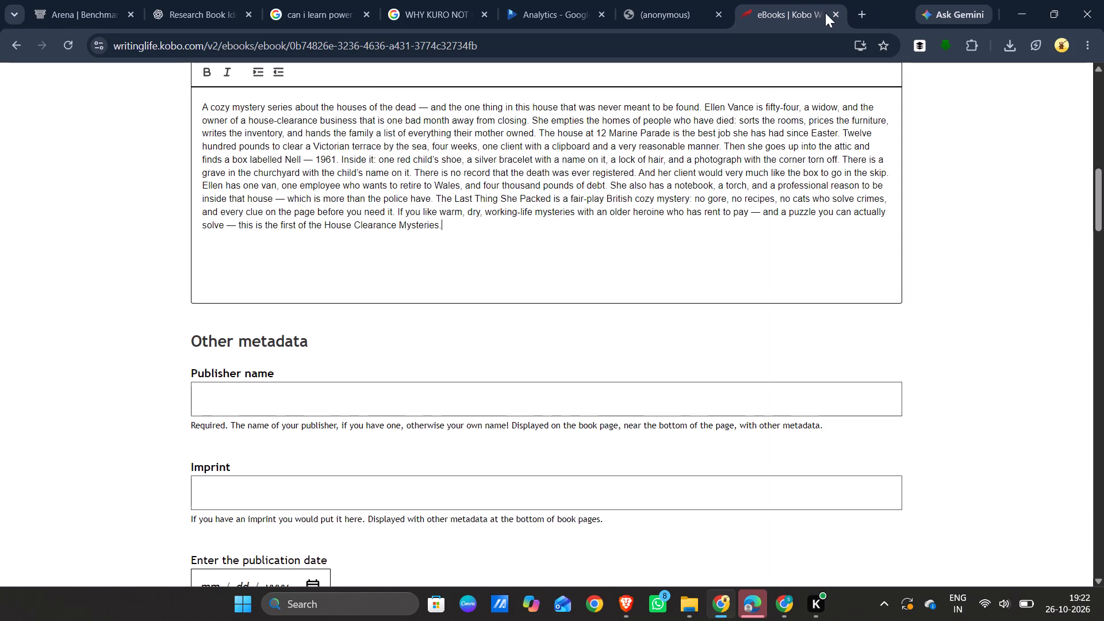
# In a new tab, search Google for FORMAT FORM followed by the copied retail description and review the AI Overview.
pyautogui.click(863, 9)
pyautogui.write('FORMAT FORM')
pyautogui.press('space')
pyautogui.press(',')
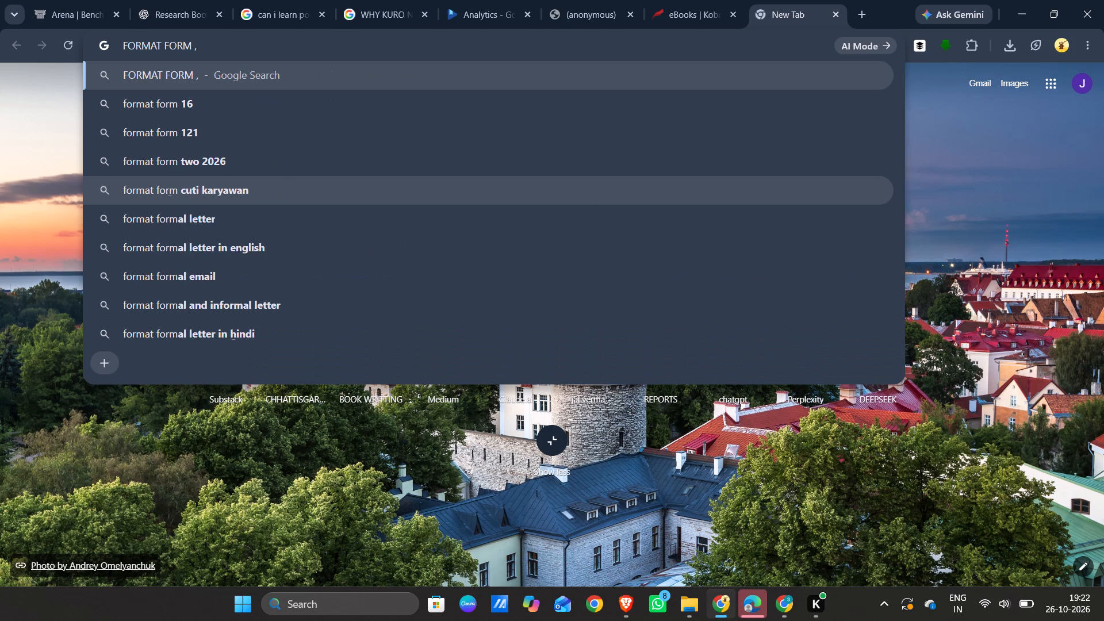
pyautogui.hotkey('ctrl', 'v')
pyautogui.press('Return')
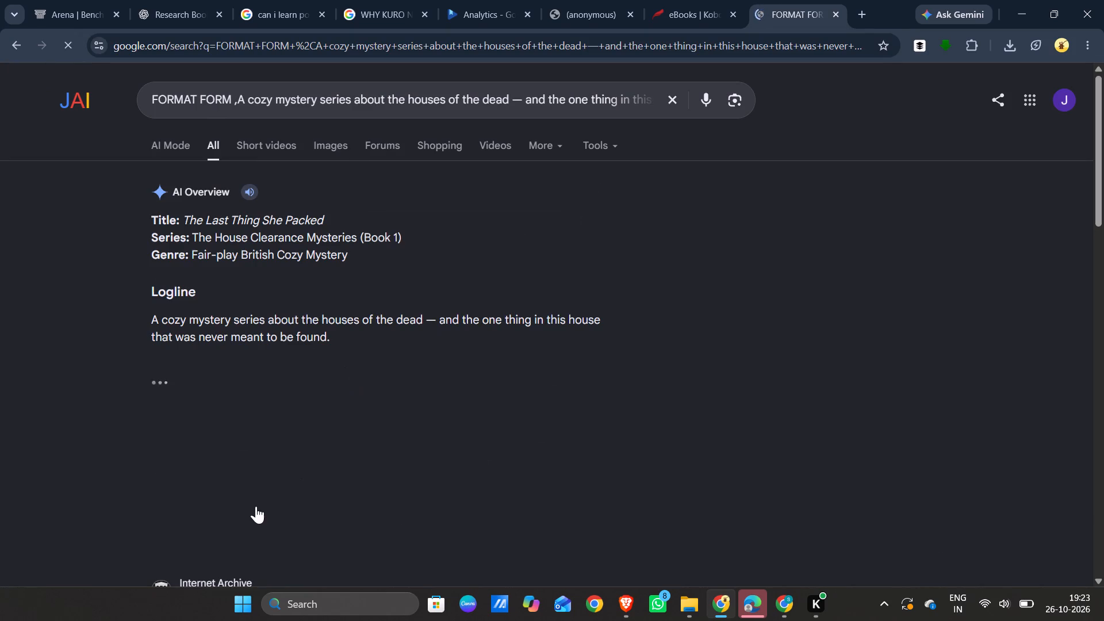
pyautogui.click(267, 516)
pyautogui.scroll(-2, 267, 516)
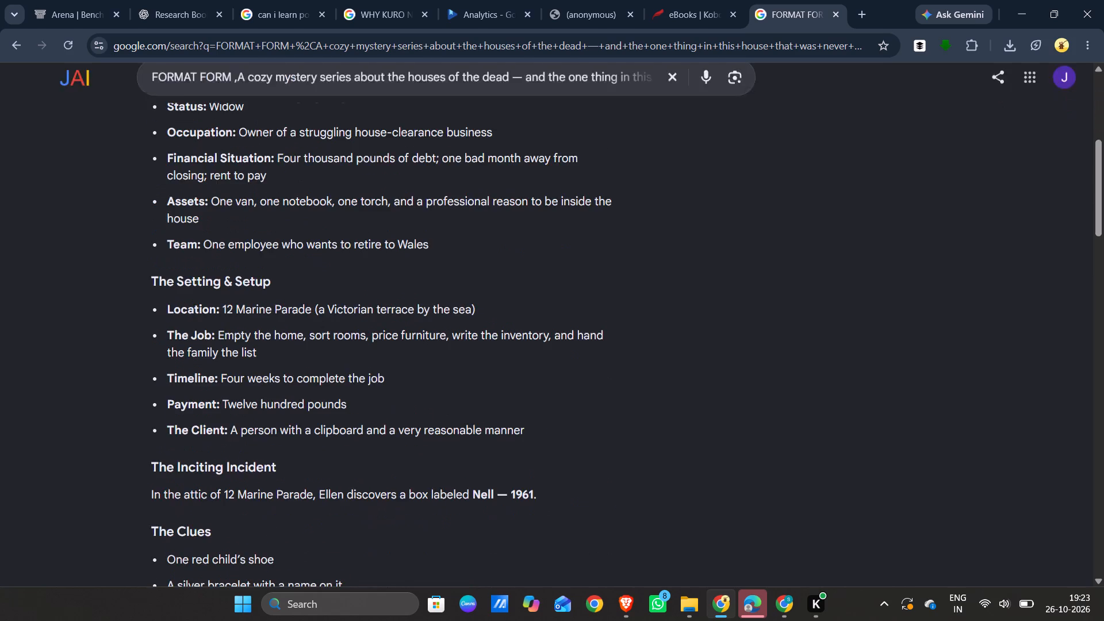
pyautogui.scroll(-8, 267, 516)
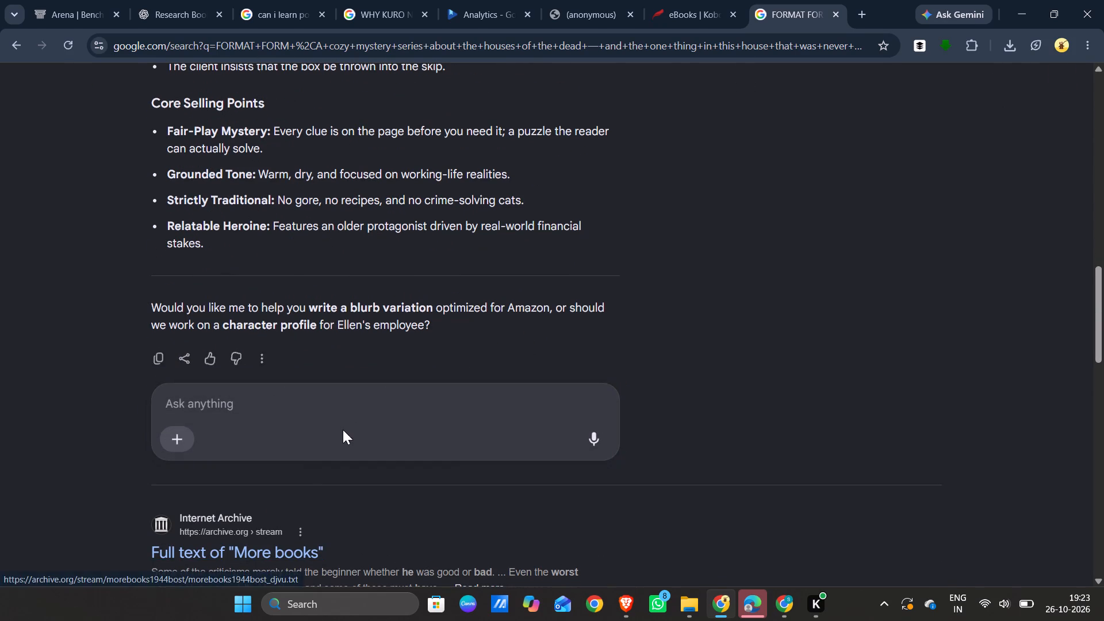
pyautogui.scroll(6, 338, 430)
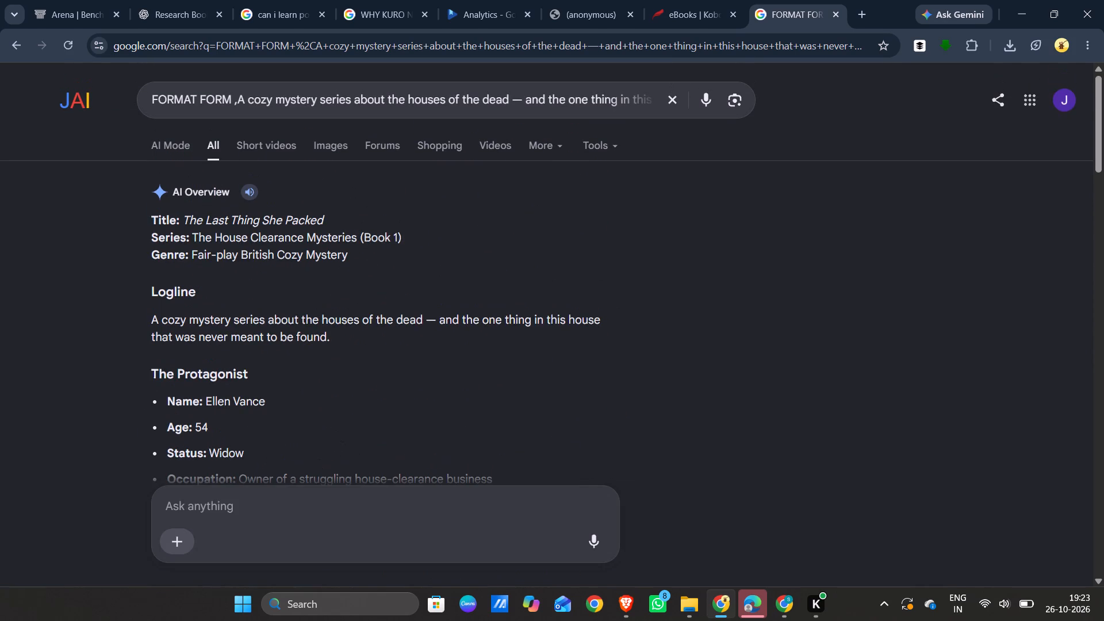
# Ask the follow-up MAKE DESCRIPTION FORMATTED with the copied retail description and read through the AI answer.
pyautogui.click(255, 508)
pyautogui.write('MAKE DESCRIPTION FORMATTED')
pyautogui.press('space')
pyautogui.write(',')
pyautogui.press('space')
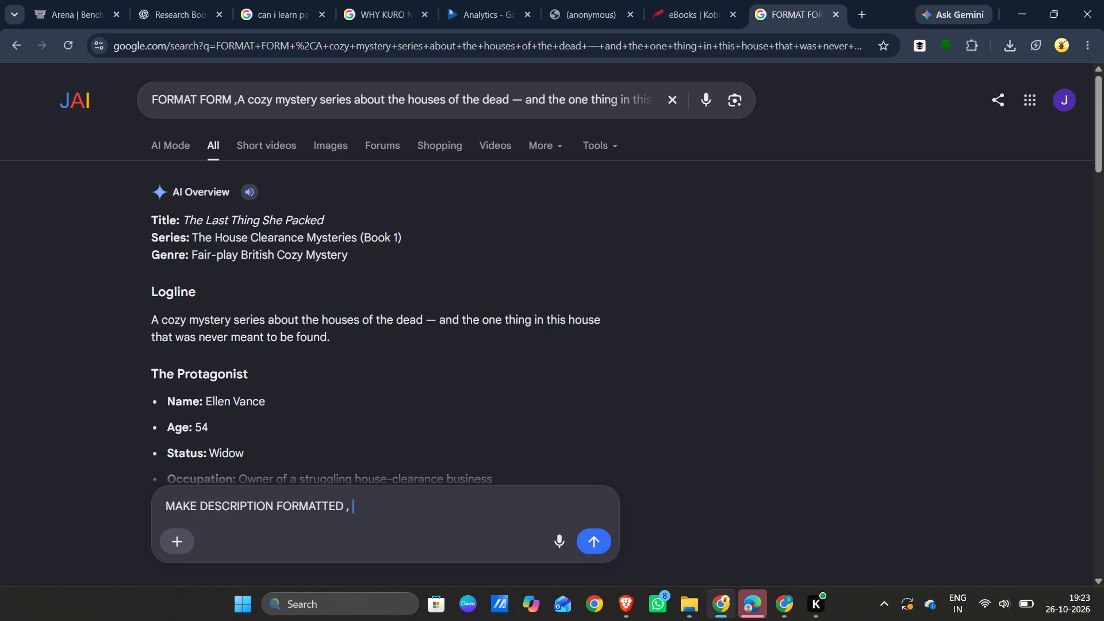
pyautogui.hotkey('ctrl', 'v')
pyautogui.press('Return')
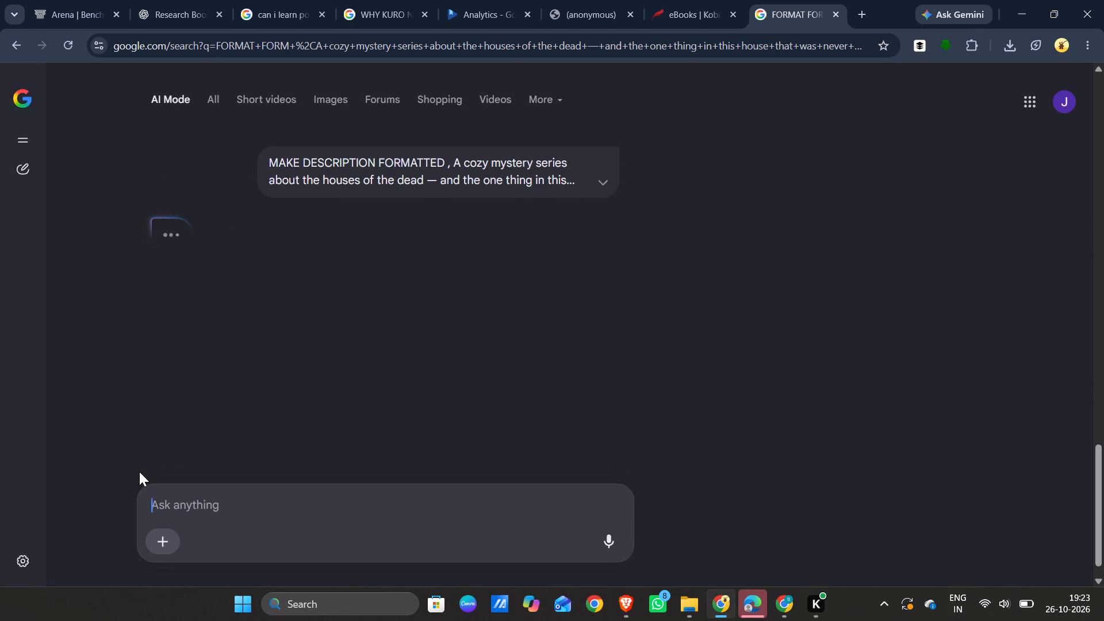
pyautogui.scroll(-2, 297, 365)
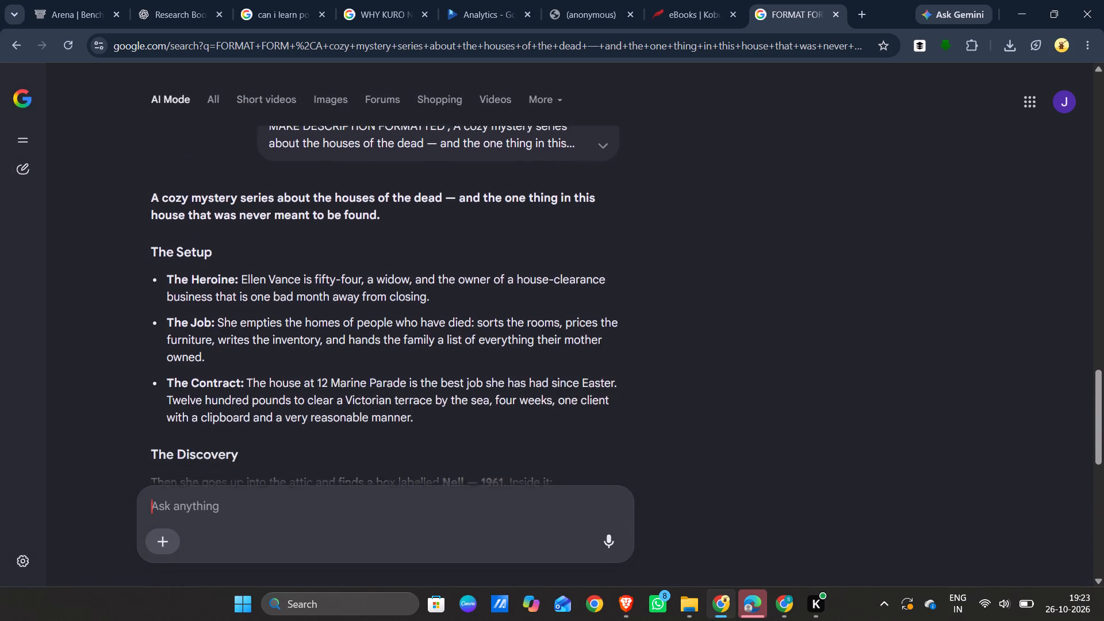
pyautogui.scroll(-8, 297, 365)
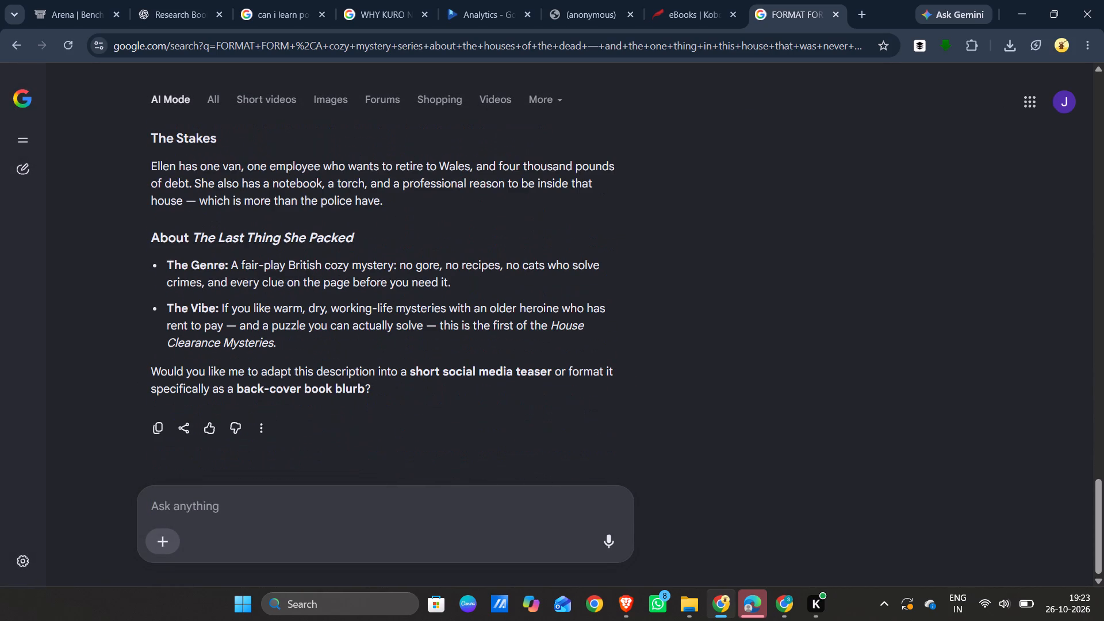
# In another new tab, rerun the earlier Google search MAKE THESE INTO FROMATTED DESCRIPTION followed by the book description.
pyautogui.click(863, 5)
pyautogui.write('MAKW')
pyautogui.press('BackSpace')
pyautogui.write('E')
pyautogui.press('space')
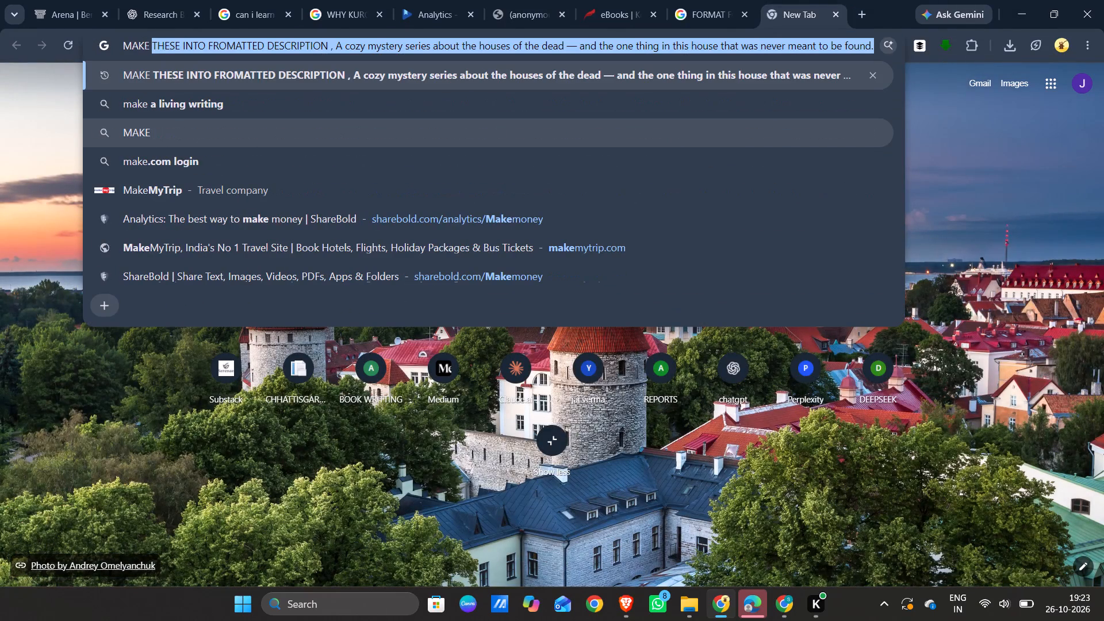
pyautogui.press('Return')
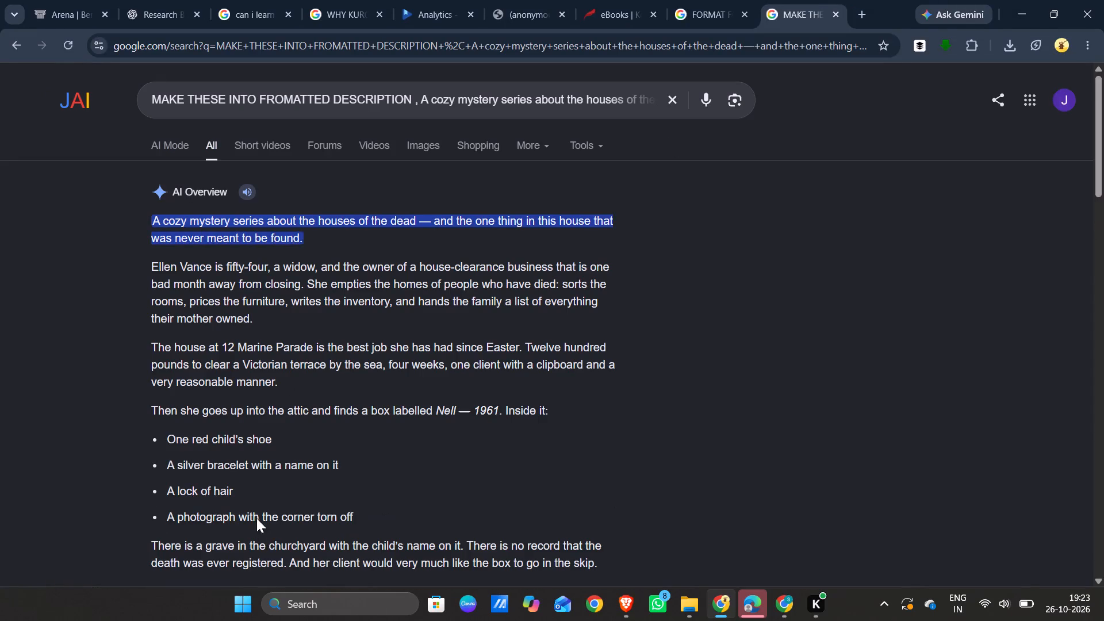
# Replace the Kobo synopsis with the complete formatted description copied from the Google AI Overview.
pyautogui.scroll(-2, 296, 385)
pyautogui.scroll(2, 296, 385)
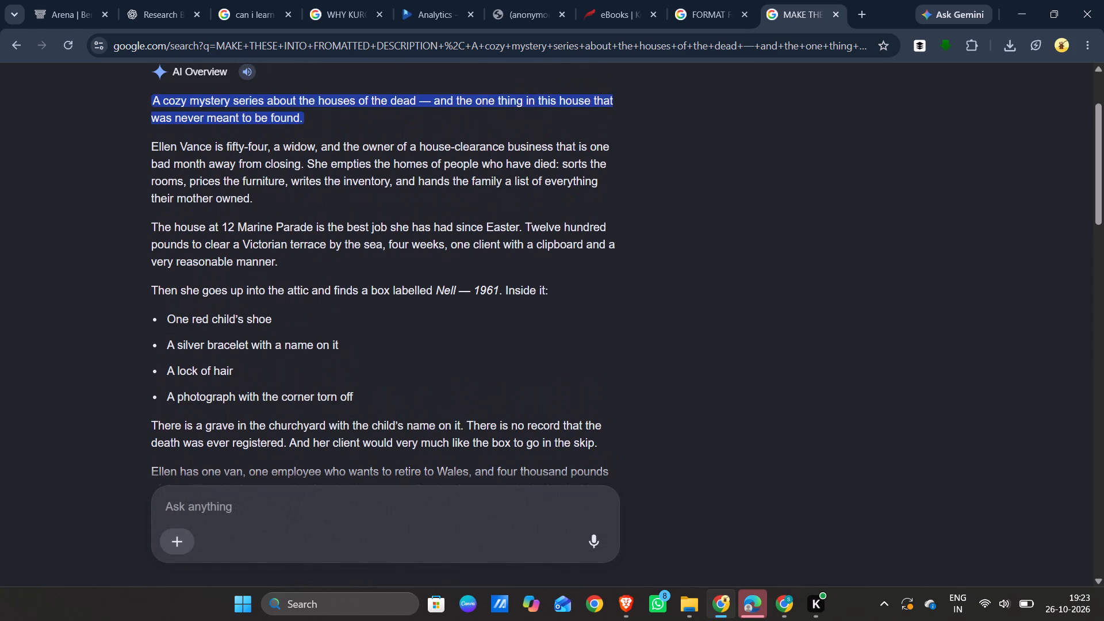
pyautogui.moveTo(149, 99); pyautogui.dragTo(374, 301)
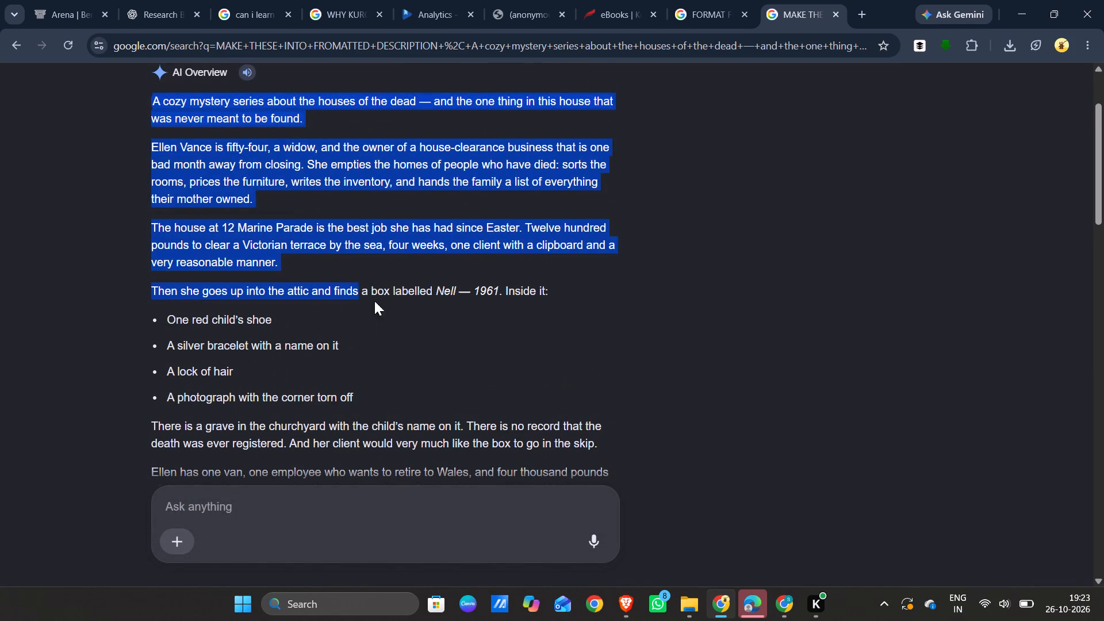
pyautogui.moveTo(374, 301); pyautogui.dragTo(467, 577)
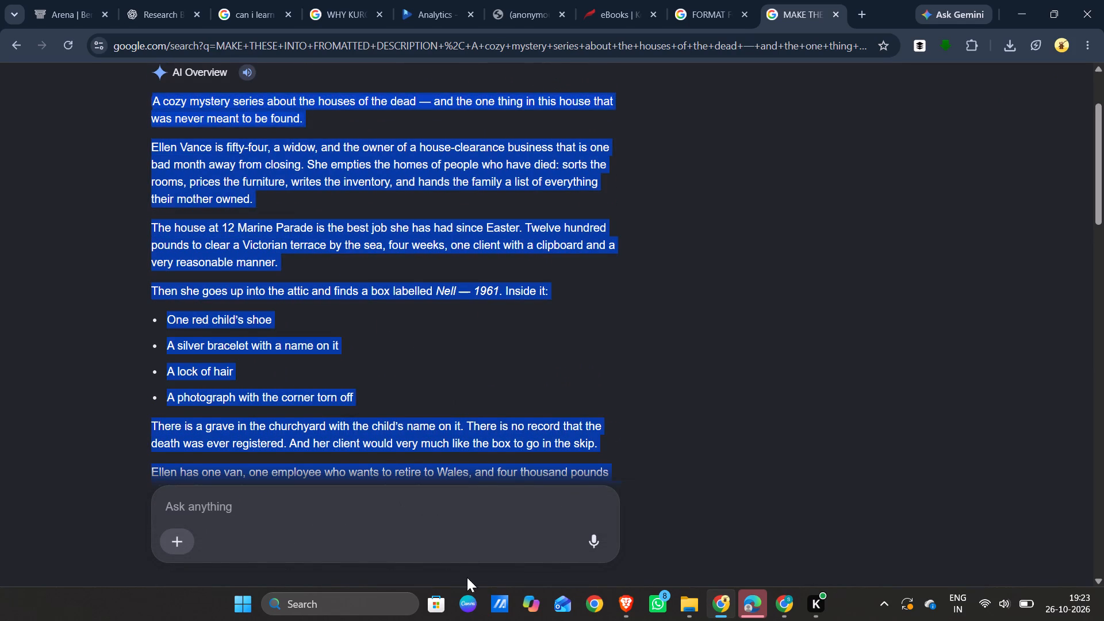
pyautogui.moveTo(467, 577); pyautogui.dragTo(538, 275)
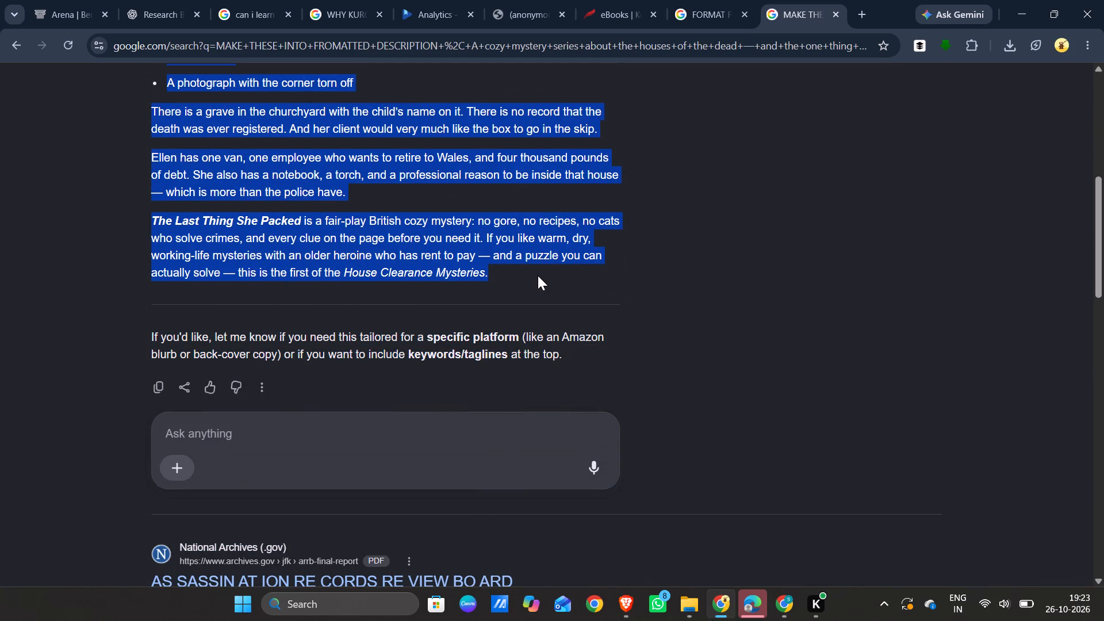
pyautogui.hotkey('ctrl', 'c')
pyautogui.click(616, 5)
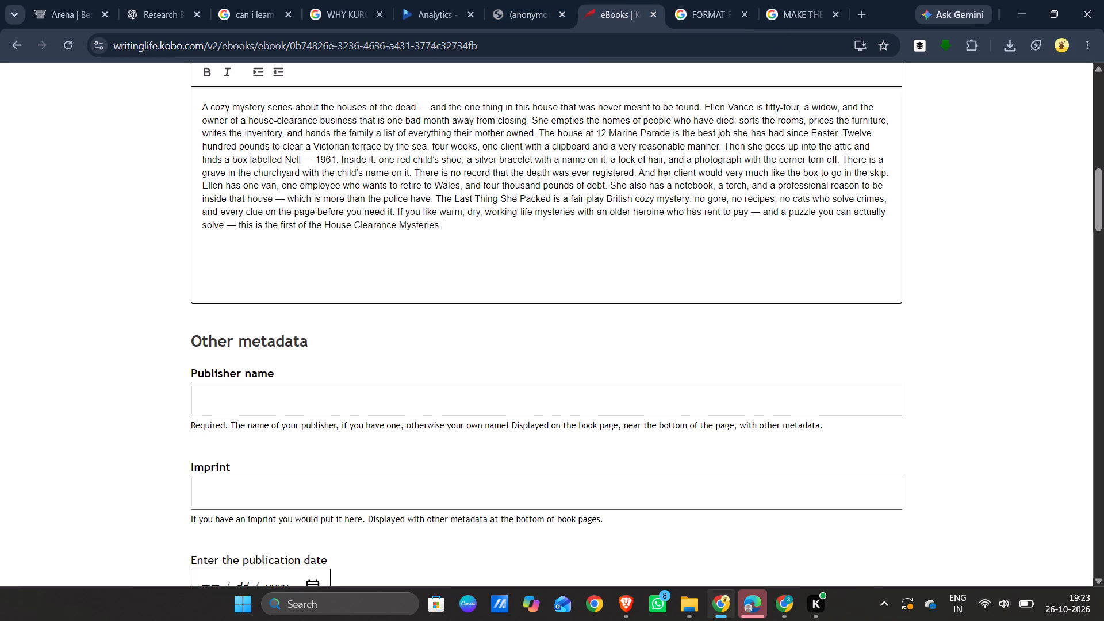
pyautogui.click(317, 208)
pyautogui.hotkey('ctrl', 'a')
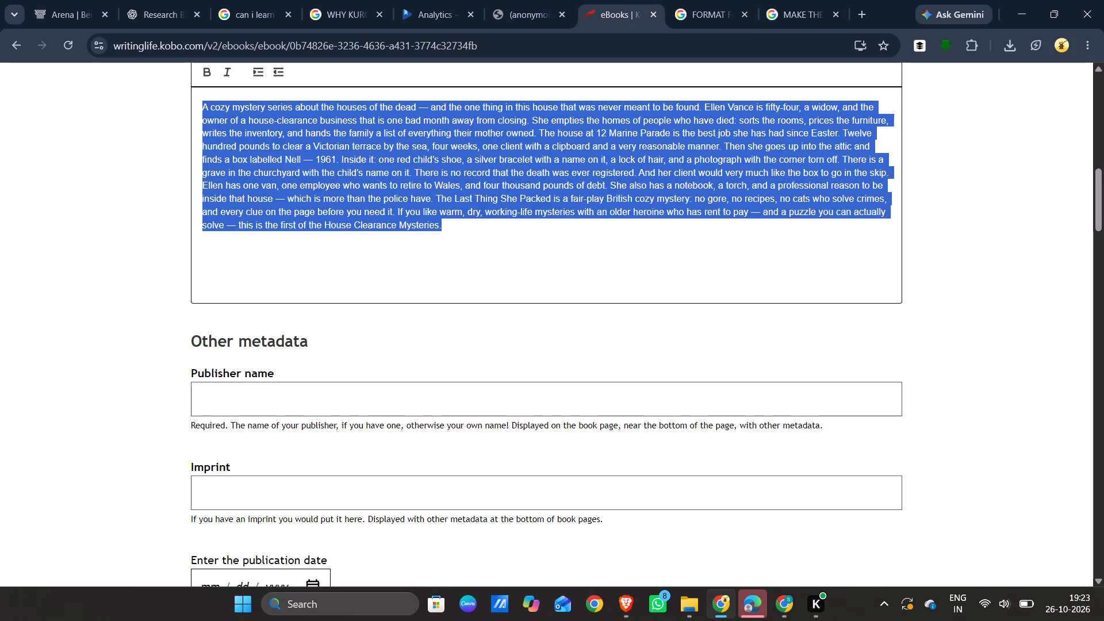
pyautogui.hotkey('ctrl', 'v')
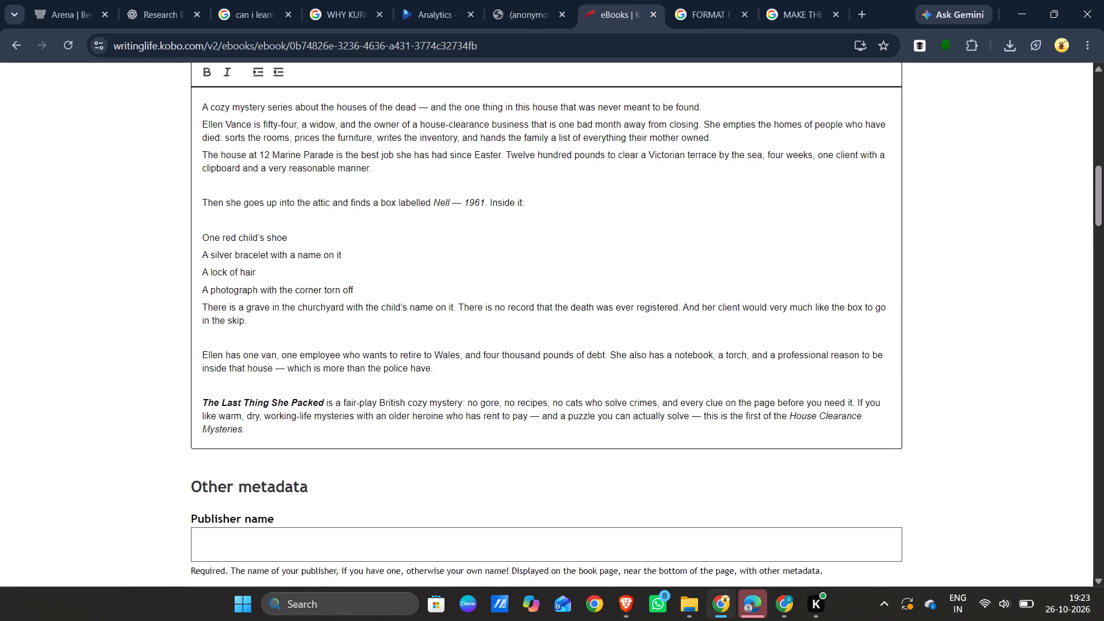
# Remove the blank line above "One red child's shoe" in the synopsis.
pyautogui.click(200, 235)
pyautogui.press('BackSpace')
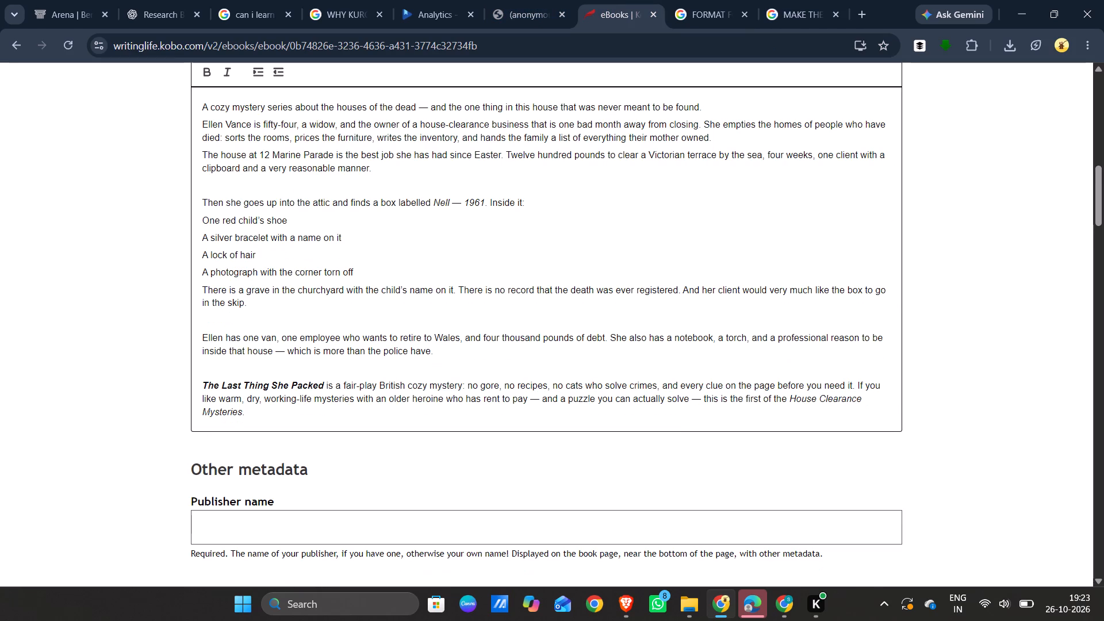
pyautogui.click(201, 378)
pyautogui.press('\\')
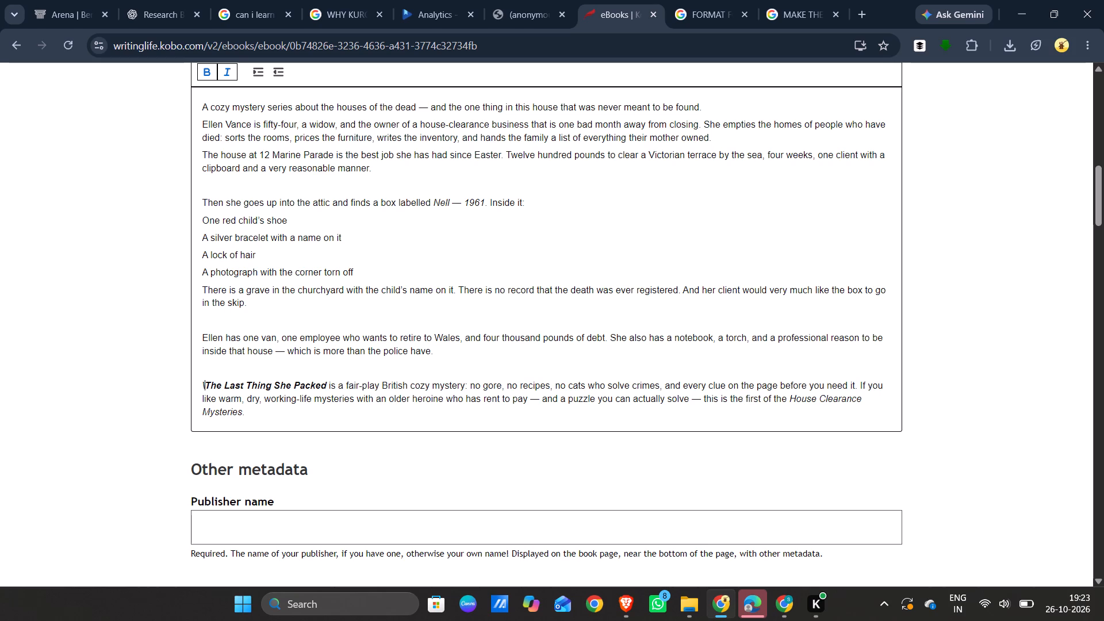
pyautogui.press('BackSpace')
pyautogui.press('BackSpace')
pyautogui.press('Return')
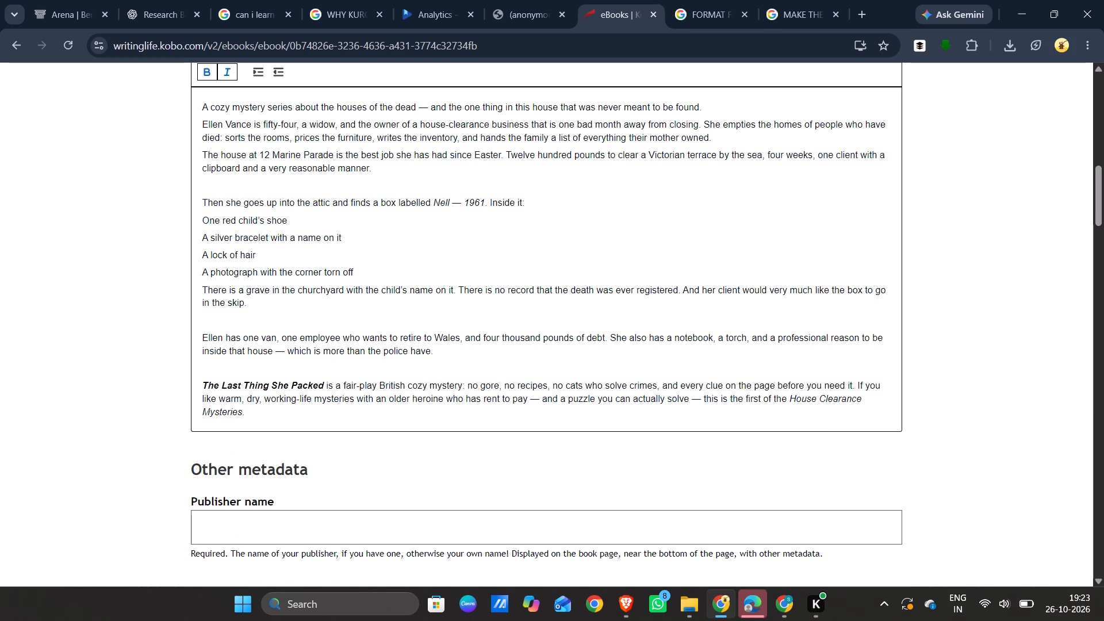
# Bold the synopsis's opening line, "A cozy mystery series about the houses of the dead…".
pyautogui.scroll(1, 369, 382)
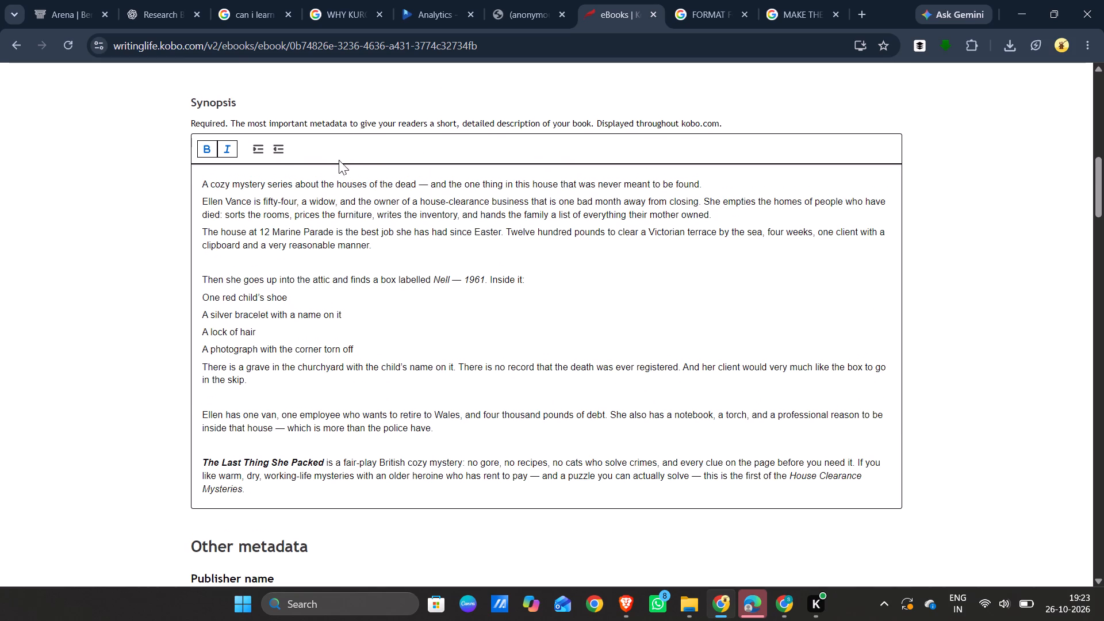
pyautogui.tripleClick(324, 178)
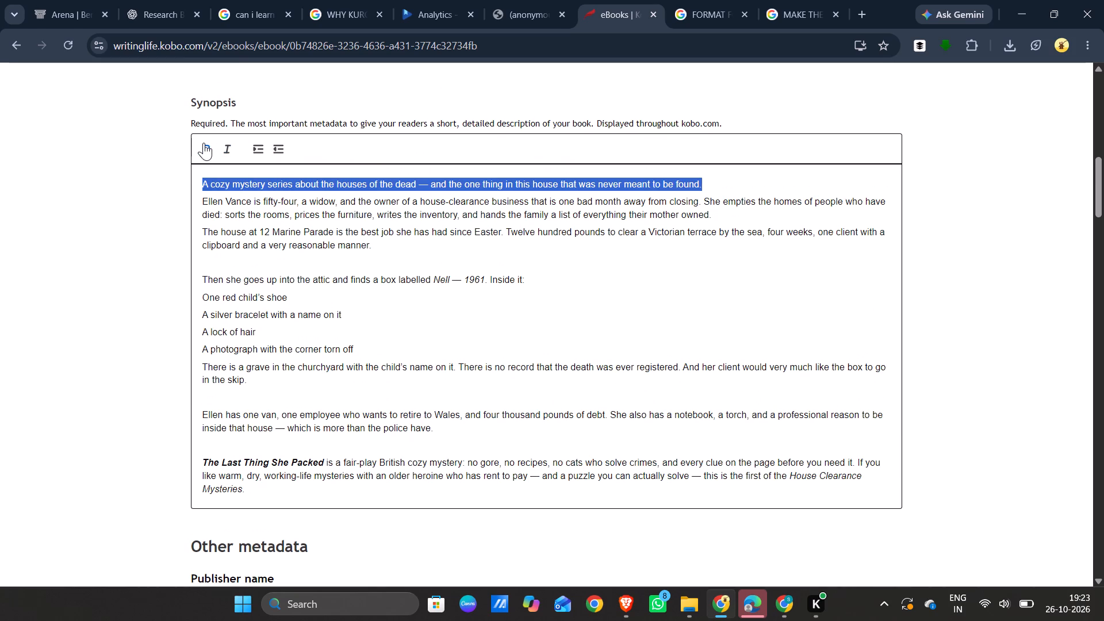
pyautogui.click(204, 143)
pyautogui.click(335, 270)
# Look over the remaining Kobo eBook form, from Other metadata through to the cover image upload area.
pyautogui.scroll(-3, 335, 270)
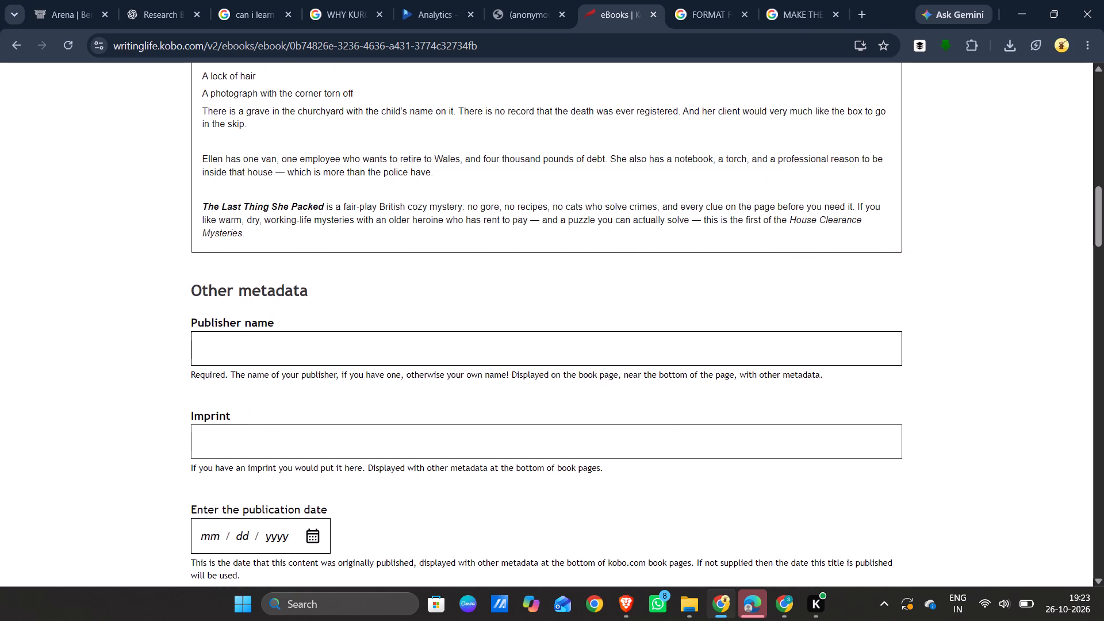
pyautogui.click(245, 363)
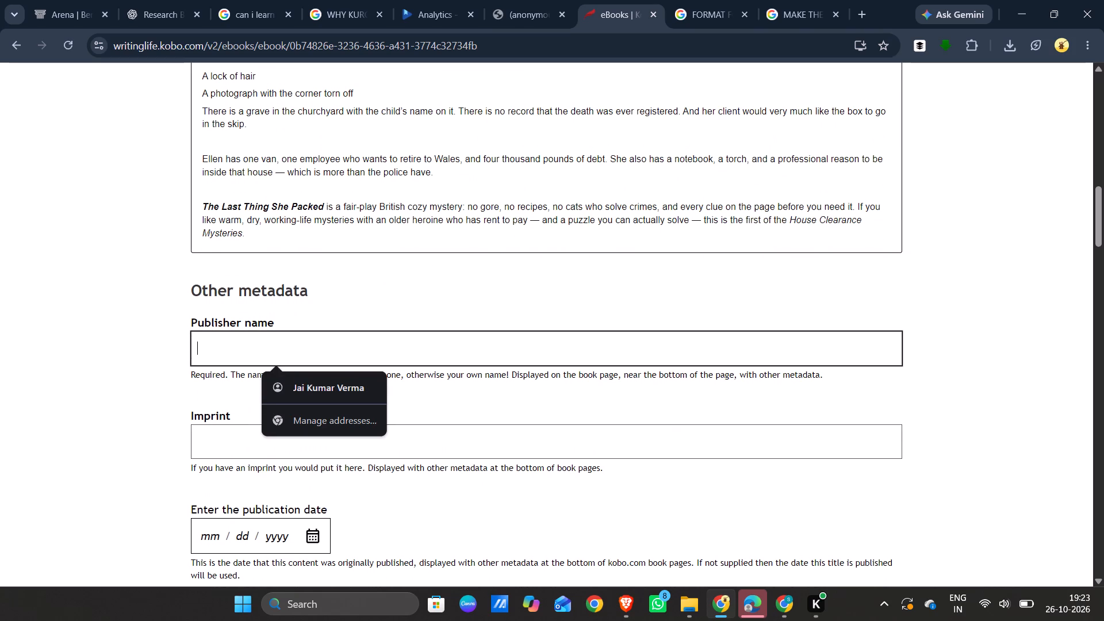
pyautogui.click(489, 367)
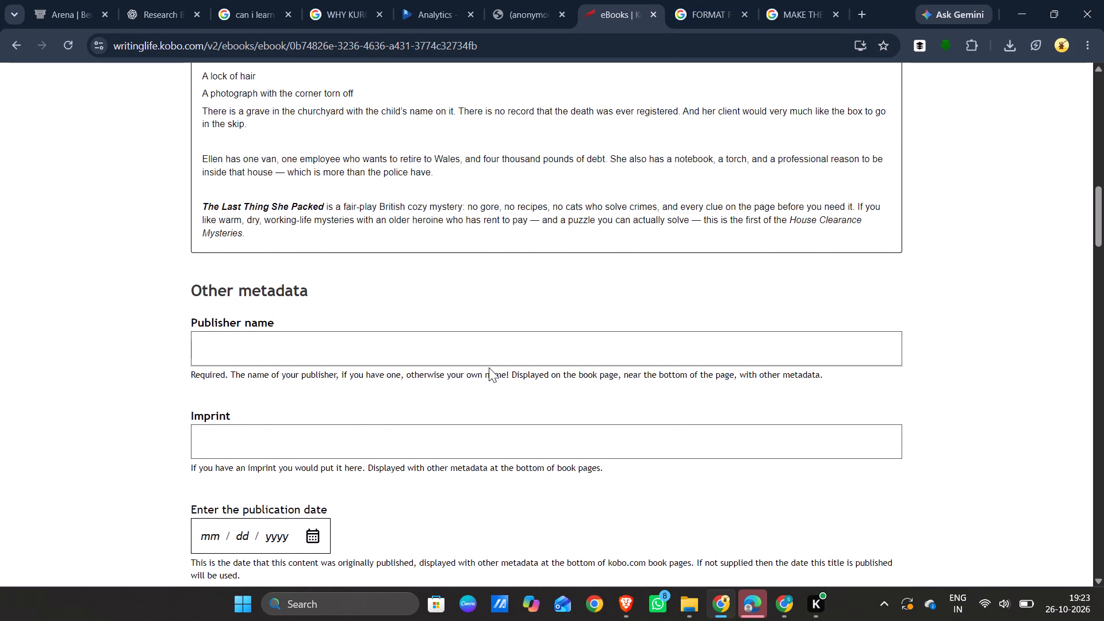
pyautogui.scroll(-1, 489, 367)
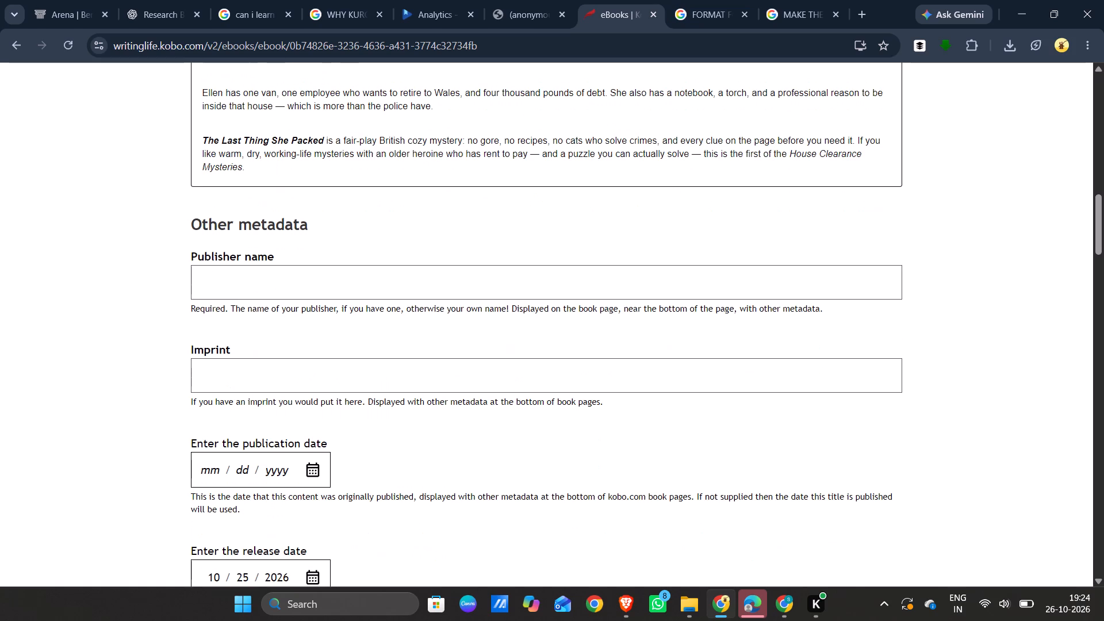
pyautogui.click(489, 367)
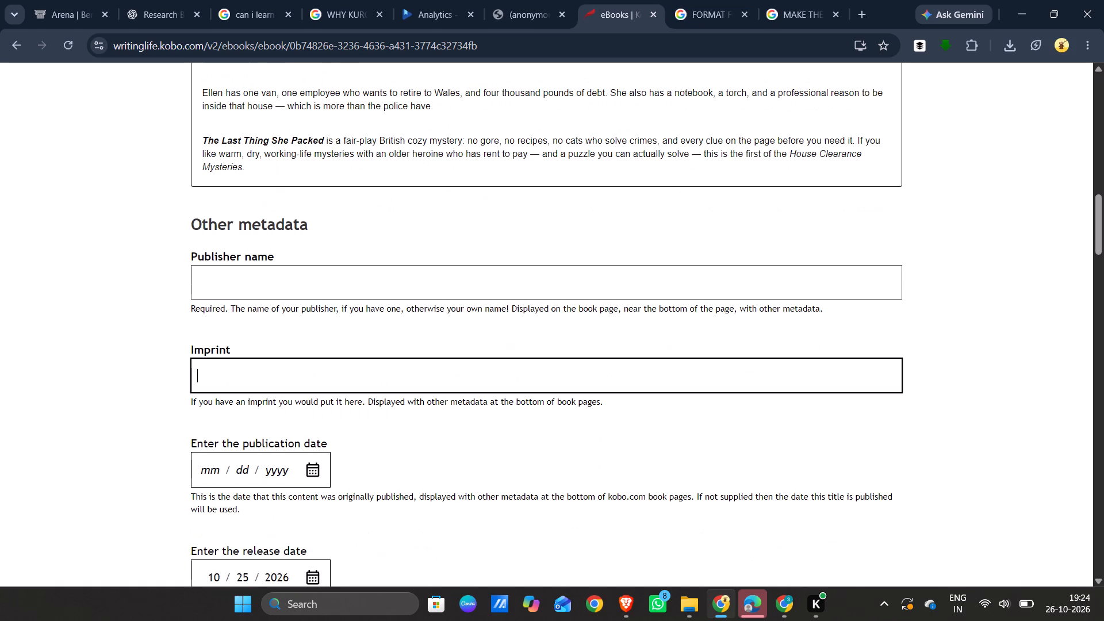
pyautogui.scroll(-5, 489, 367)
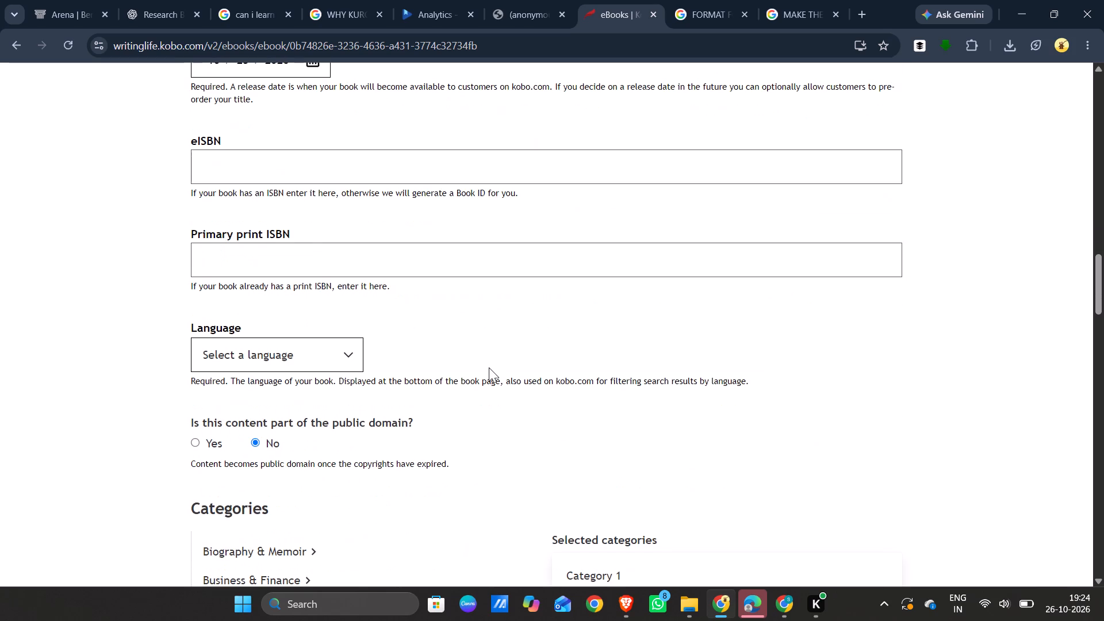
pyautogui.scroll(-11, 489, 367)
pyautogui.scroll(5, 489, 367)
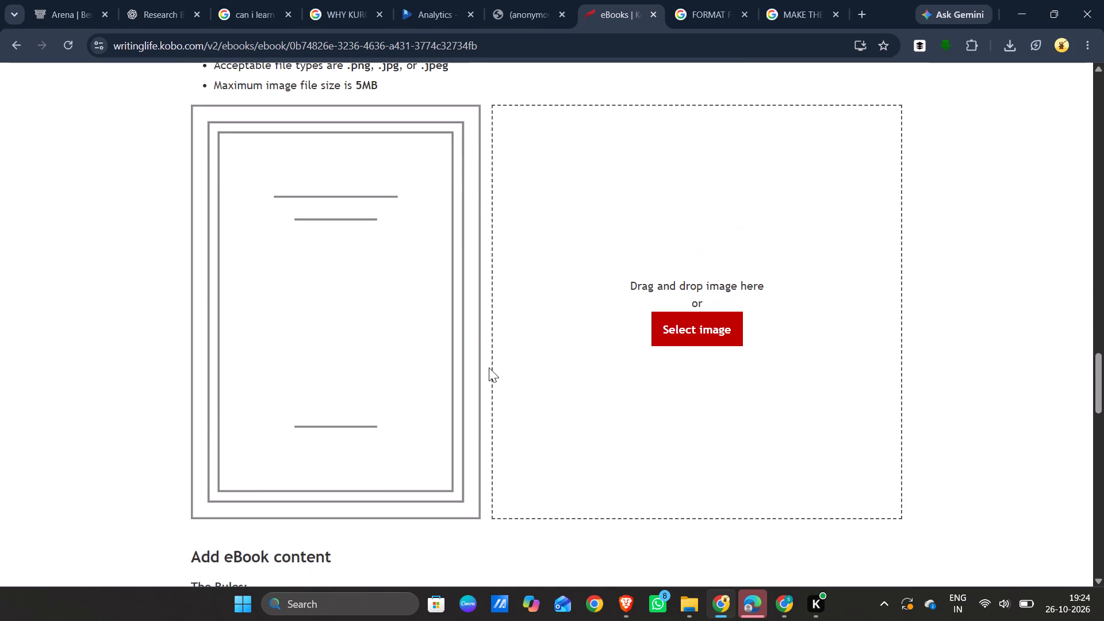
pyautogui.scroll(9, 489, 367)
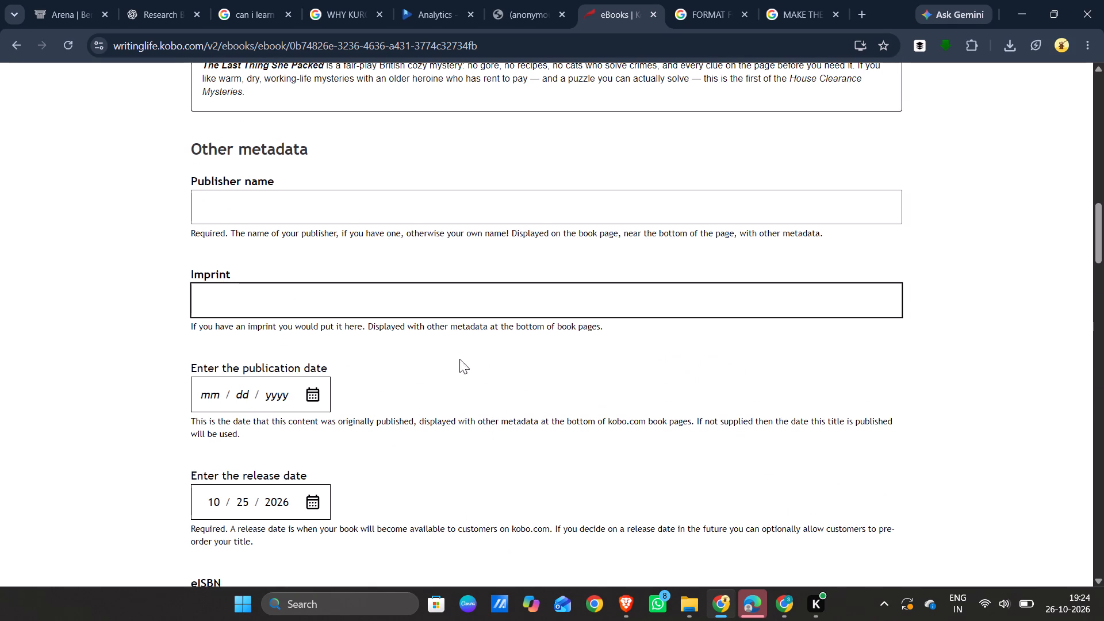
# Enter Algebita as the publisher name.
pyautogui.click(313, 217)
pyautogui.press('a')
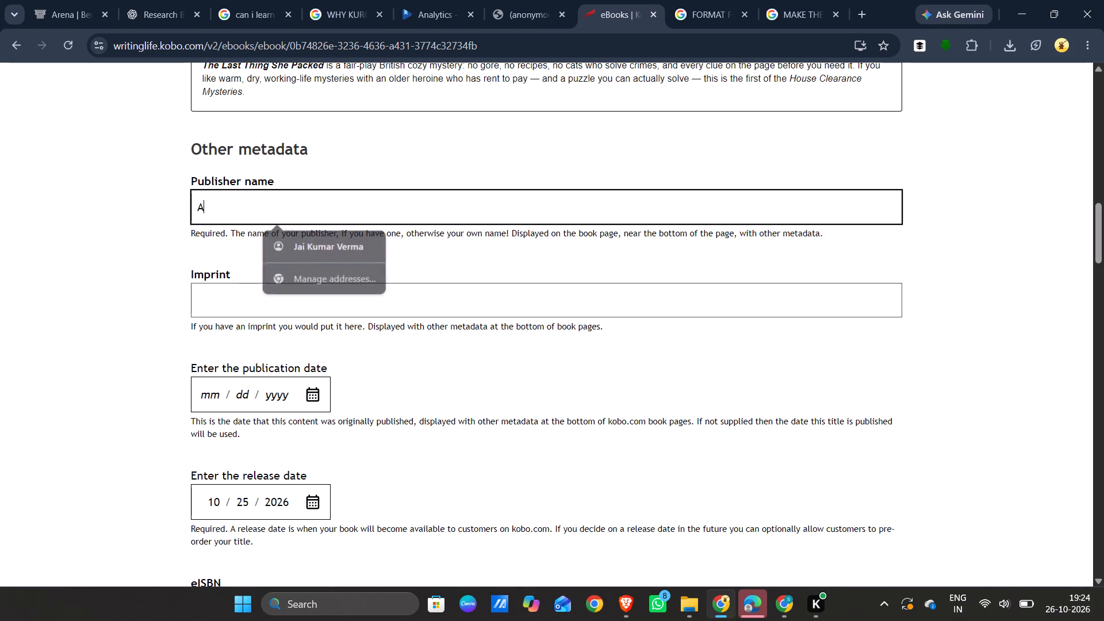
pyautogui.write('lge')
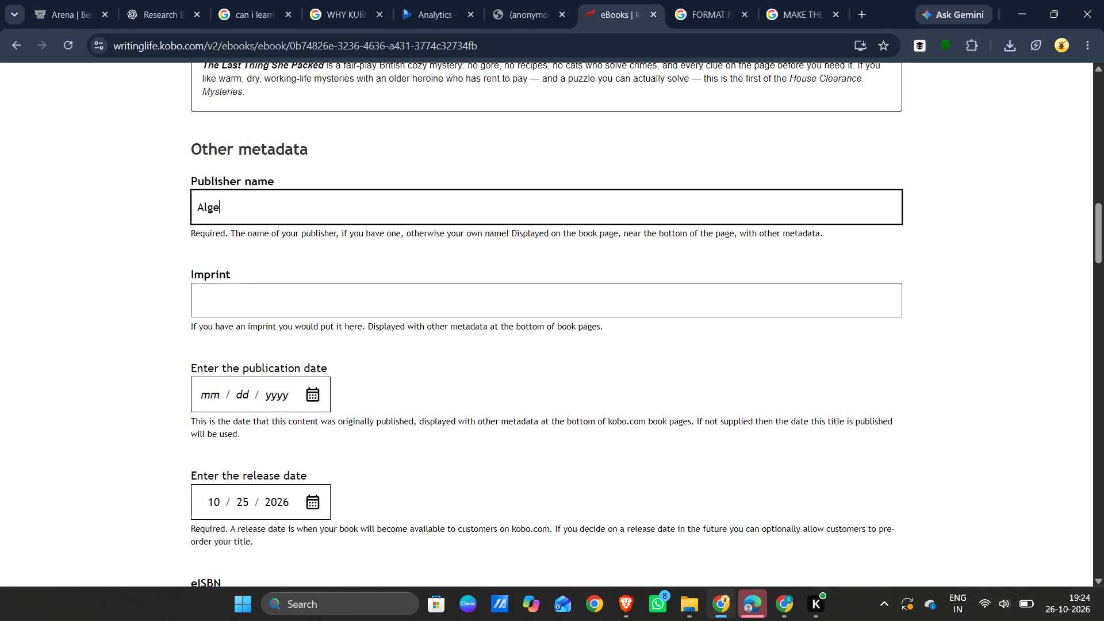
pyautogui.write('bita')
# Leave the imprint and both ISBN fields empty and set the book's language to English.
pyautogui.click(225, 312)
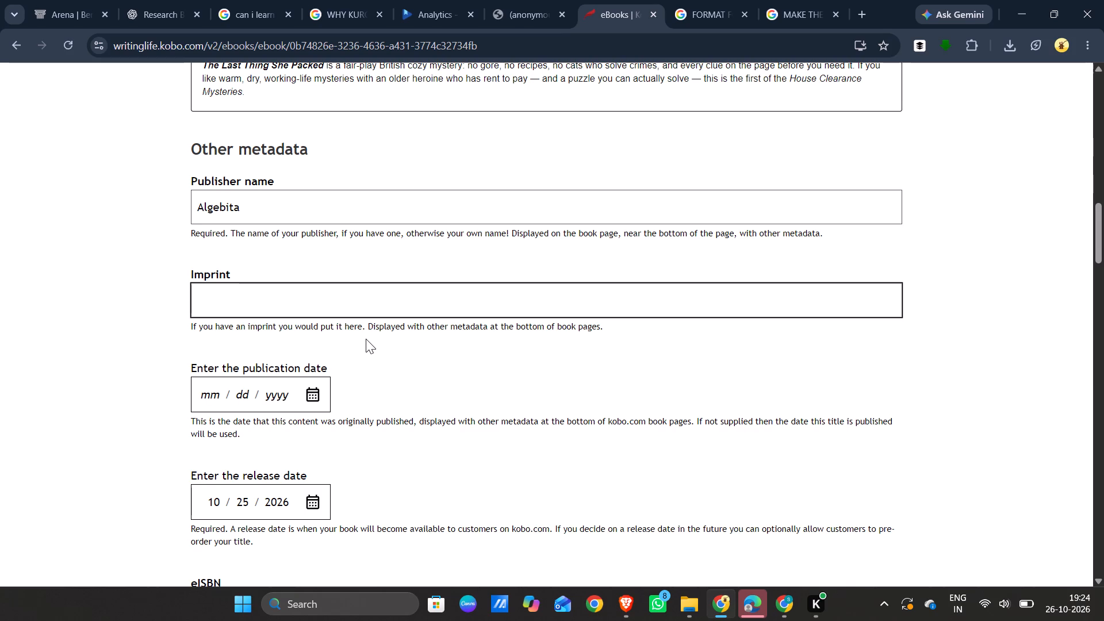
pyautogui.scroll(-1, 366, 339)
pyautogui.scroll(-2, 440, 493)
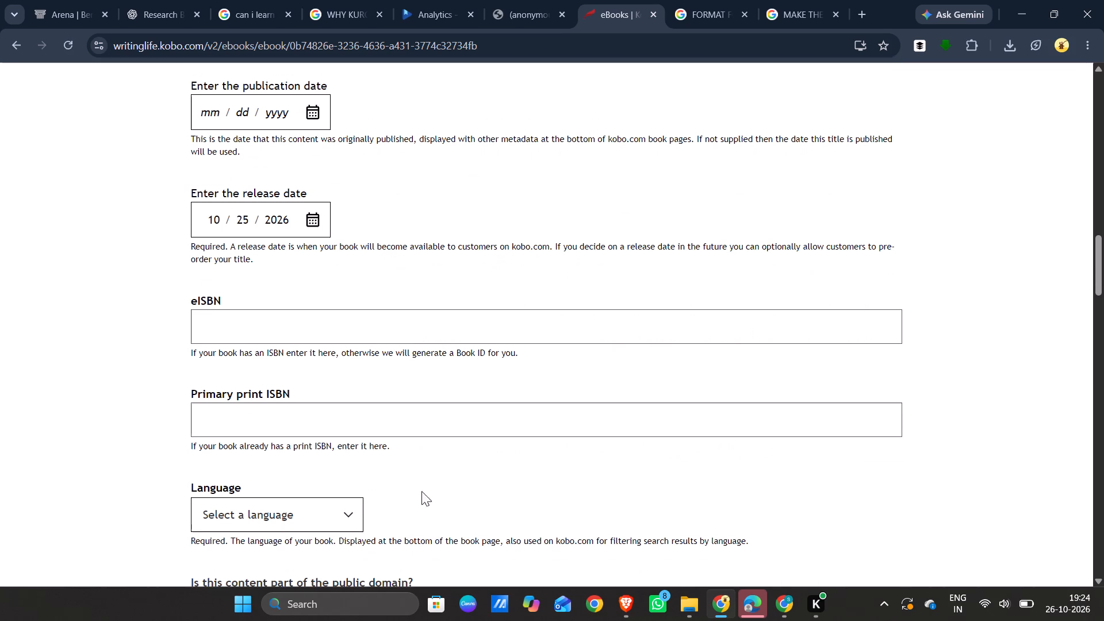
pyautogui.click(285, 324)
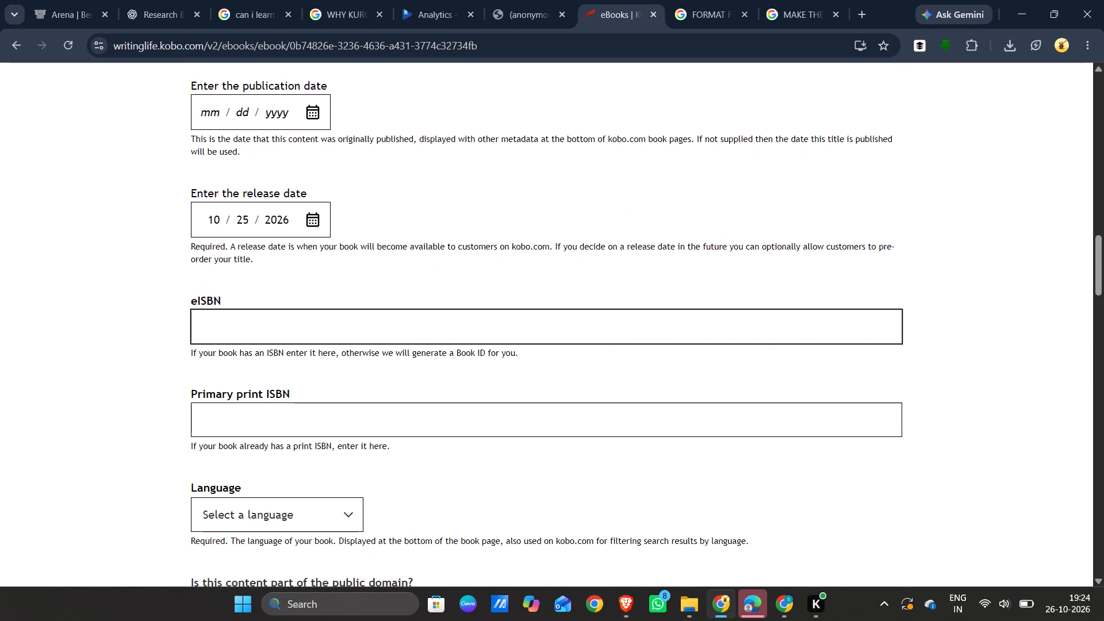
pyautogui.click(289, 427)
pyautogui.scroll(-1, 289, 427)
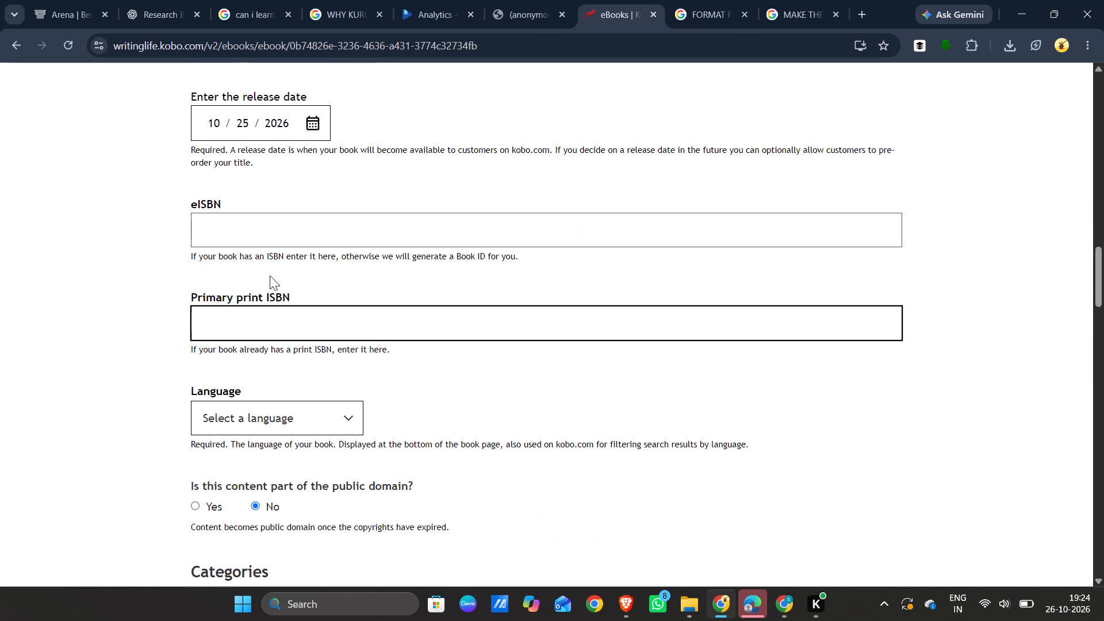
pyautogui.click(350, 421)
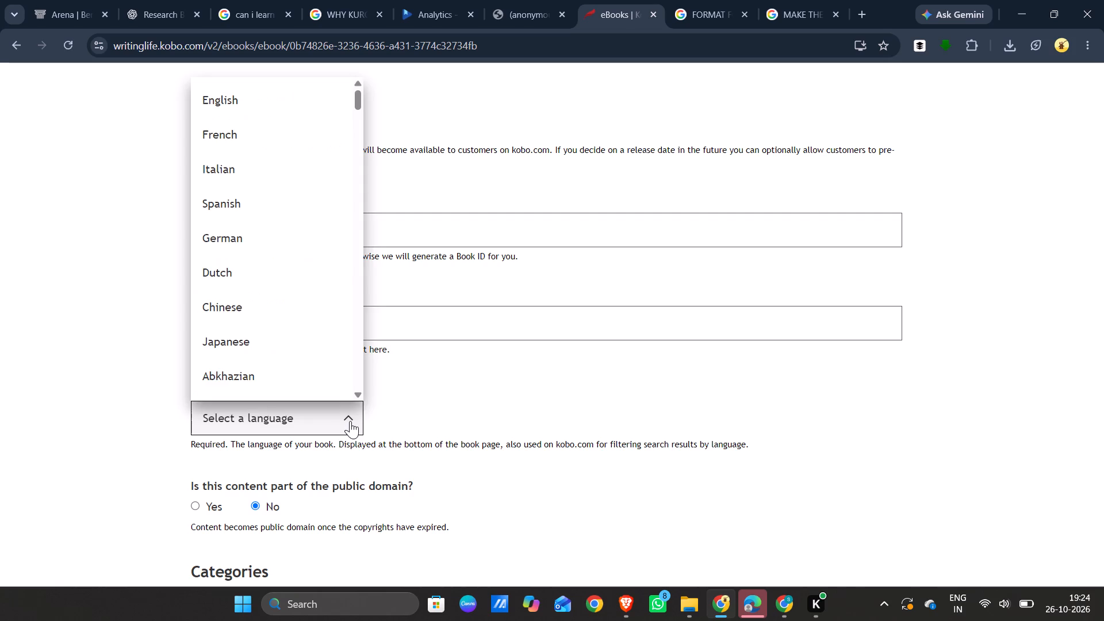
pyautogui.click(334, 415)
pyautogui.click(255, 104)
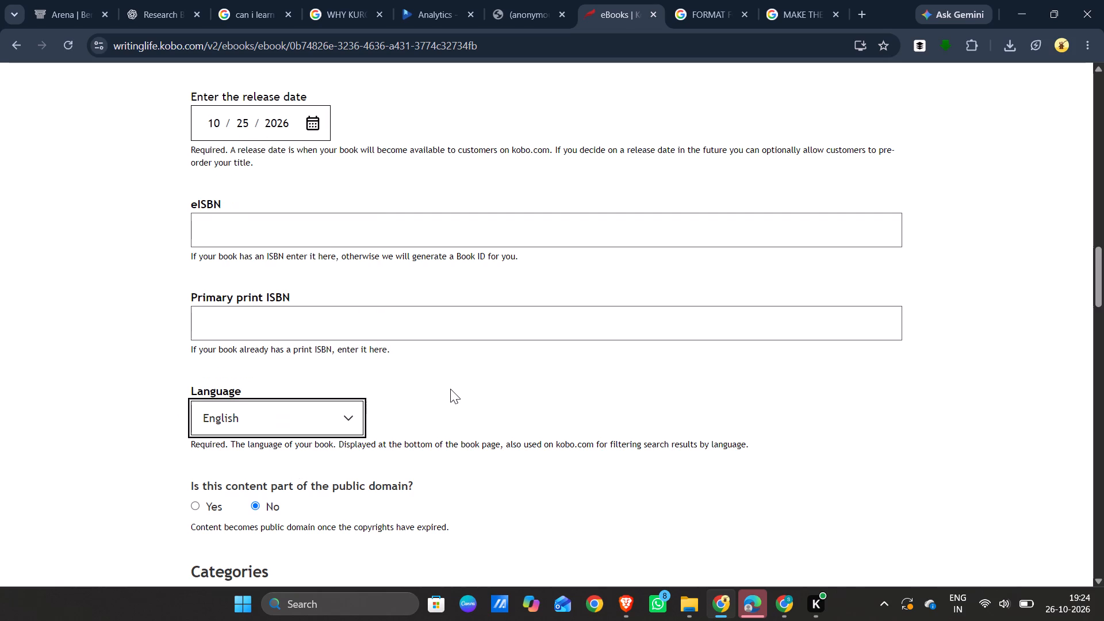
# Check Kobo's Categories section and look up B.1 Categories in the publishing brief PDF.
pyautogui.scroll(-2, 451, 390)
pyautogui.scroll(-1, 390, 404)
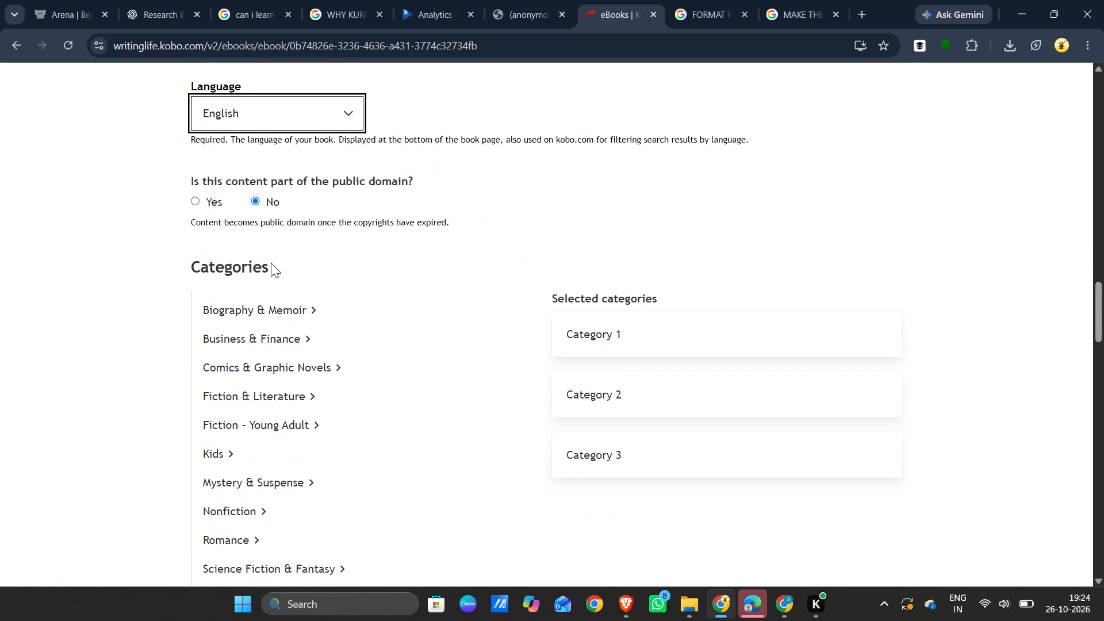
pyautogui.scroll(-1, 271, 263)
pyautogui.click(619, 278)
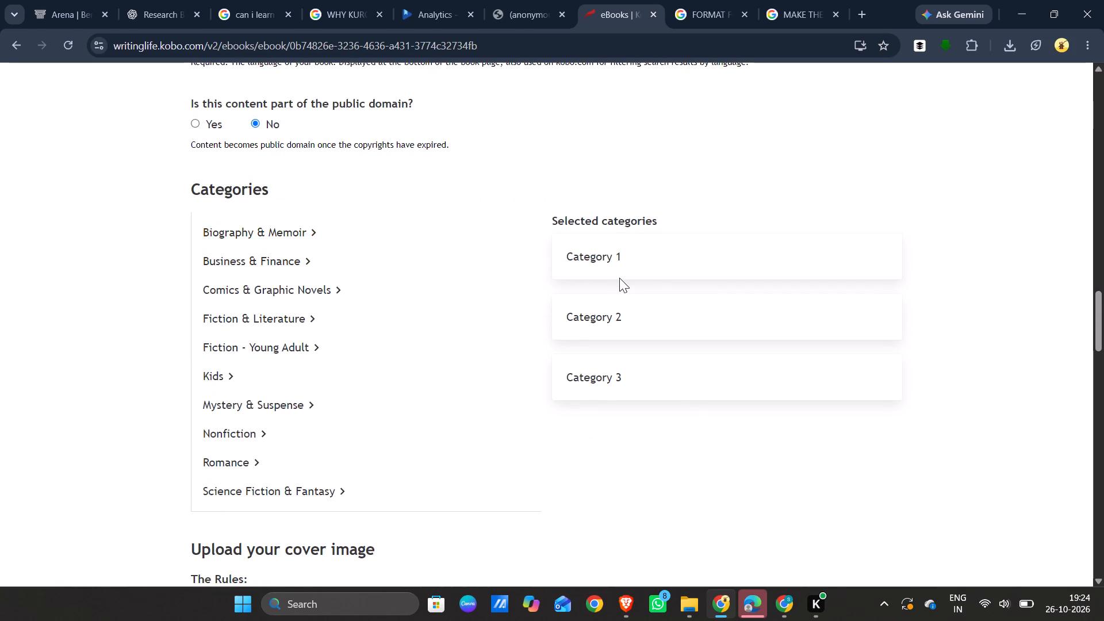
pyautogui.click(683, 0)
pyautogui.click(599, 0)
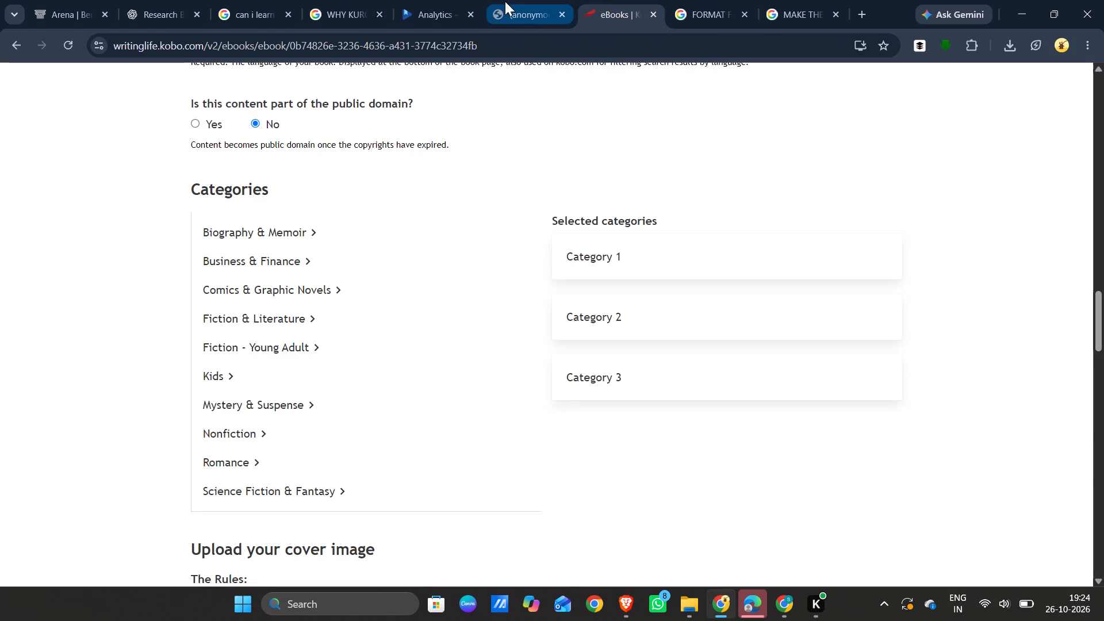
pyautogui.click(505, 1)
pyautogui.scroll(9, 484, 278)
pyautogui.scroll(-1, 484, 278)
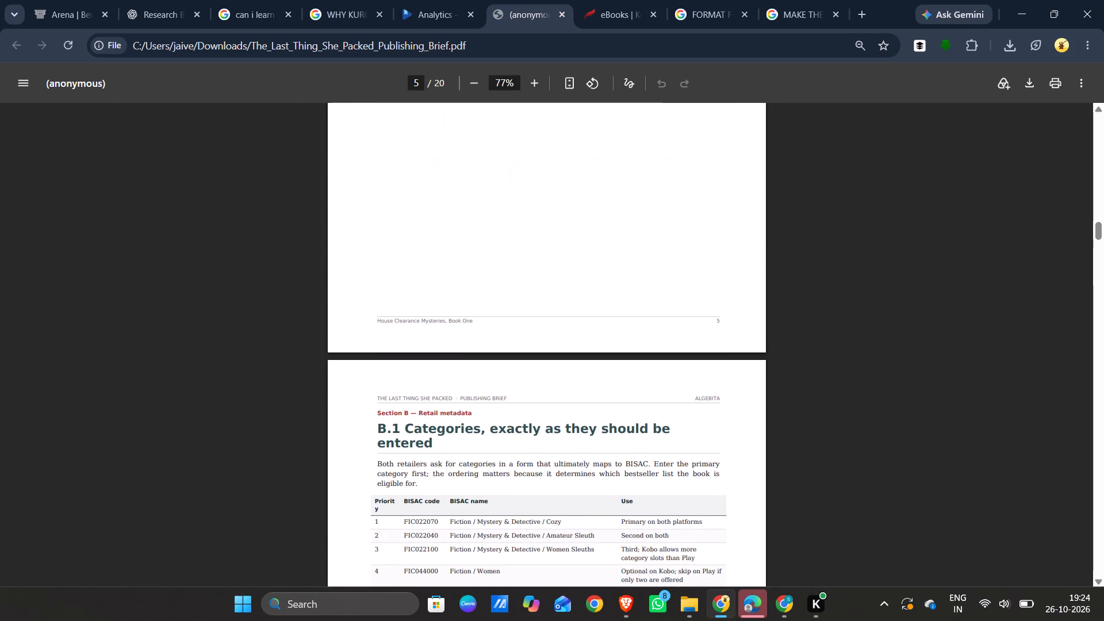
pyautogui.scroll(-3, 484, 278)
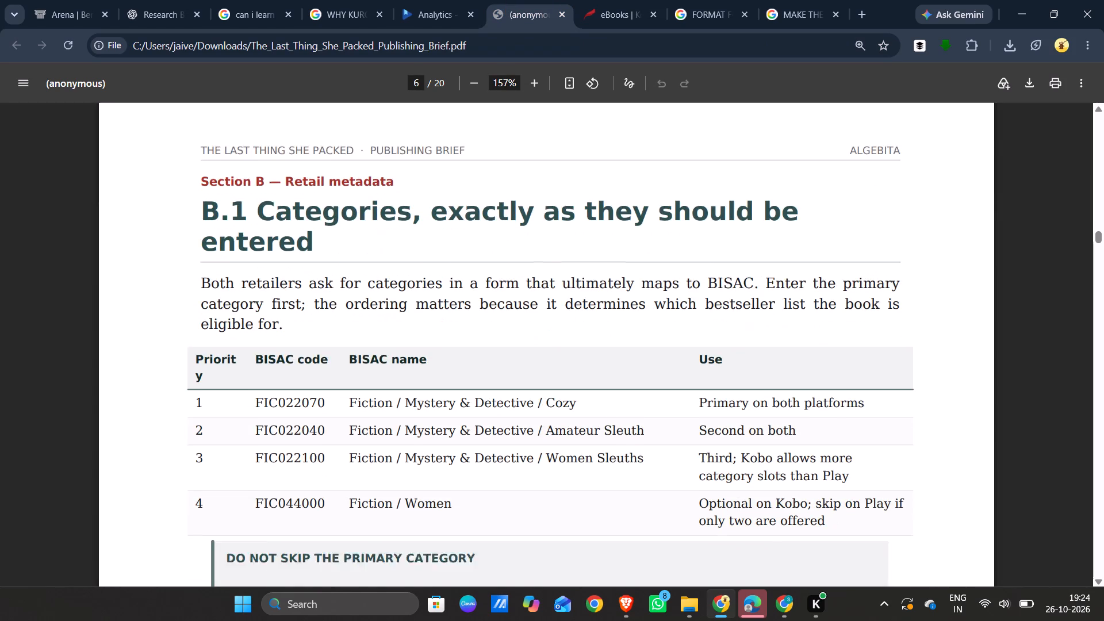
# Check the brief's B.1 category list against Kobo's Fiction & Literature and Fiction - Young Adult subcategories.
pyautogui.scroll(-2, 484, 278)
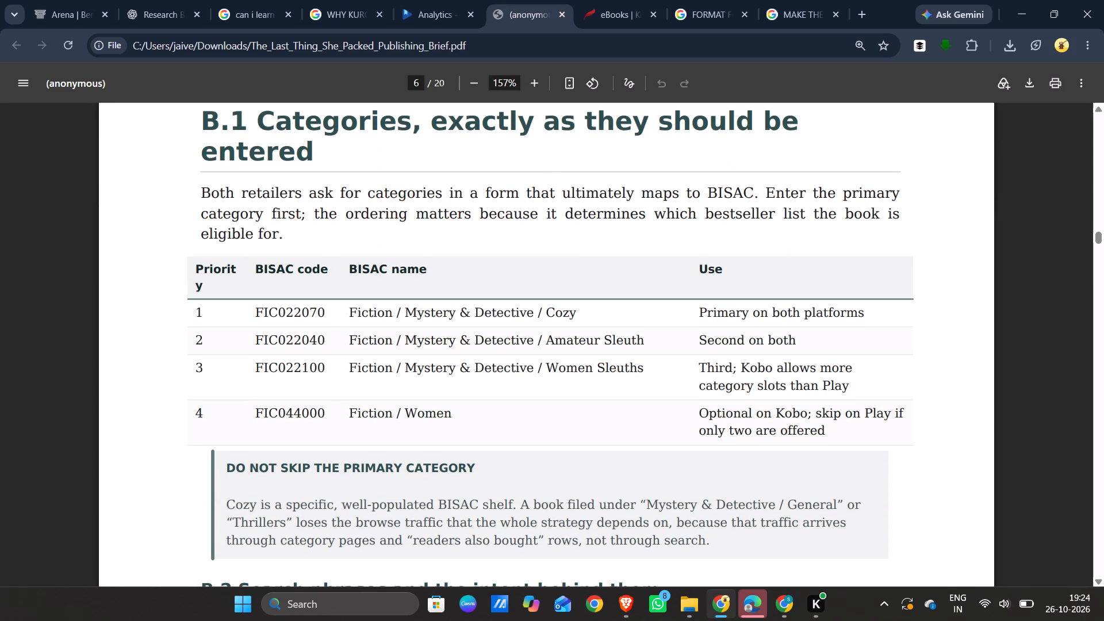
pyautogui.click(631, 0)
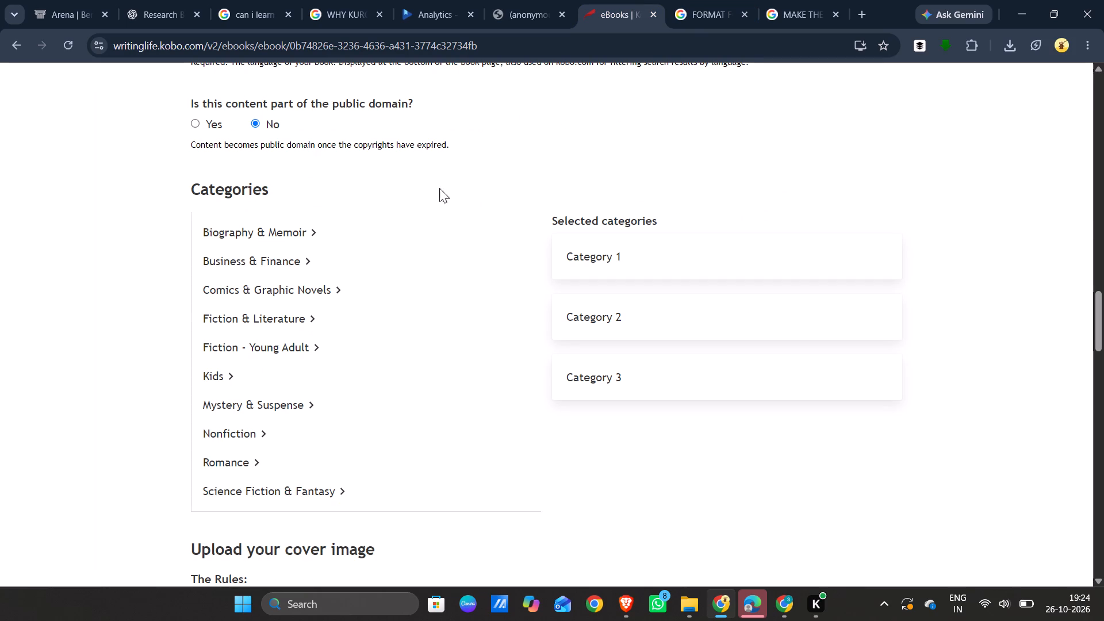
pyautogui.click(265, 317)
pyautogui.click(265, 317)
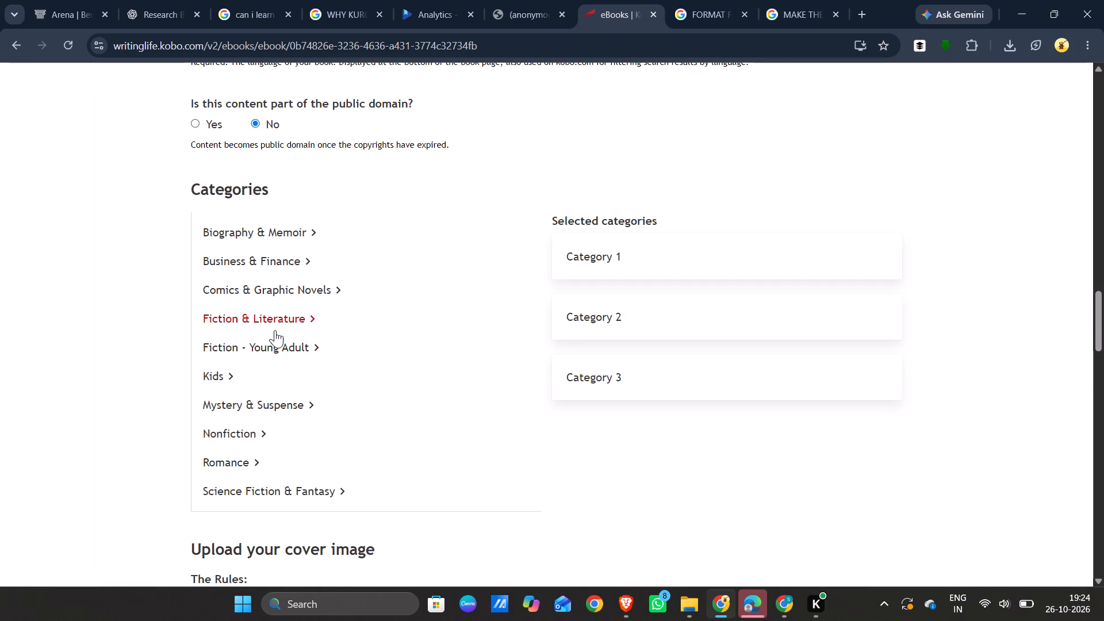
pyautogui.click(275, 321)
pyautogui.scroll(-2, 275, 321)
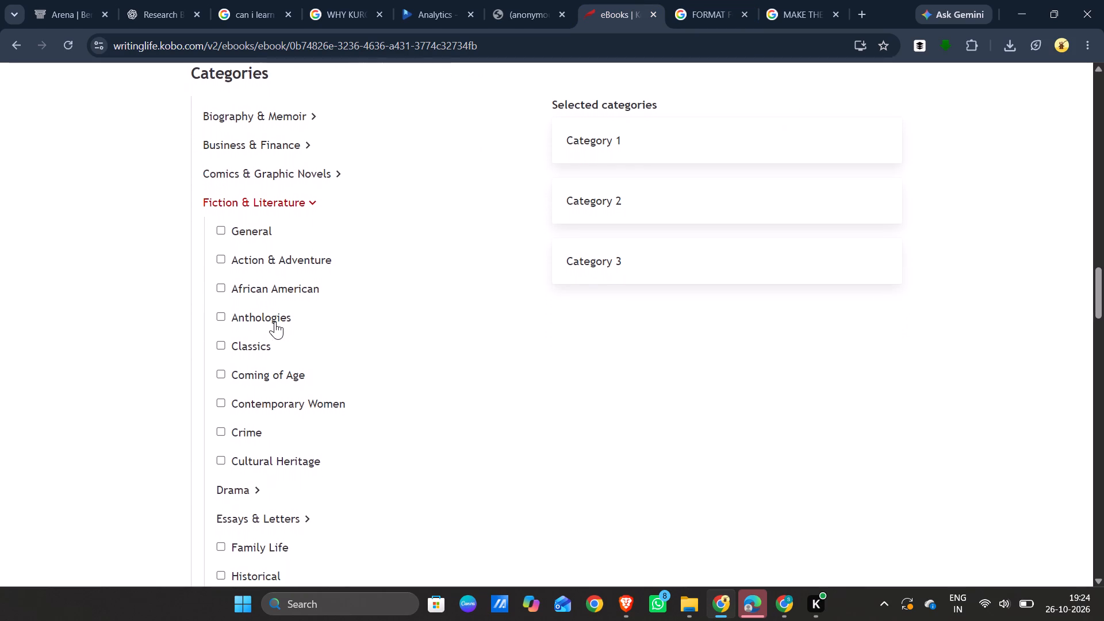
pyautogui.scroll(-1, 275, 321)
pyautogui.click(500, 0)
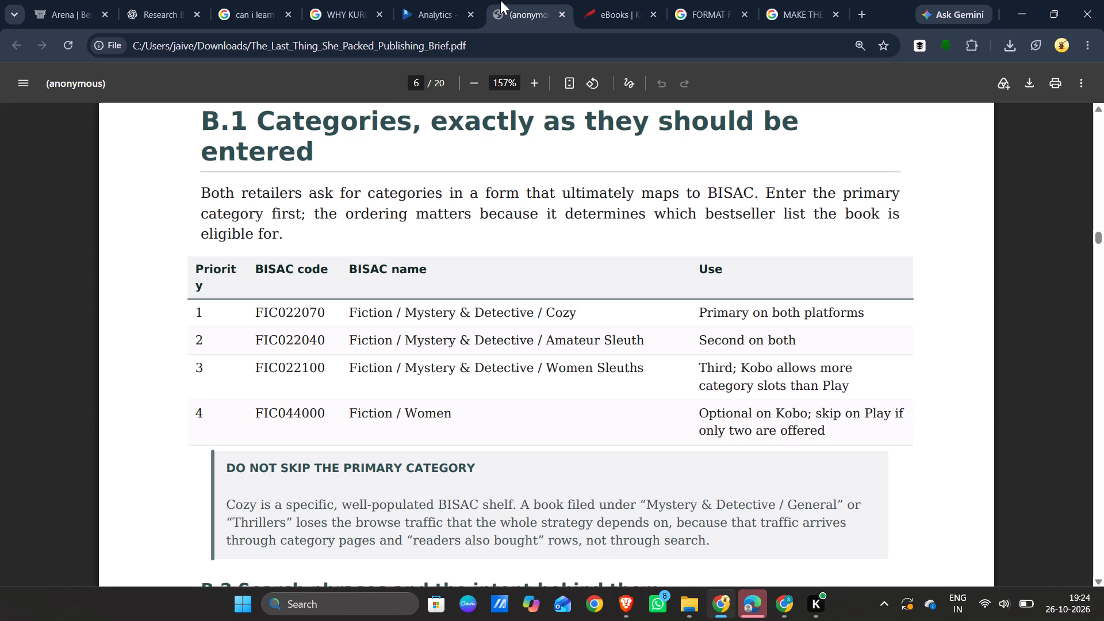
pyautogui.click(595, 0)
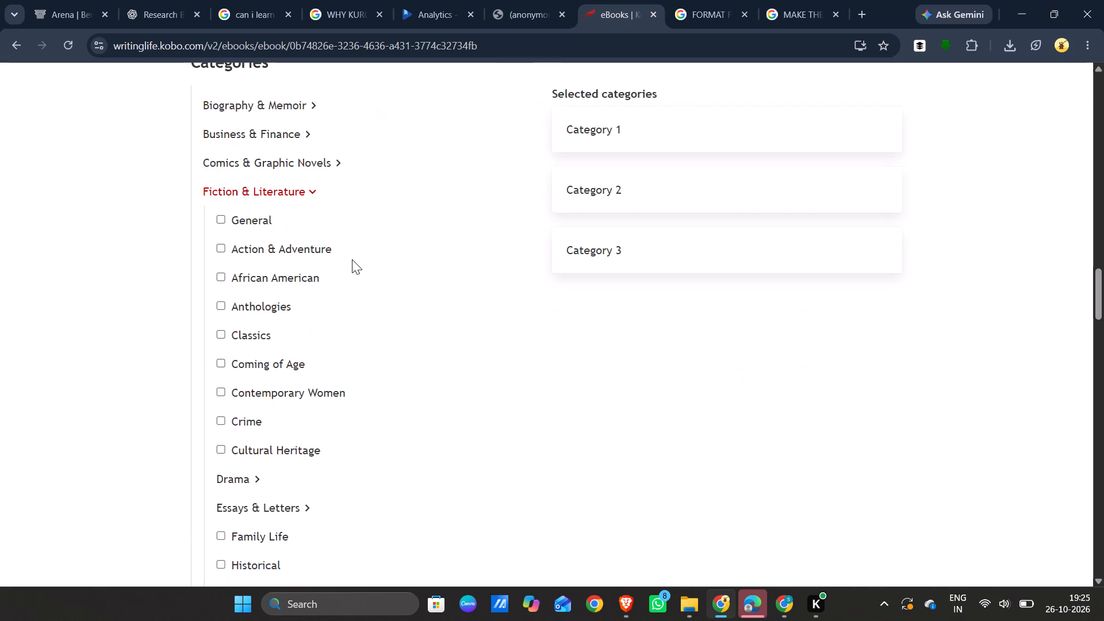
pyautogui.scroll(-5, 352, 259)
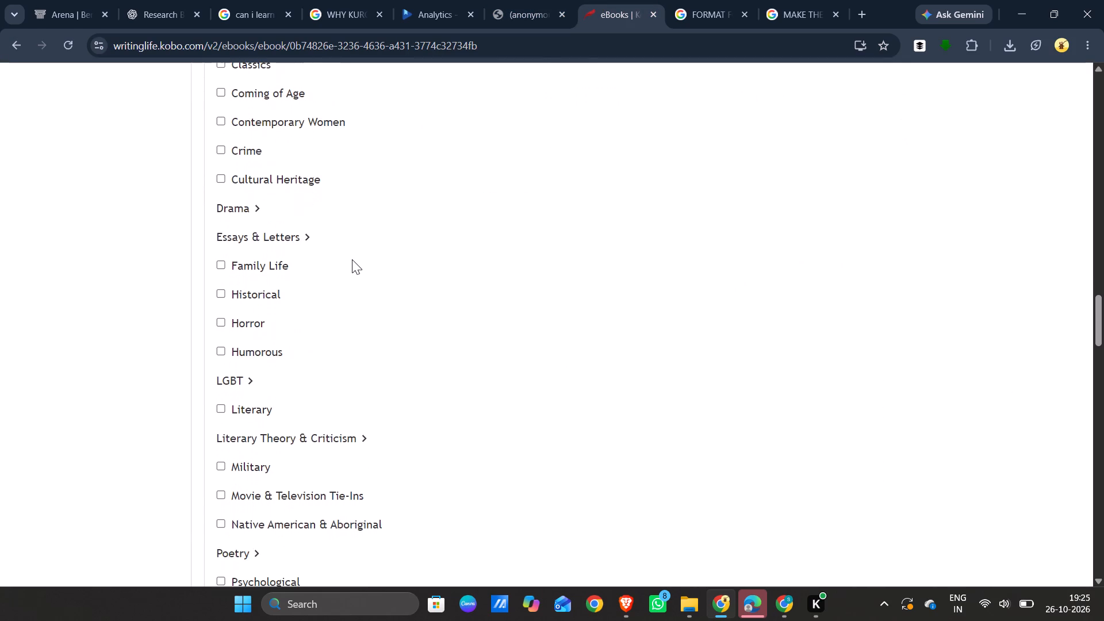
pyautogui.scroll(-4, 352, 259)
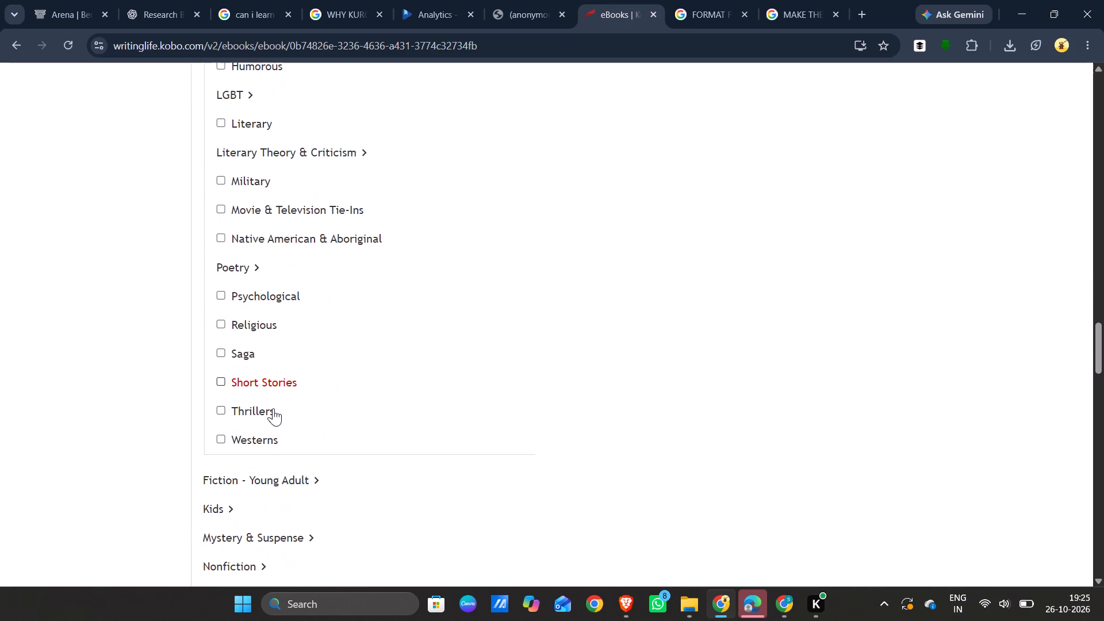
pyautogui.click(237, 481)
pyautogui.scroll(-3, 237, 481)
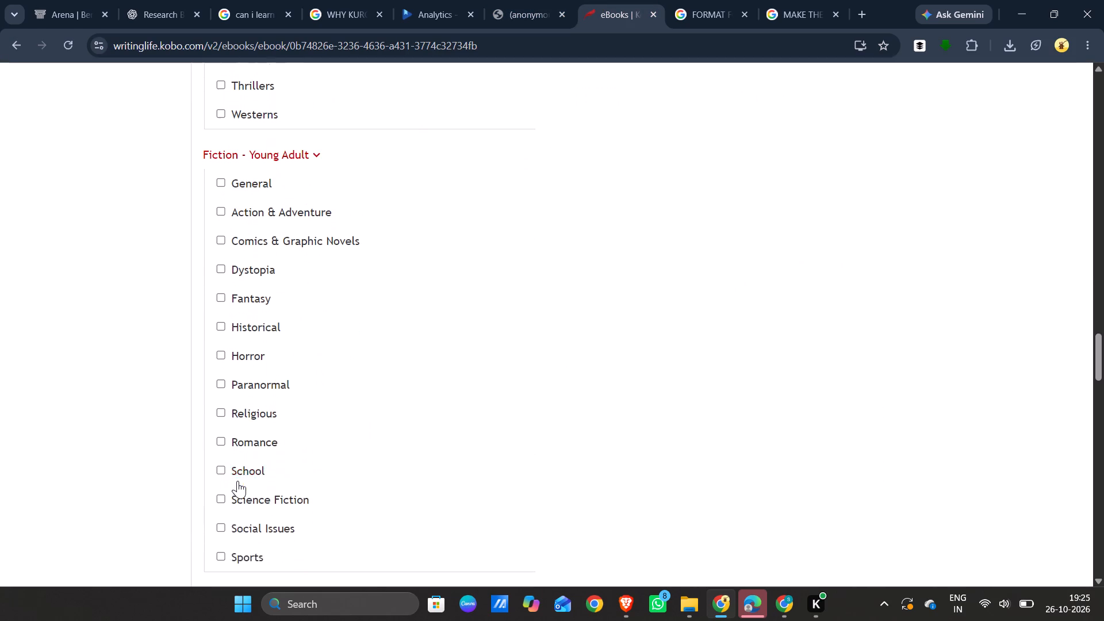
pyautogui.scroll(-3, 237, 481)
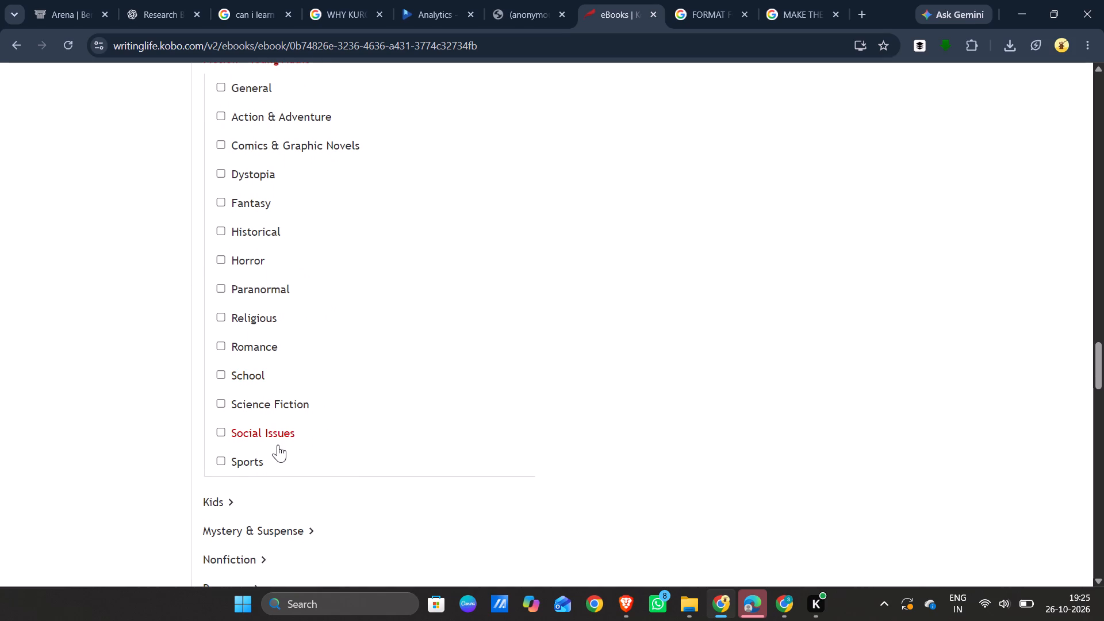
pyautogui.scroll(-1, 285, 424)
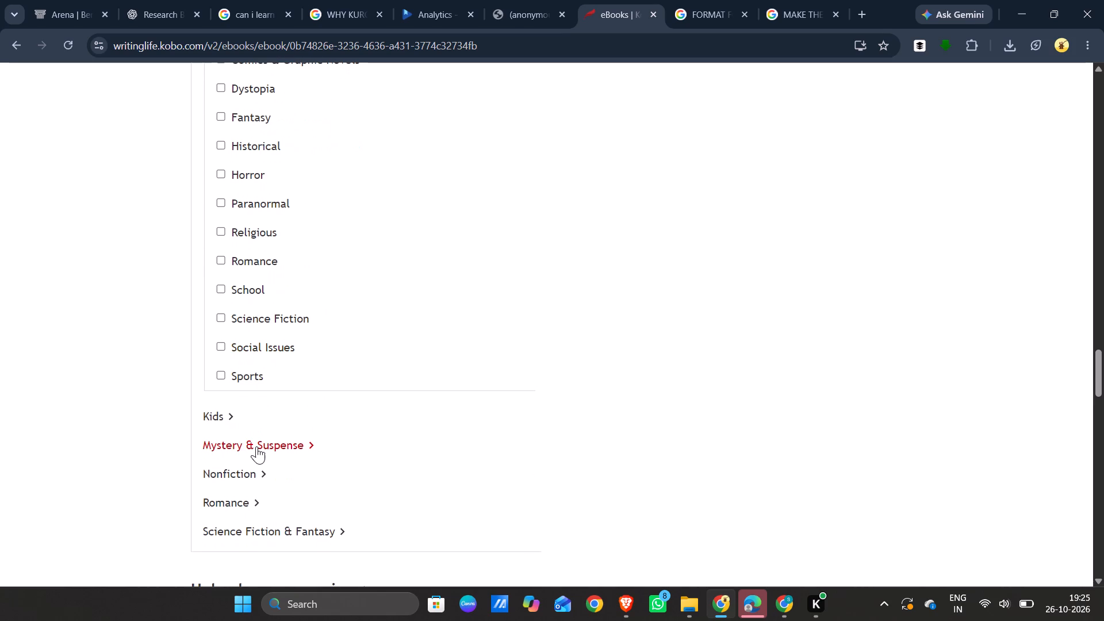
# Select Cozy Mysteries and Women Sleuths under Mystery & Suspense as Kobo categories, following the brief's priority list.
pyautogui.click(254, 447)
pyautogui.scroll(-3, 254, 447)
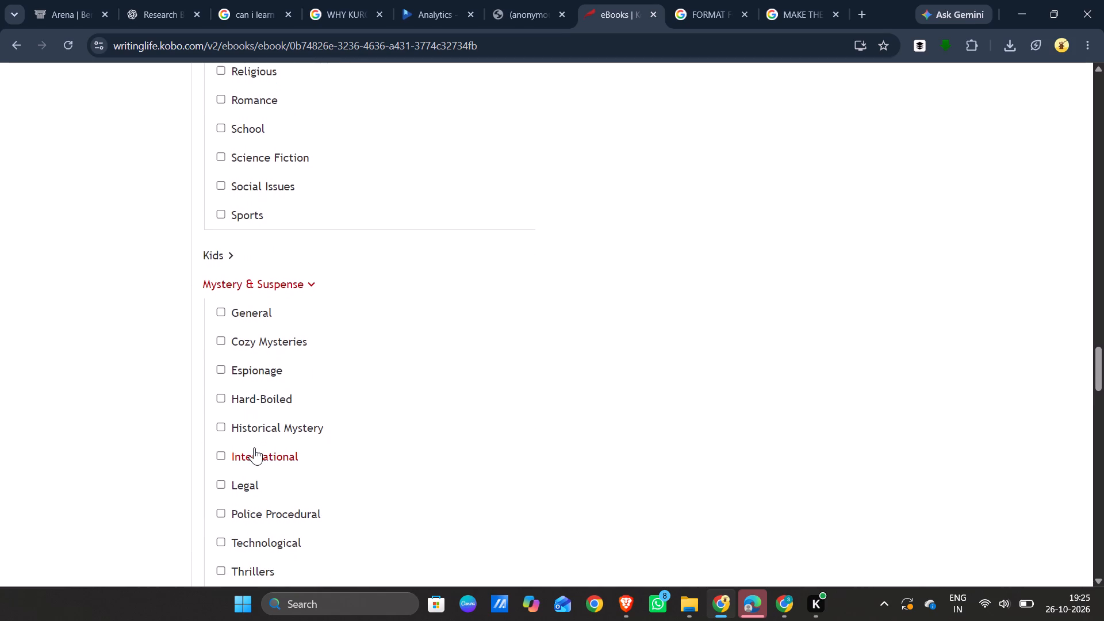
pyautogui.scroll(-2, 254, 447)
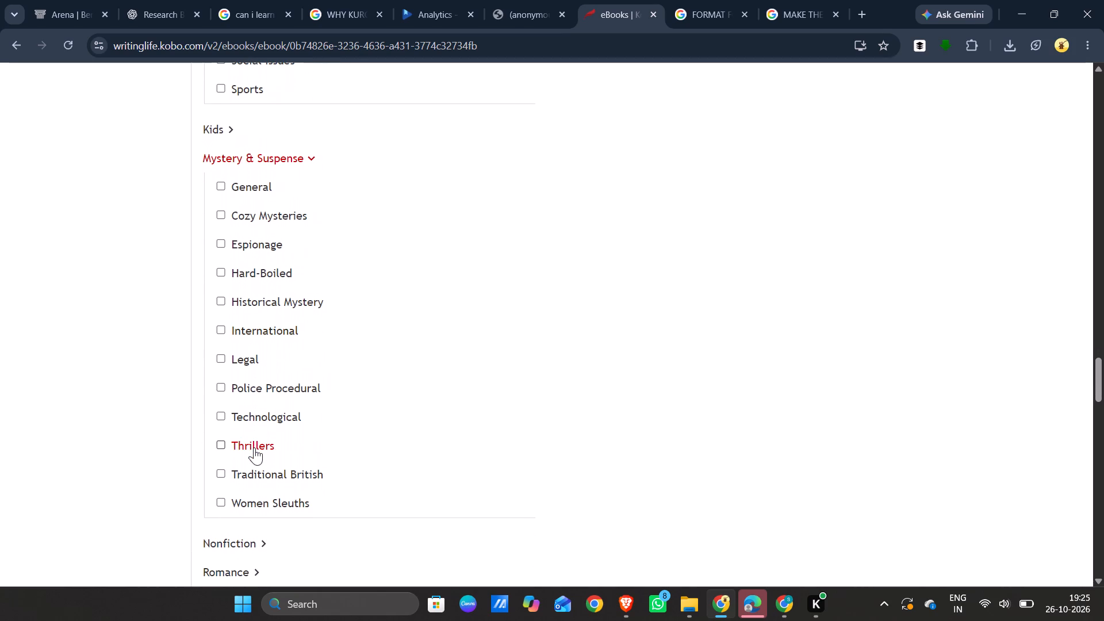
pyautogui.click(514, 0)
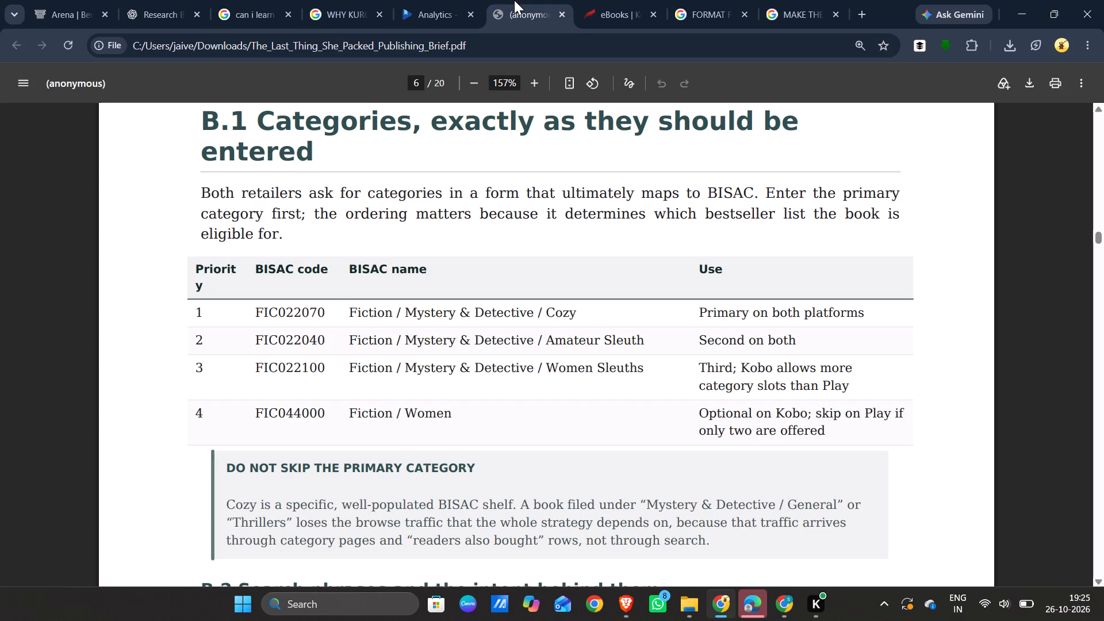
pyautogui.click(589, 0)
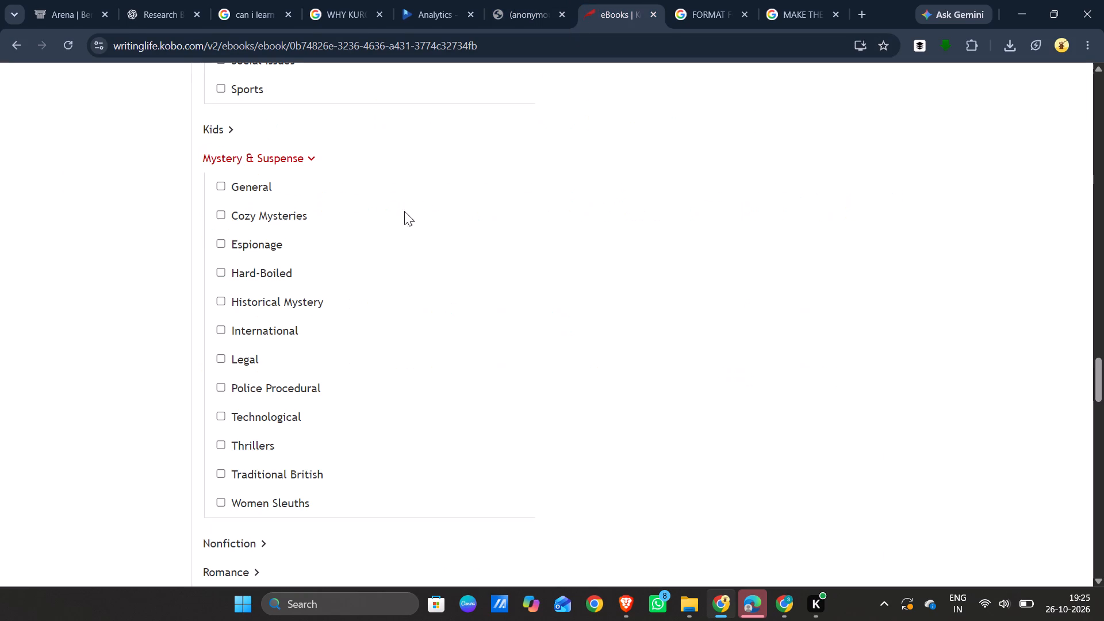
pyautogui.click(229, 214)
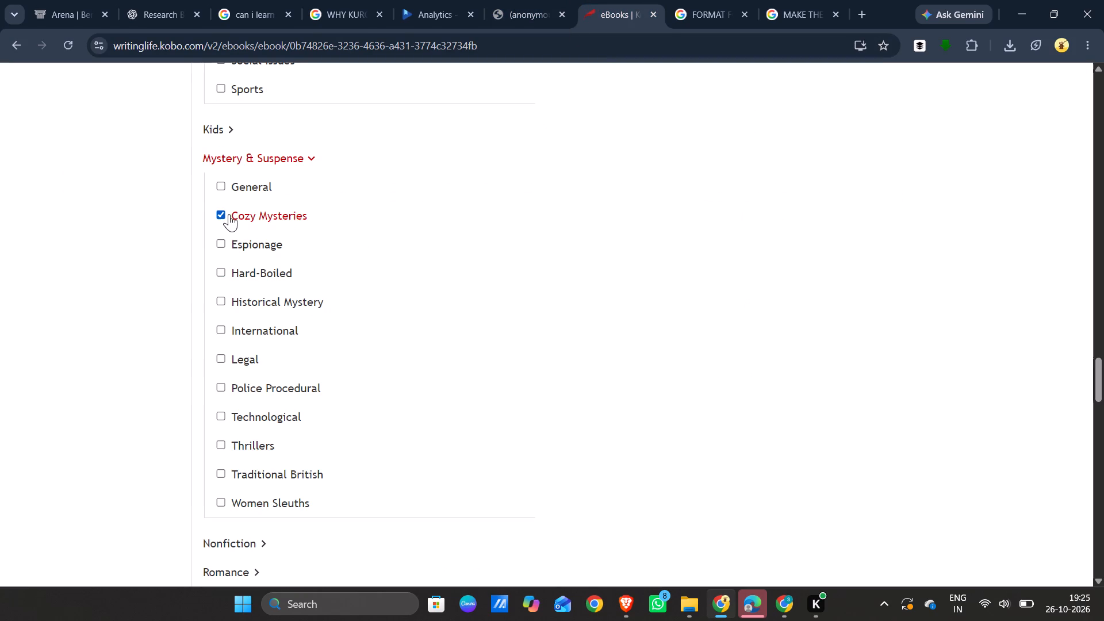
pyautogui.click(226, 500)
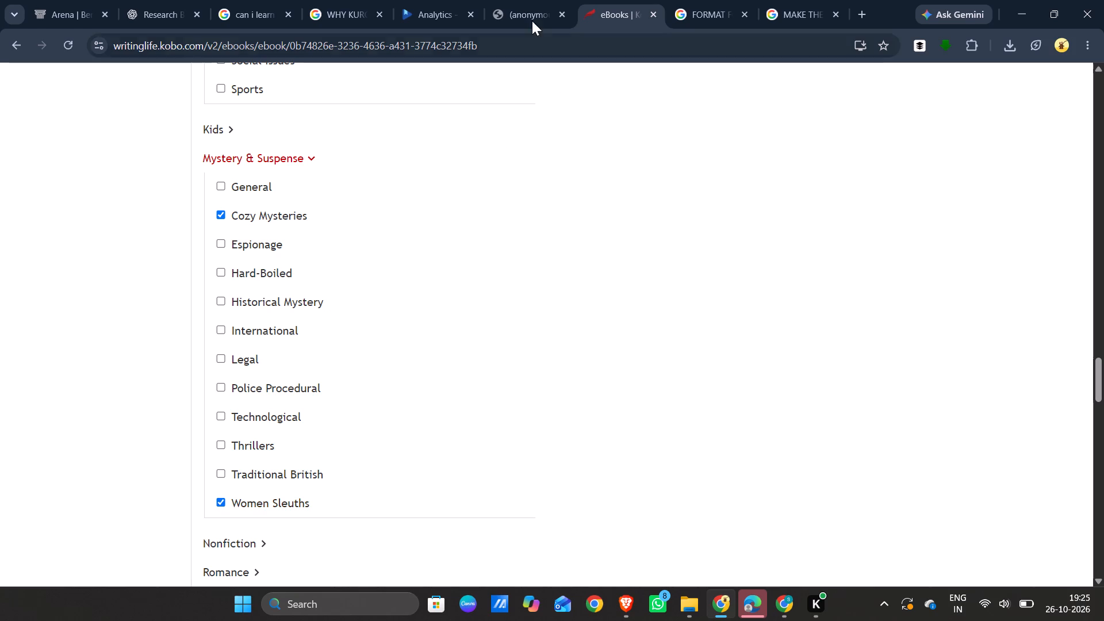
# Compare the brief's B.1 category priorities with the remaining Mystery & Suspense subcategories offered by Kobo.
pyautogui.click(526, 3)
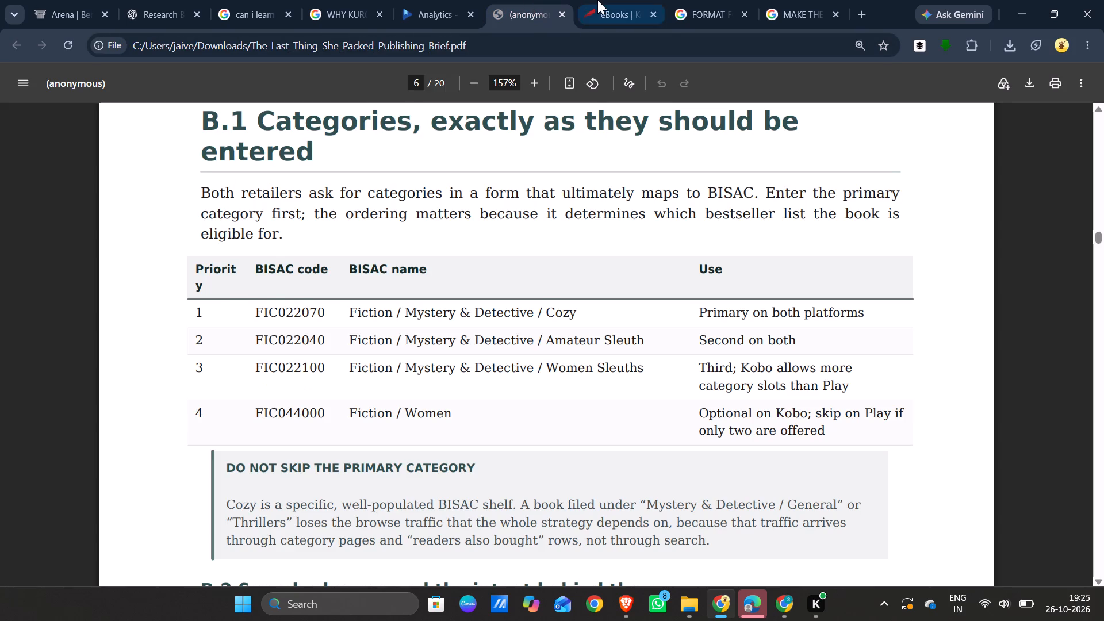
pyautogui.click(599, 0)
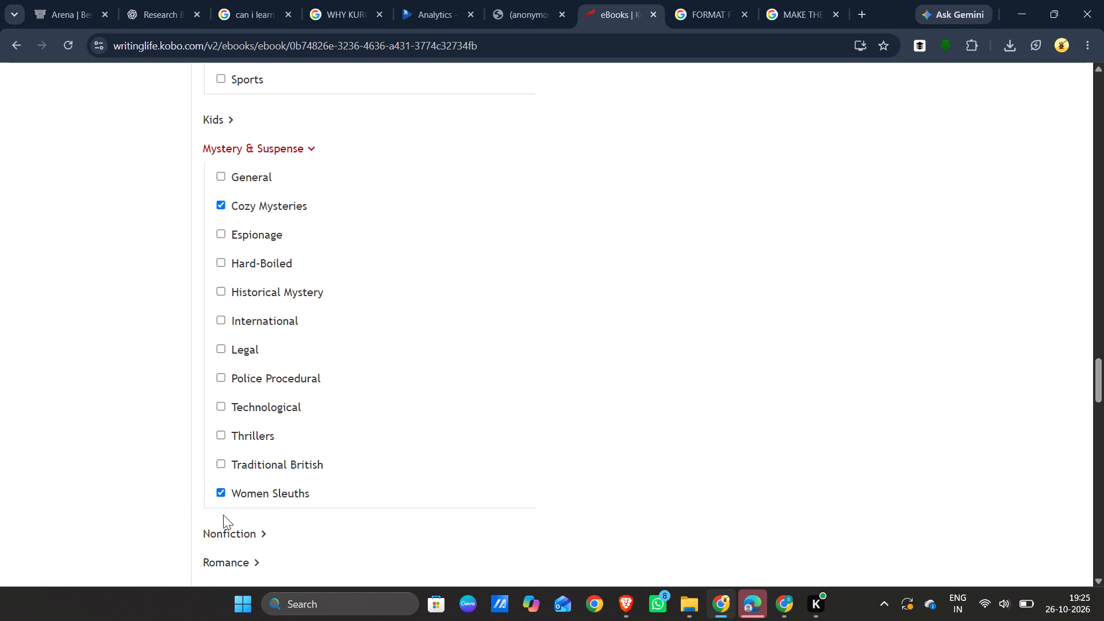
pyautogui.scroll(-2, 223, 515)
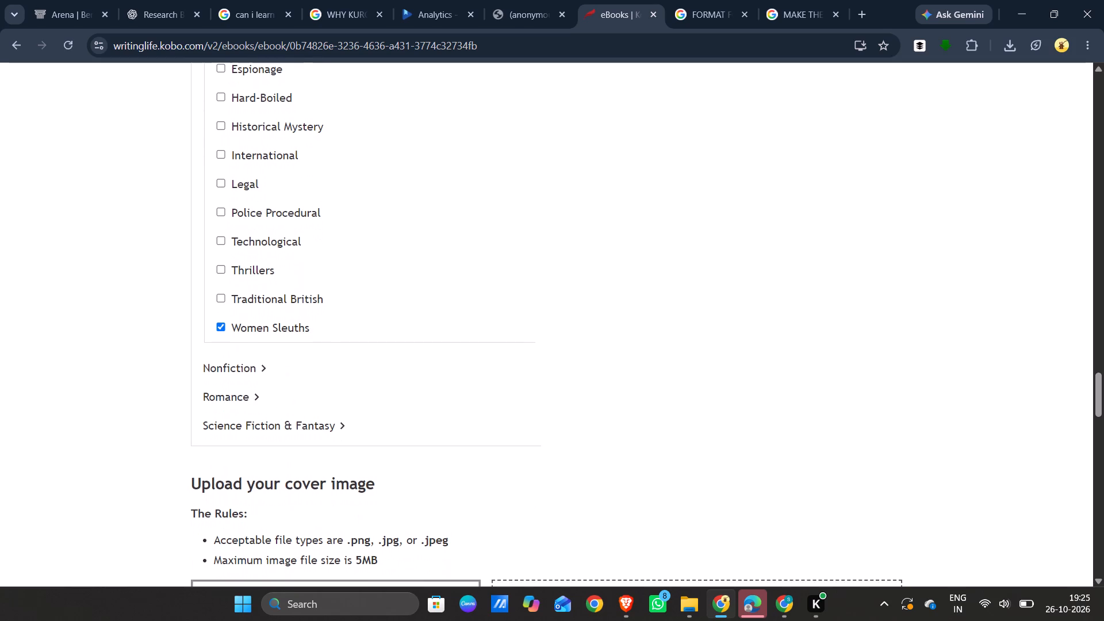
pyautogui.scroll(1, 223, 515)
pyautogui.hscroll(1, 223, 515)
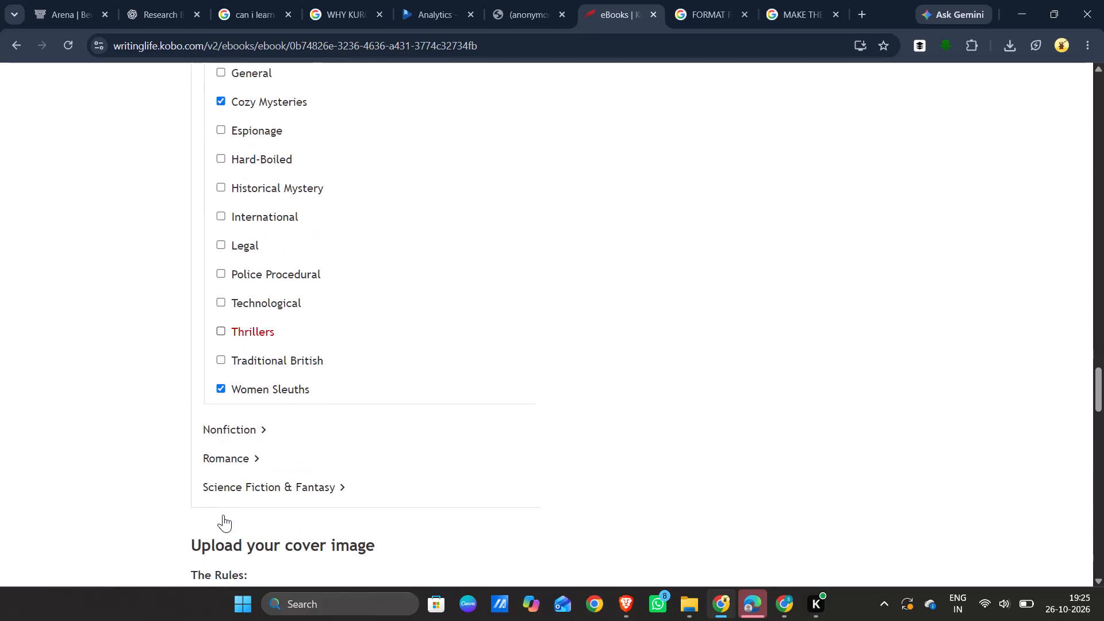
pyautogui.hscroll(1, 223, 515)
pyautogui.scroll(1, 223, 515)
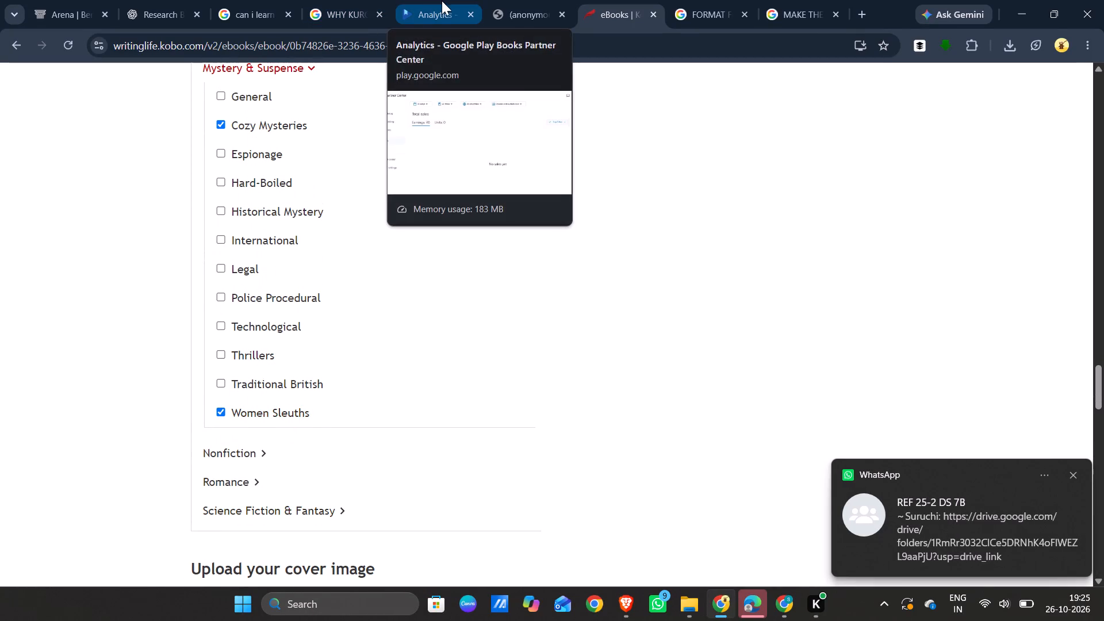
pyautogui.click(518, 1)
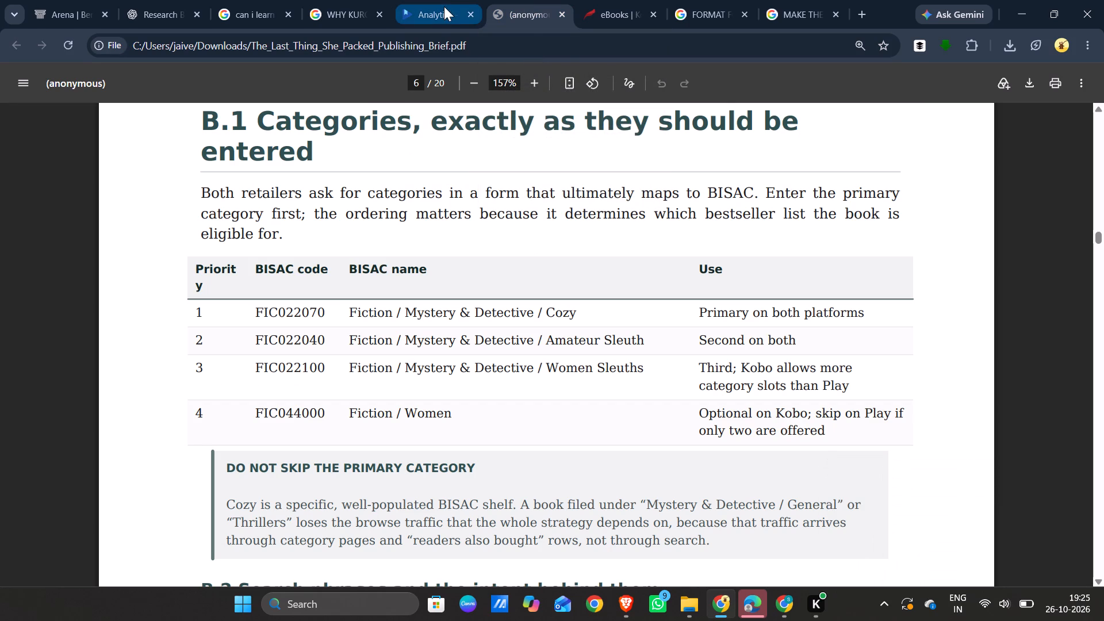
# Add General under Mystery & Suspense as the third Kobo category, alongside Cozy Mysteries and Women Sleuths.
pyautogui.click(613, 0)
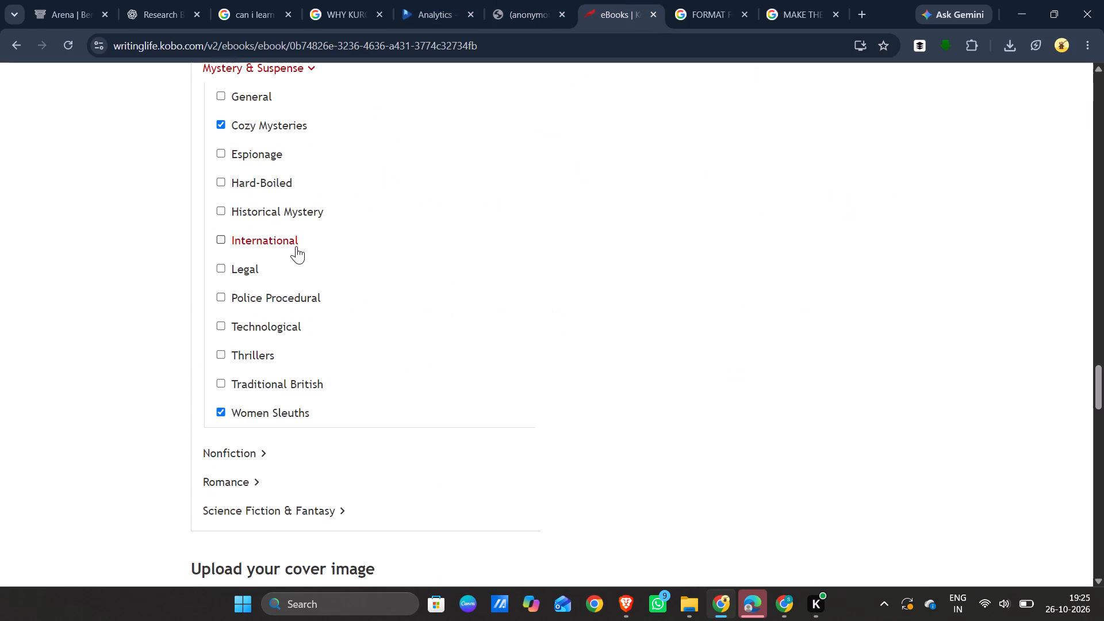
pyautogui.scroll(5, 296, 246)
pyautogui.scroll(-1, 296, 246)
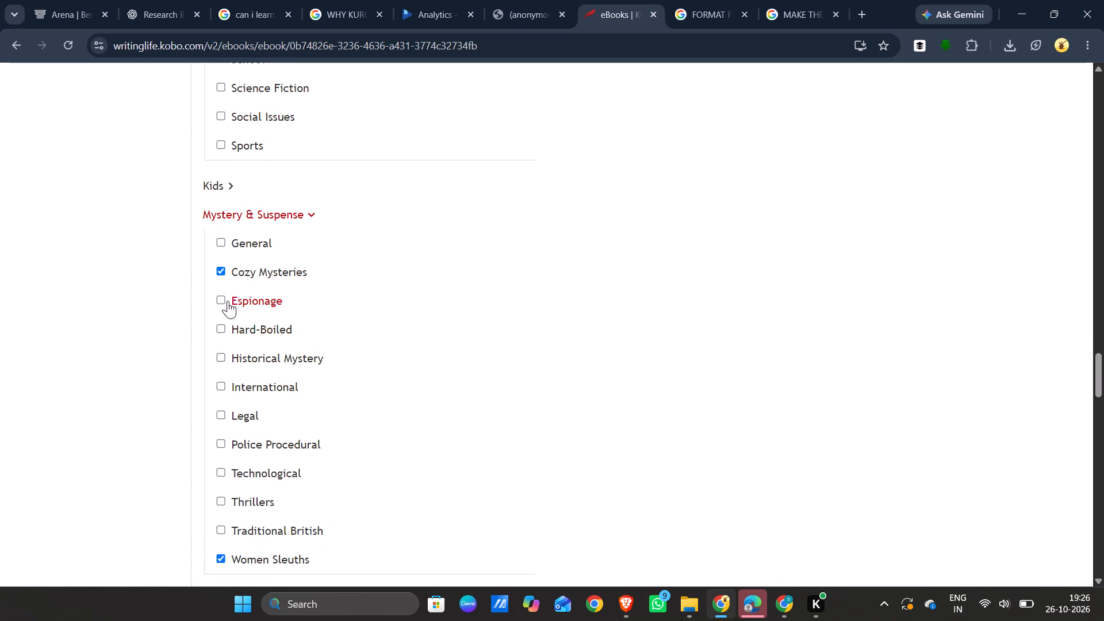
pyautogui.click(220, 250)
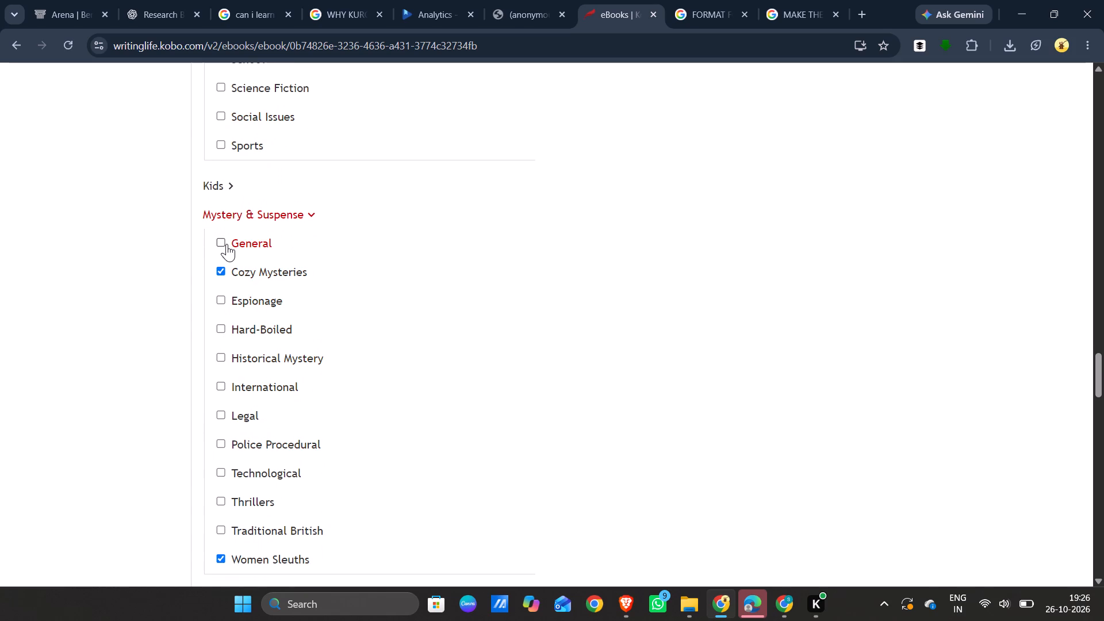
pyautogui.click(227, 244)
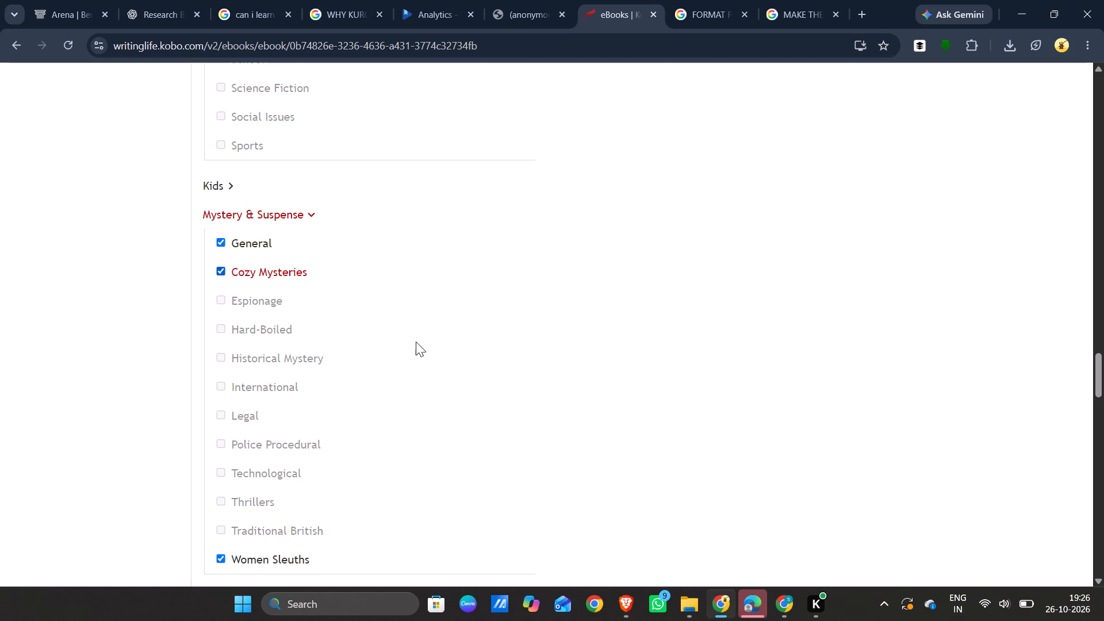
# Upload The Last Thing She Packed image from Downloads as the Kobo cover image.
pyautogui.scroll(-6, 416, 342)
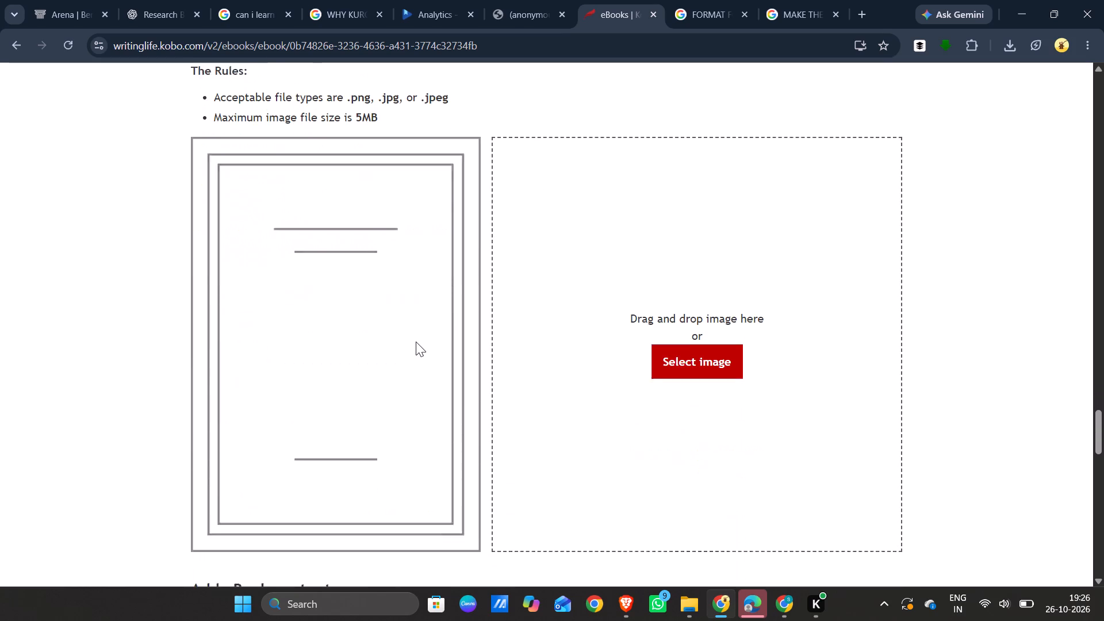
pyautogui.scroll(-1, 416, 342)
pyautogui.click(723, 343)
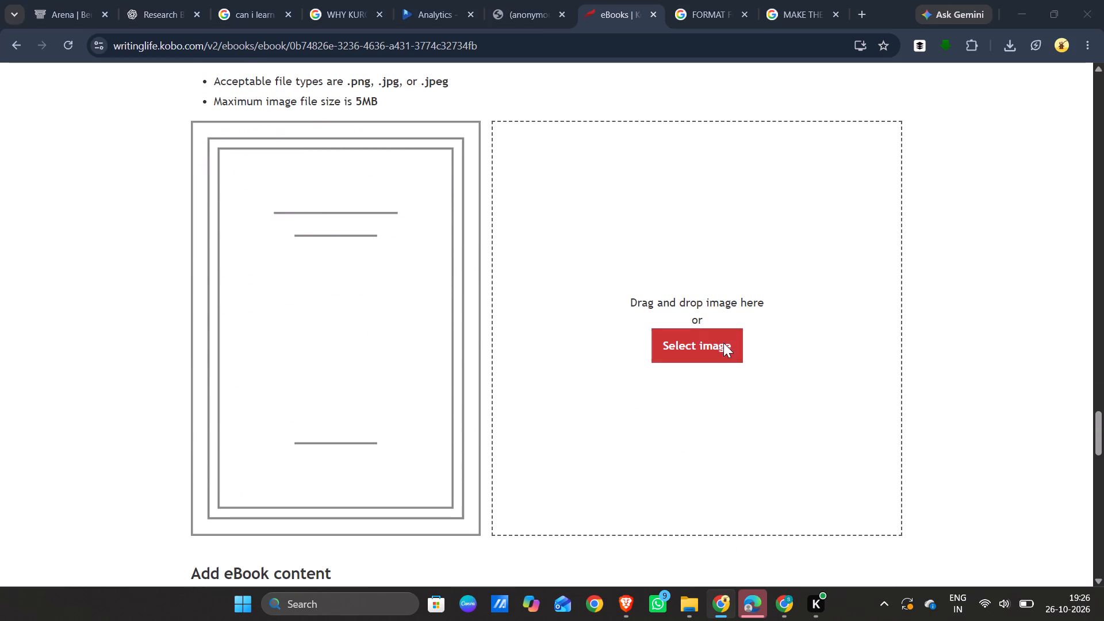
pyautogui.click(204, 135)
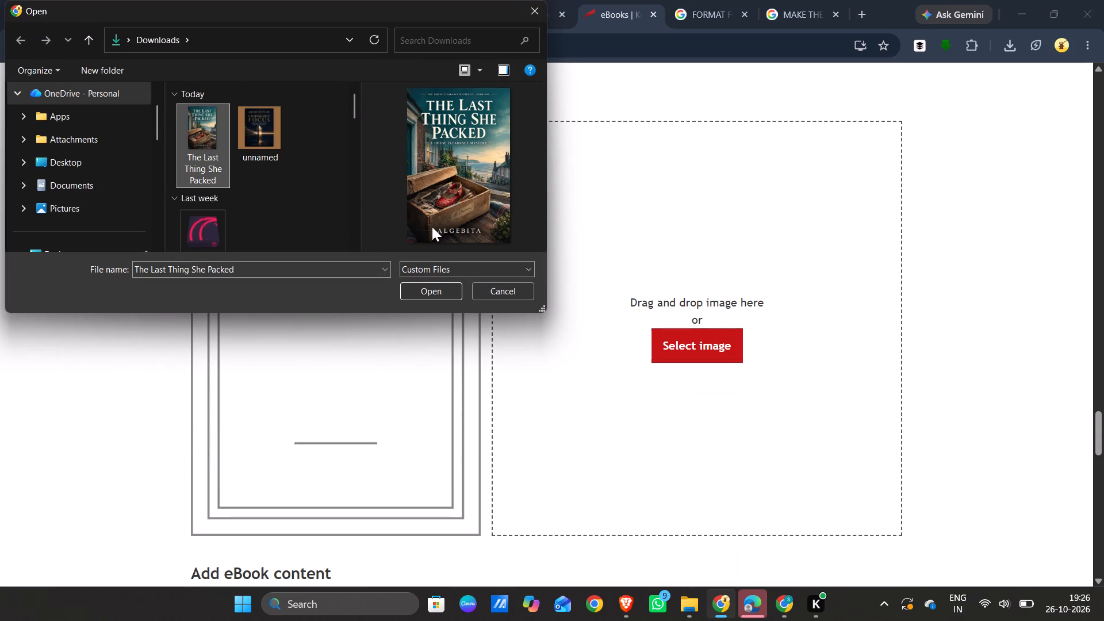
pyautogui.click(440, 284)
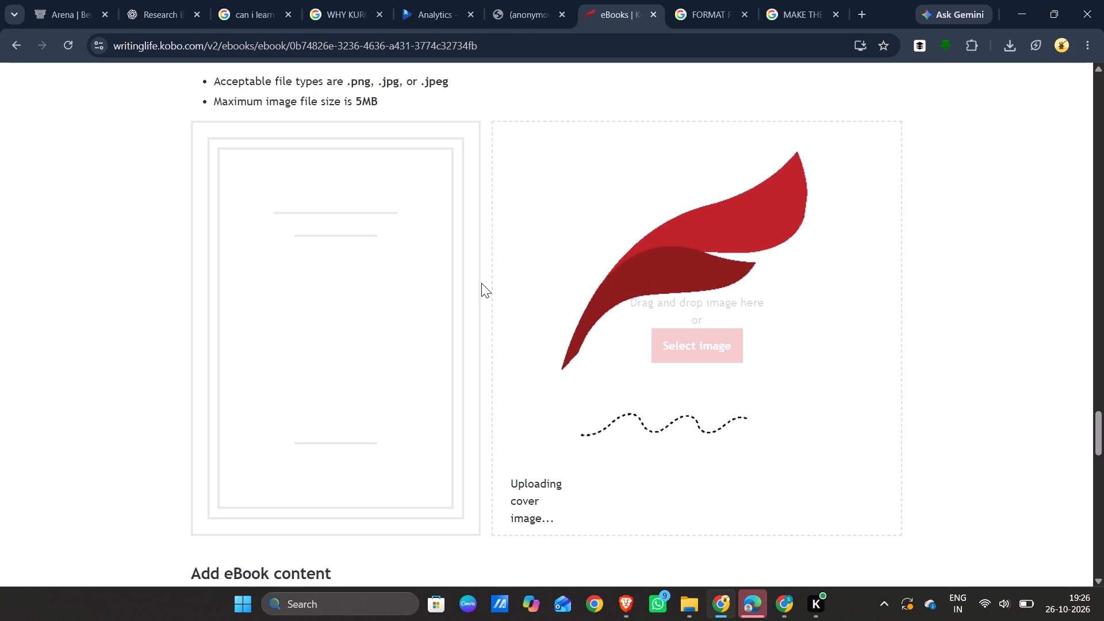
# Switch to the Arena conversation holding the book project's workspace files.
pyautogui.click(718, 2)
pyautogui.click(59, 0)
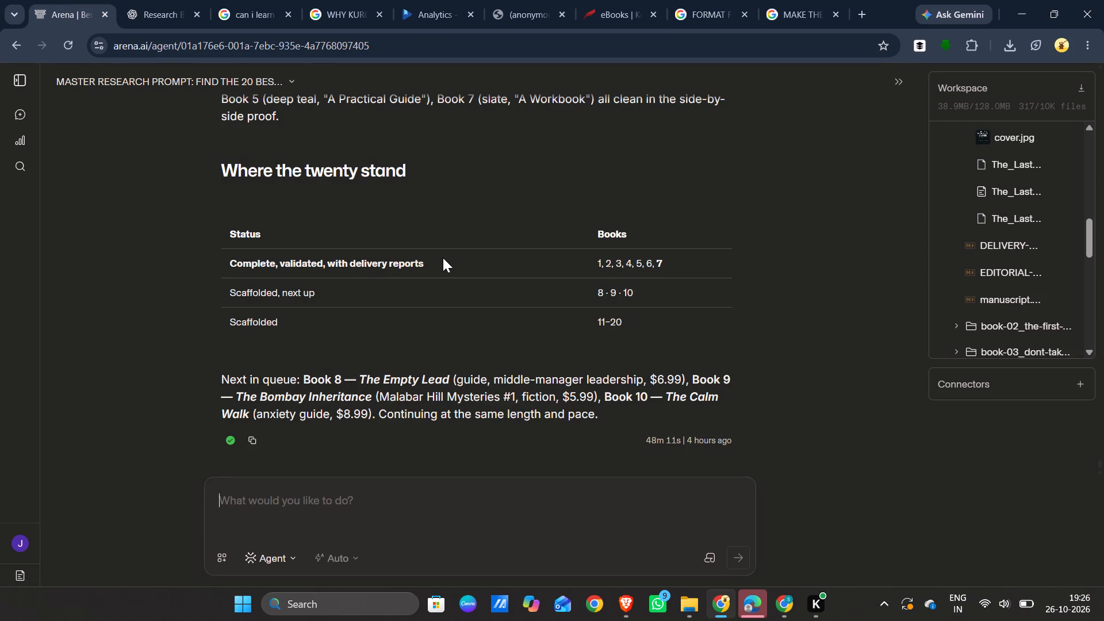
pyautogui.scroll(-1, 443, 258)
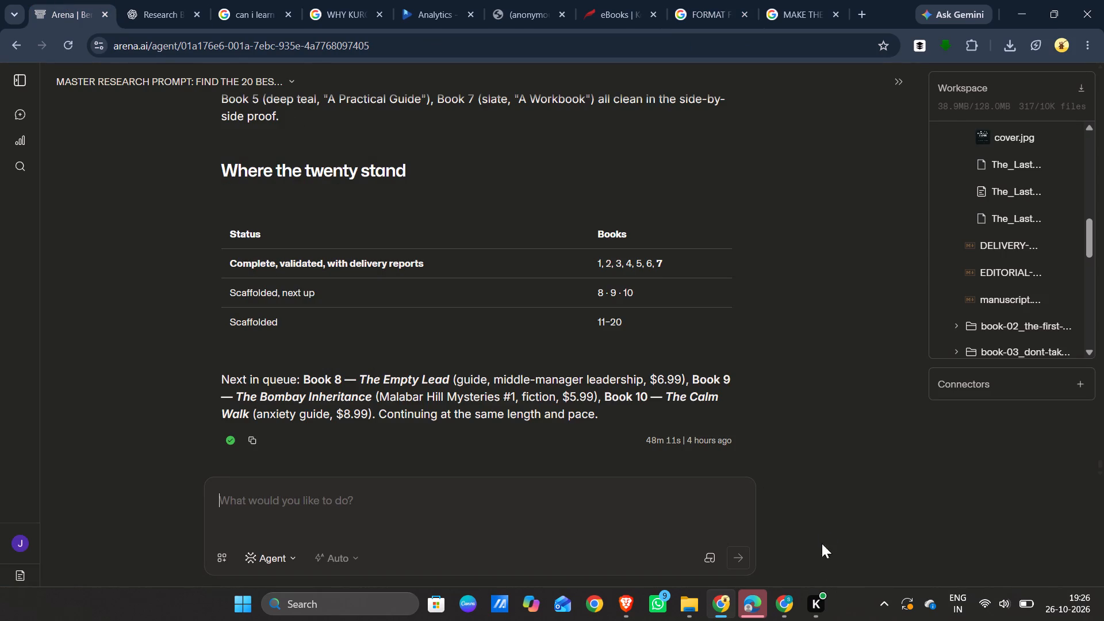
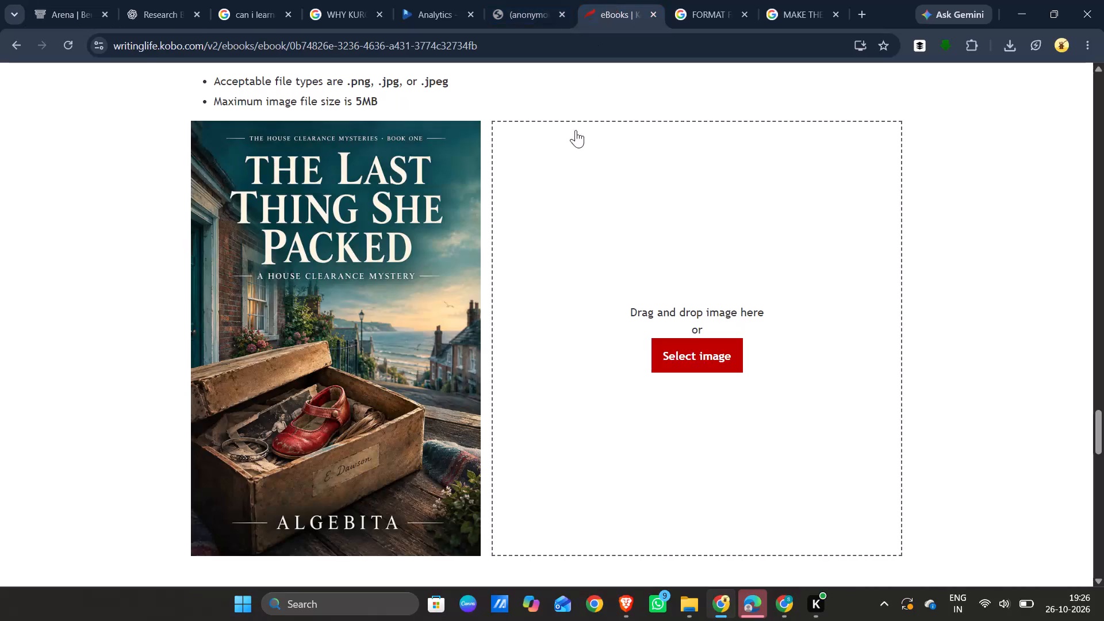
# Upload The_Last_Thing_She_Packed_Ebook from Downloads as the Kobo eBook content.
pyautogui.scroll(-2, 641, 405)
pyautogui.scroll(-2, 553, 432)
pyautogui.click(542, 428)
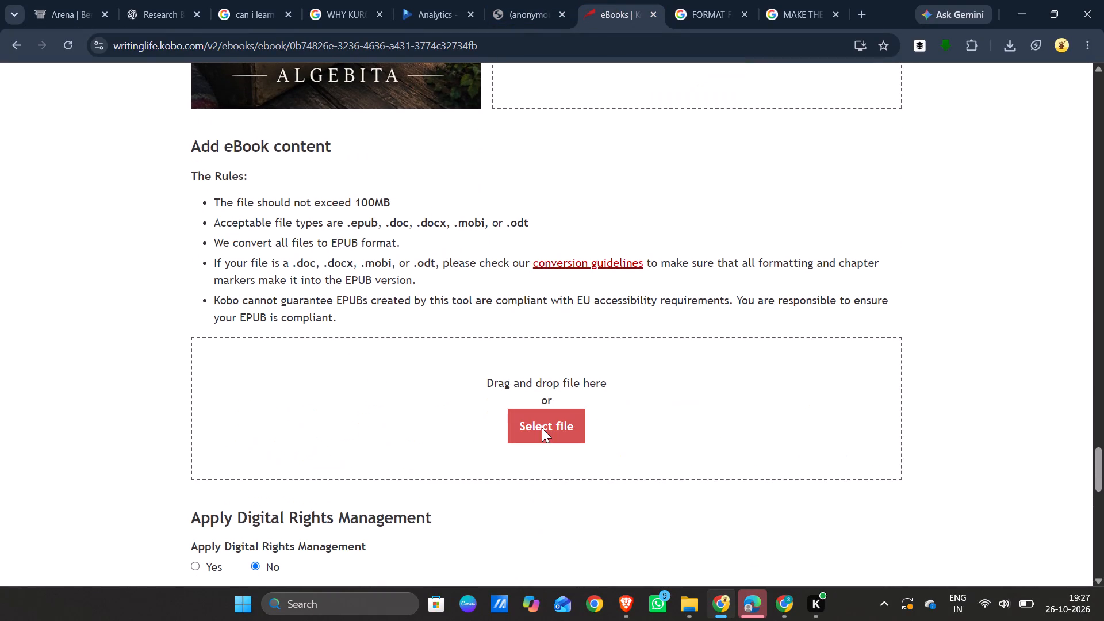
pyautogui.click(205, 159)
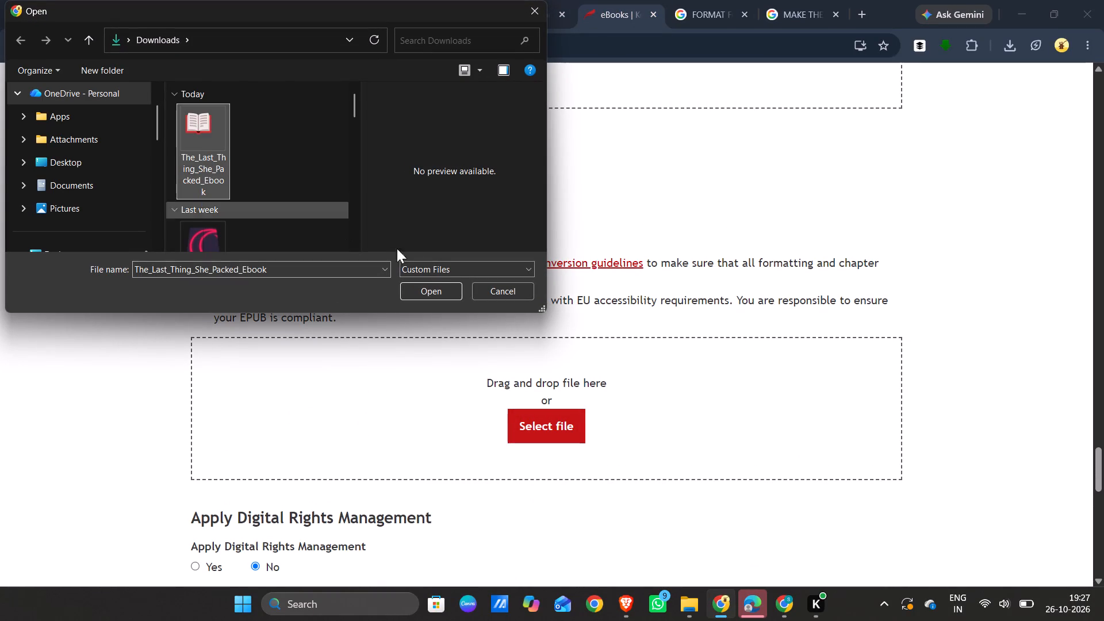
pyautogui.click(438, 290)
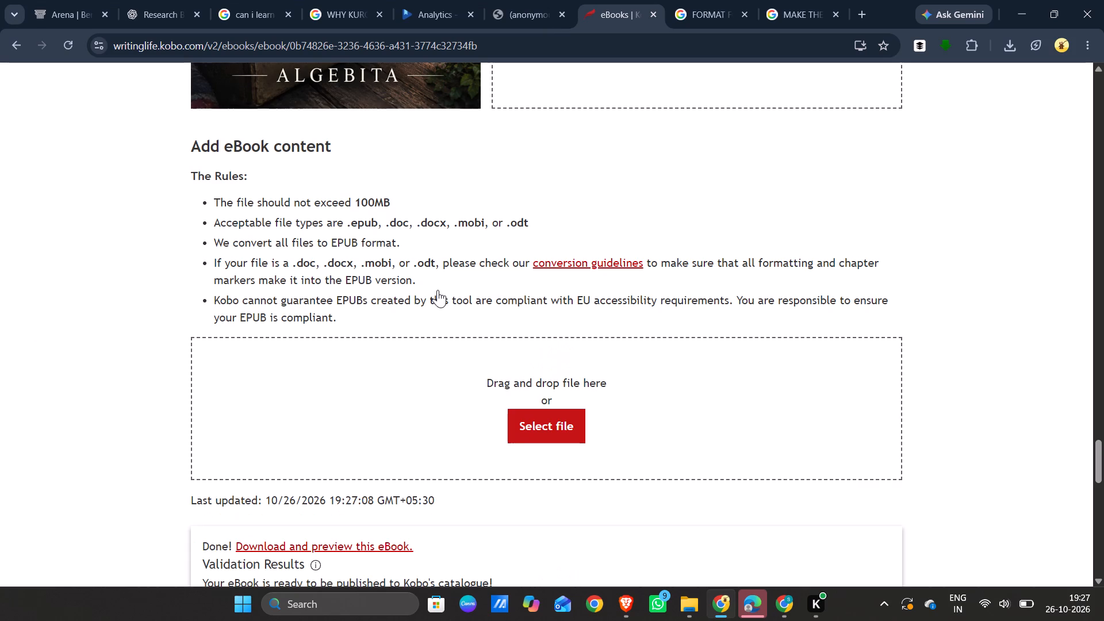
# Download Kobo's processed copy of the eBook, skim its opening pages in the eBook viewer, and close the viewer.
pyautogui.scroll(-2, 438, 290)
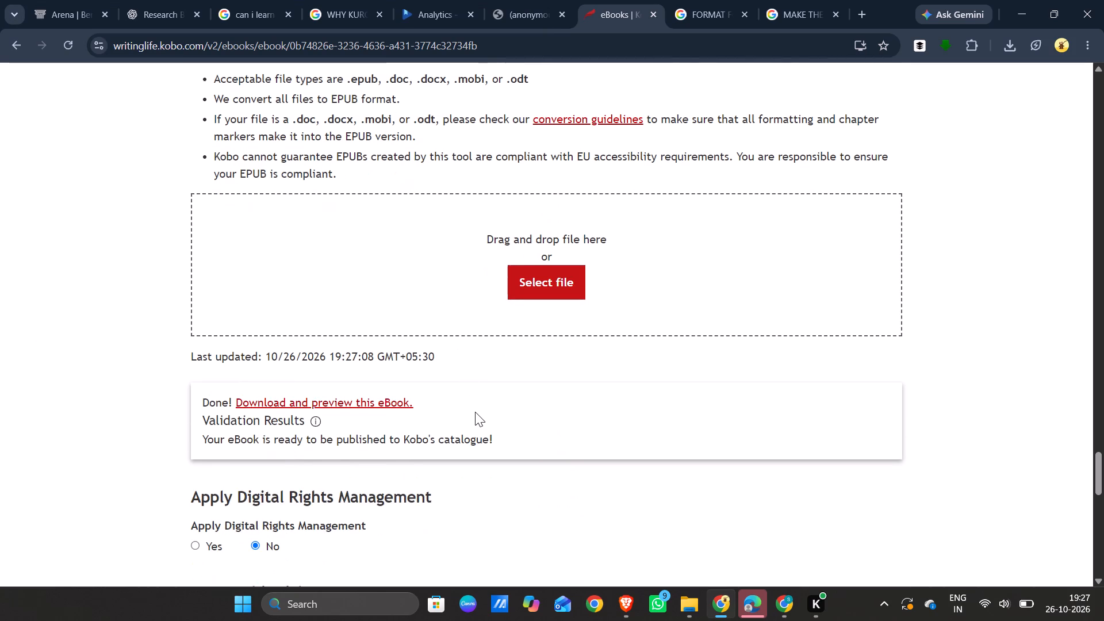
pyautogui.scroll(1, 475, 412)
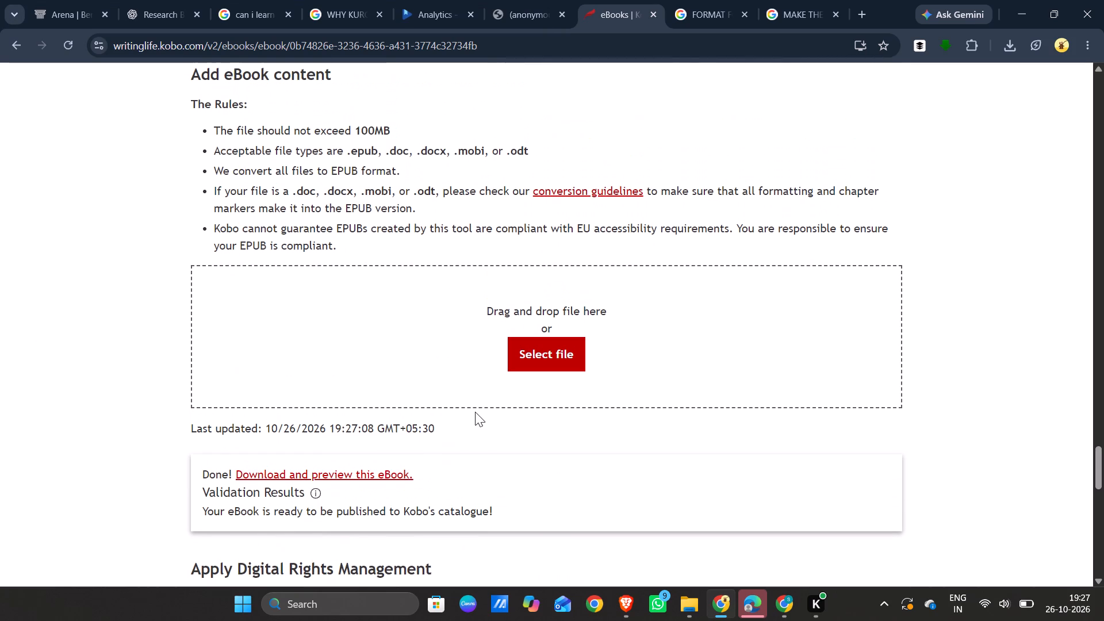
pyautogui.click(327, 474)
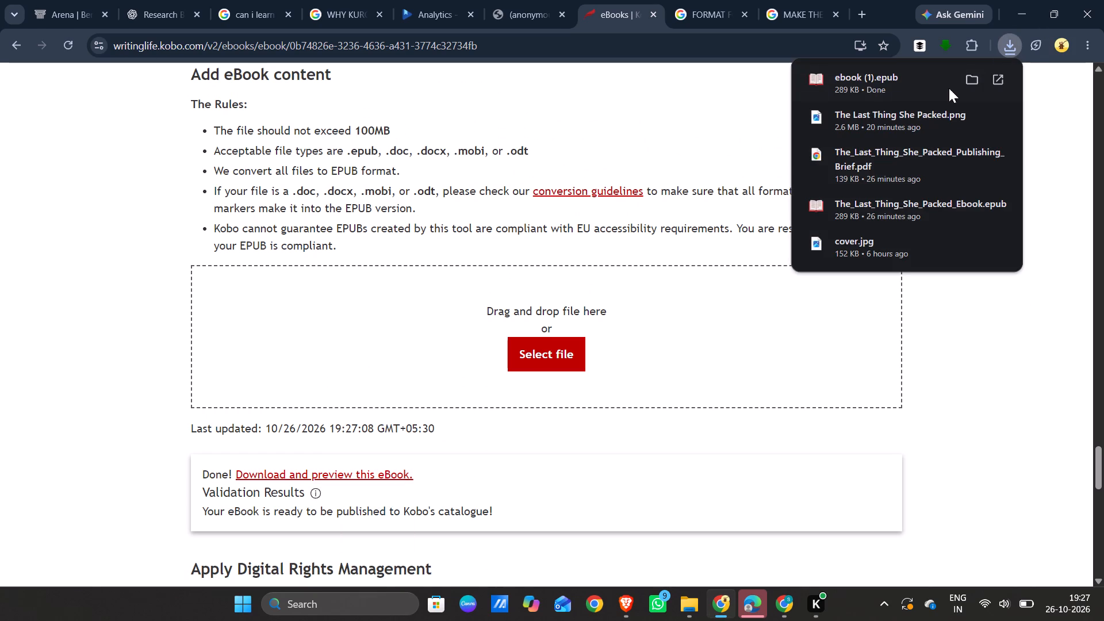
pyautogui.click(927, 93)
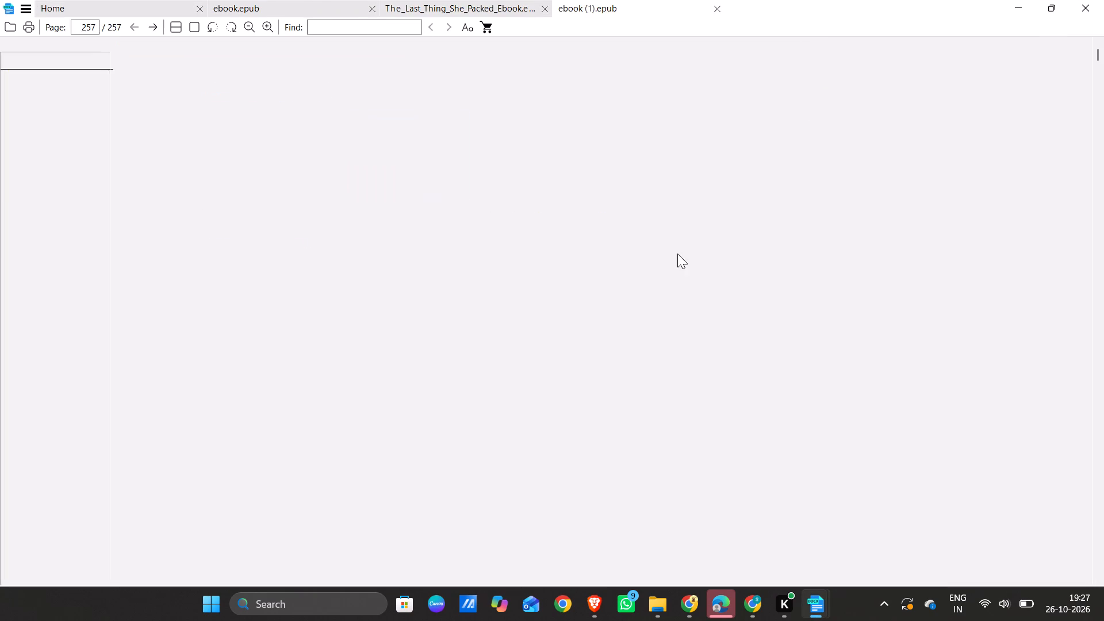
pyautogui.scroll(-11, 618, 390)
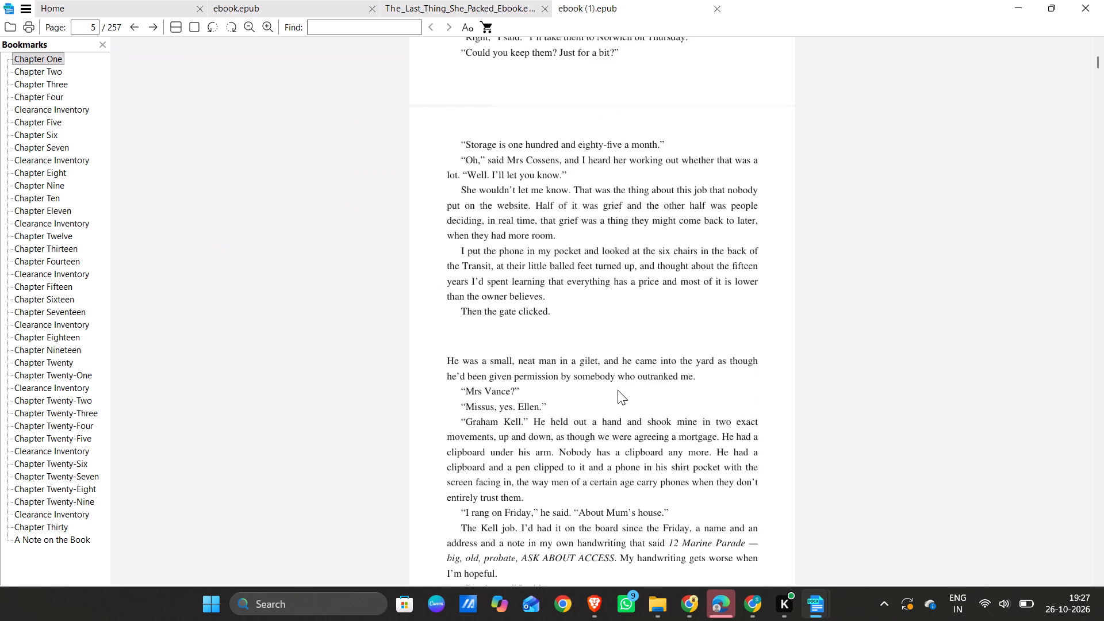
pyautogui.scroll(-5, 618, 390)
pyautogui.click(1098, 6)
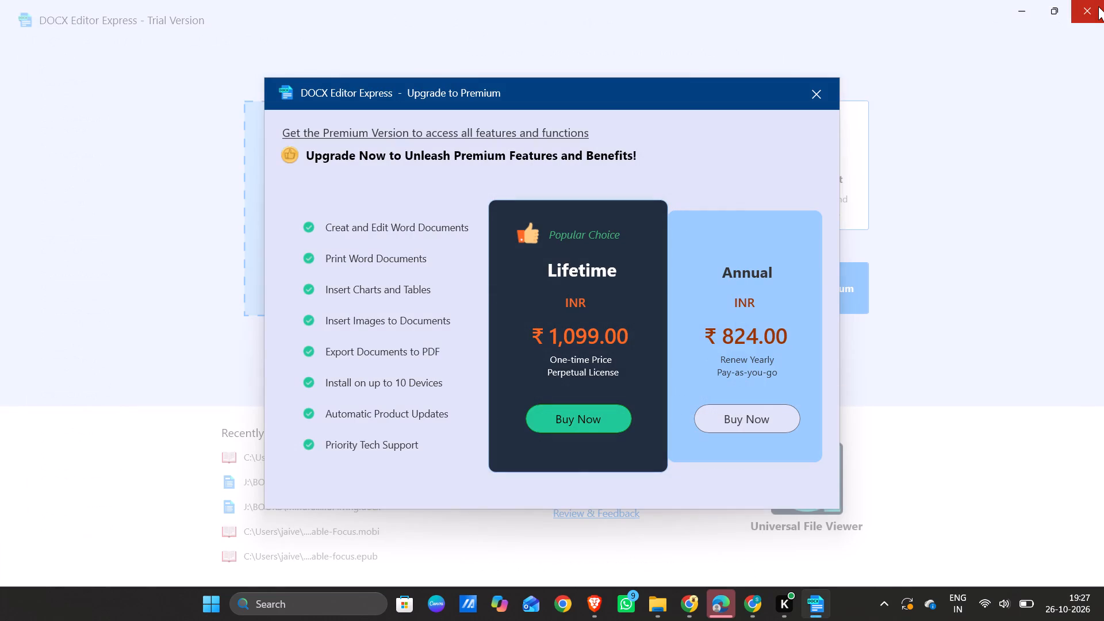
pyautogui.click(819, 93)
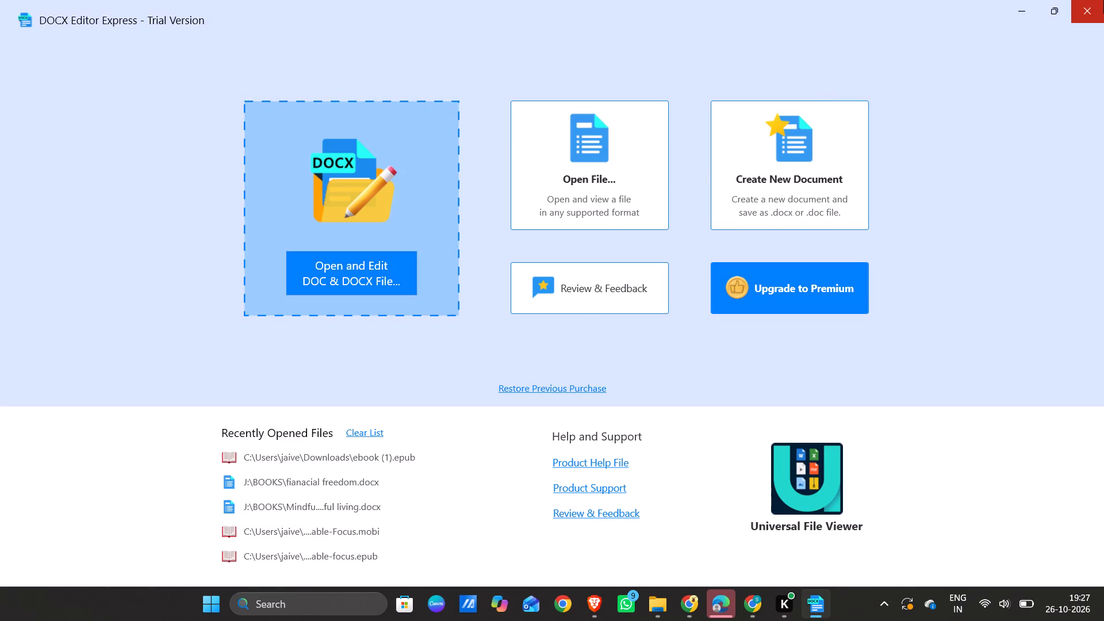
pyautogui.click(1103, 0)
# Make the eBook available for libraries in OverDrive.
pyautogui.scroll(-3, 667, 310)
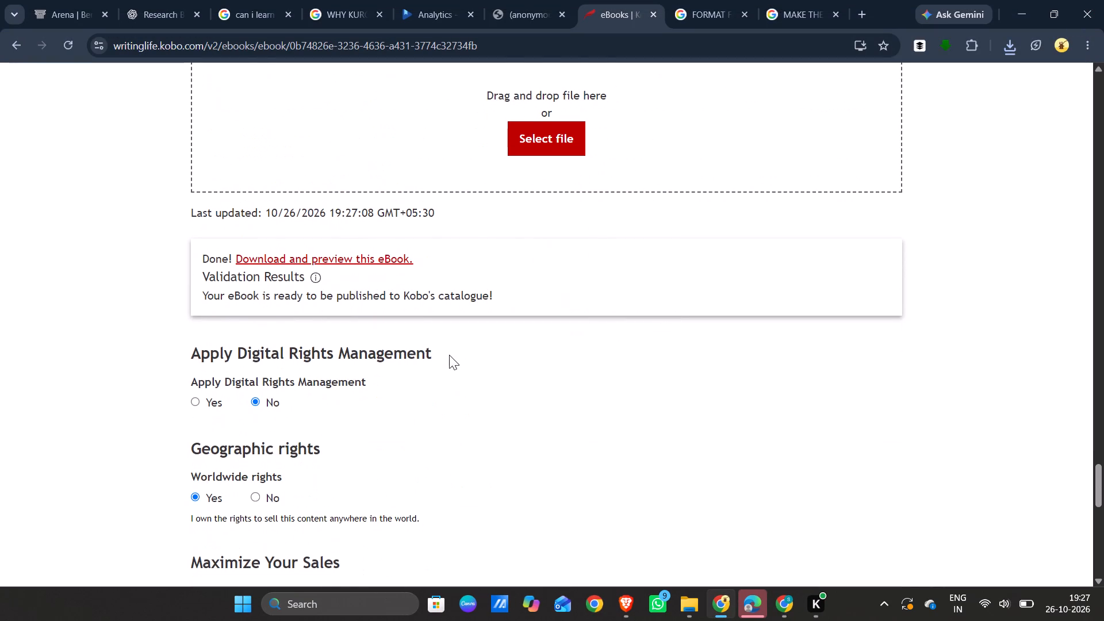
pyautogui.scroll(-4, 381, 369)
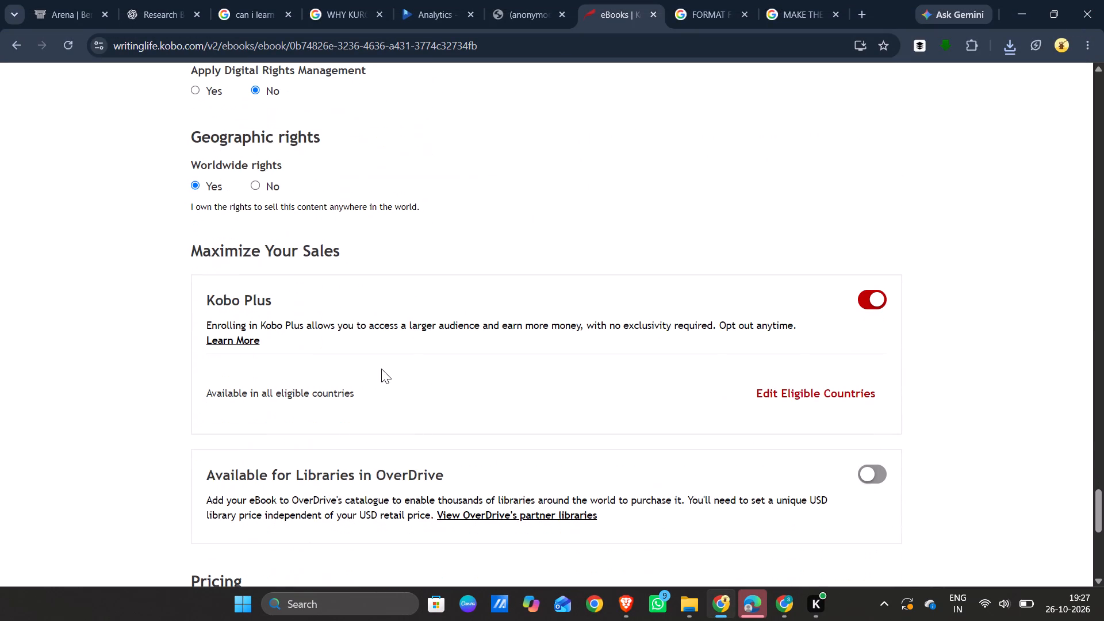
pyautogui.scroll(-1, 381, 369)
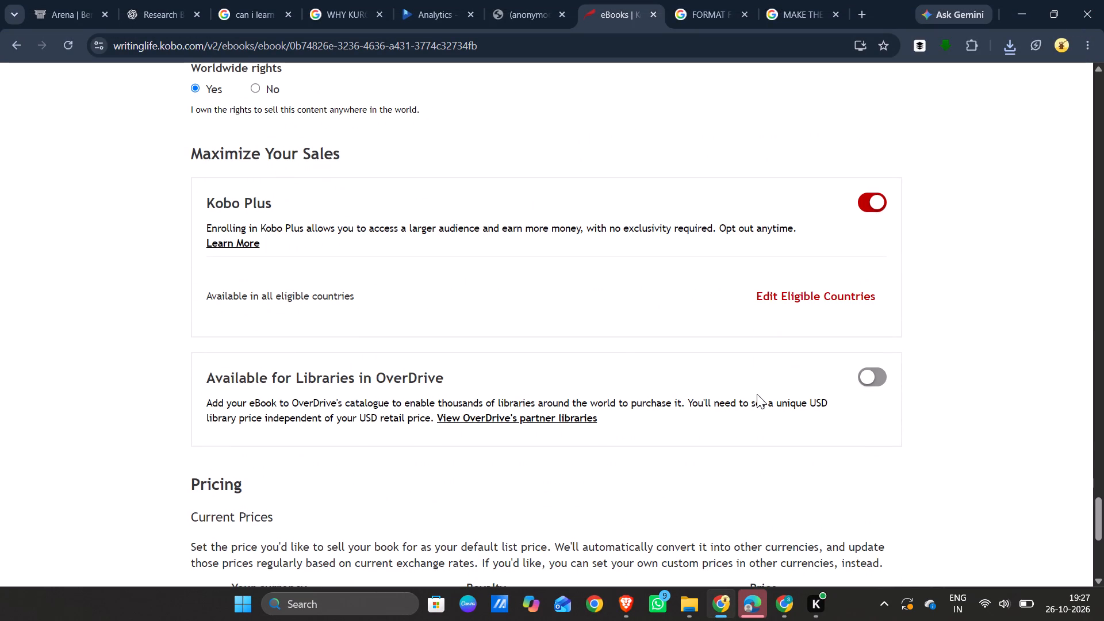
pyautogui.click(882, 378)
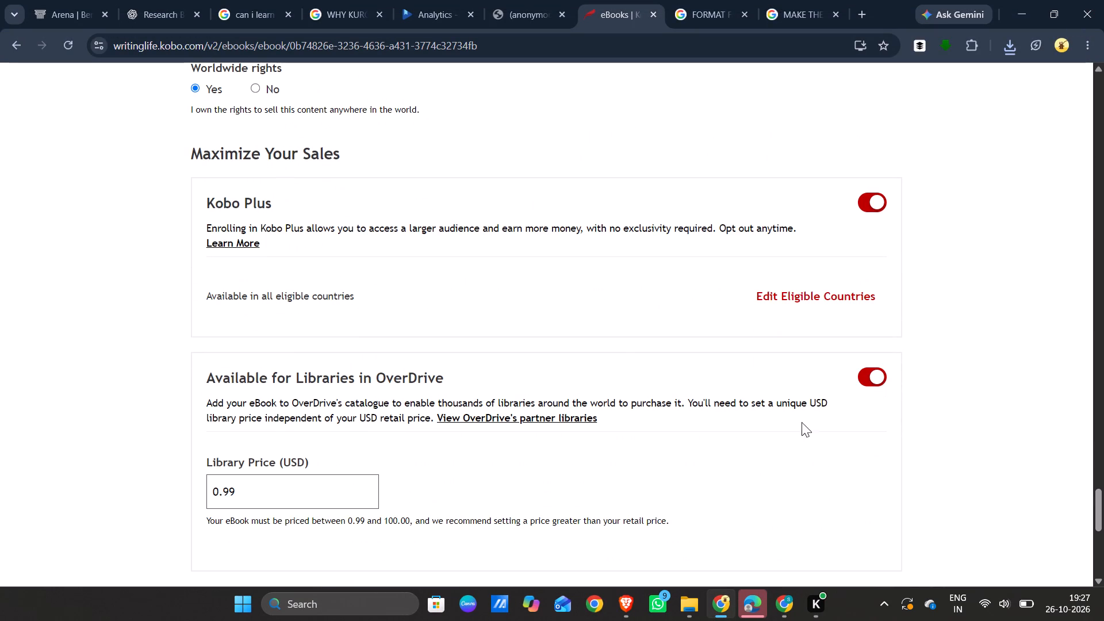
# Look over Kobo's pricing section and examine the price decision and royalty tables in Section D of the publishing brief.
pyautogui.scroll(-1, 645, 499)
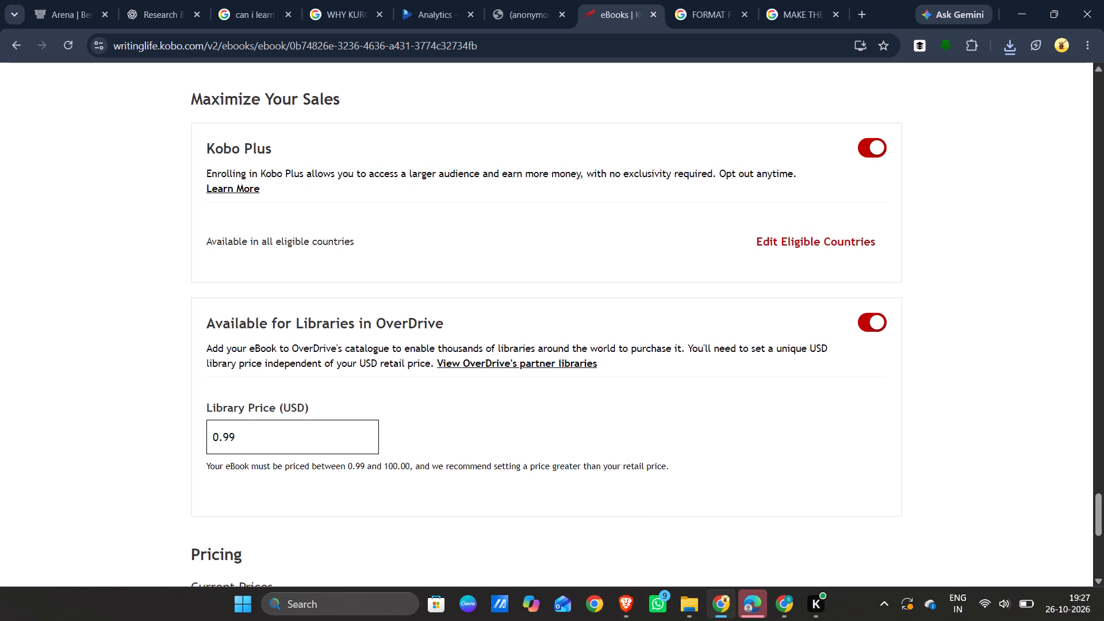
pyautogui.scroll(-3, 315, 459)
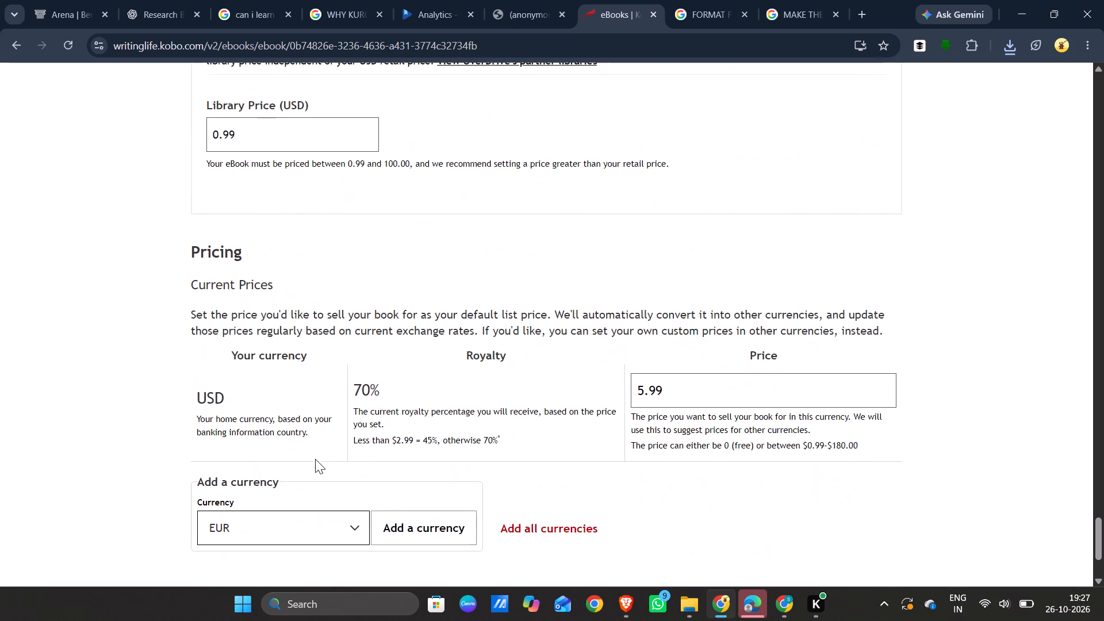
pyautogui.scroll(-2, 315, 459)
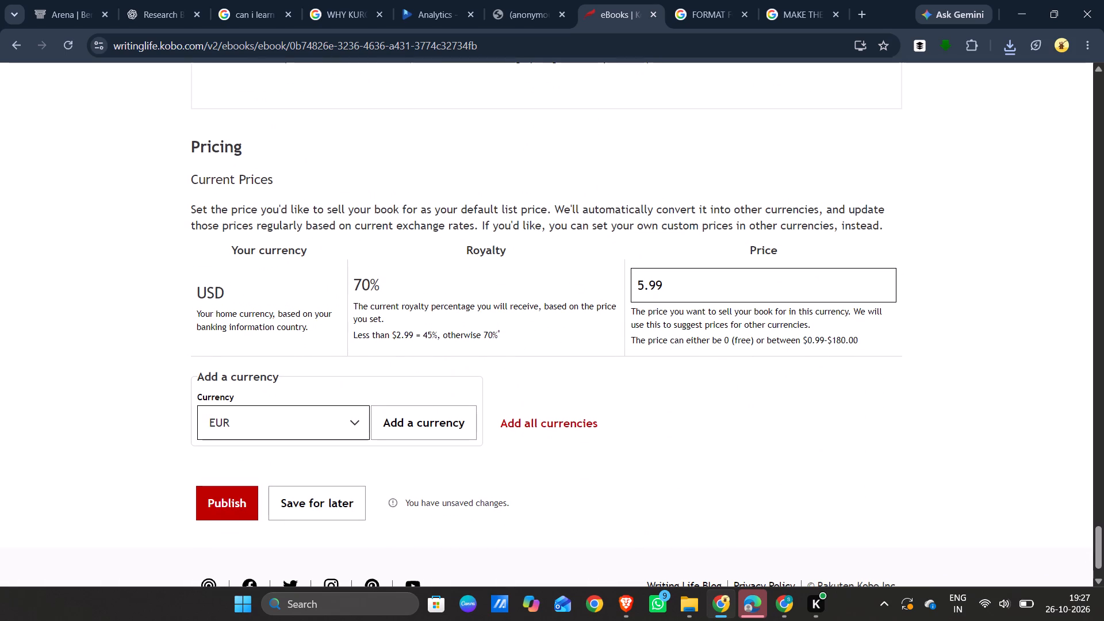
pyautogui.click(513, 0)
pyautogui.scroll(-8, 516, 397)
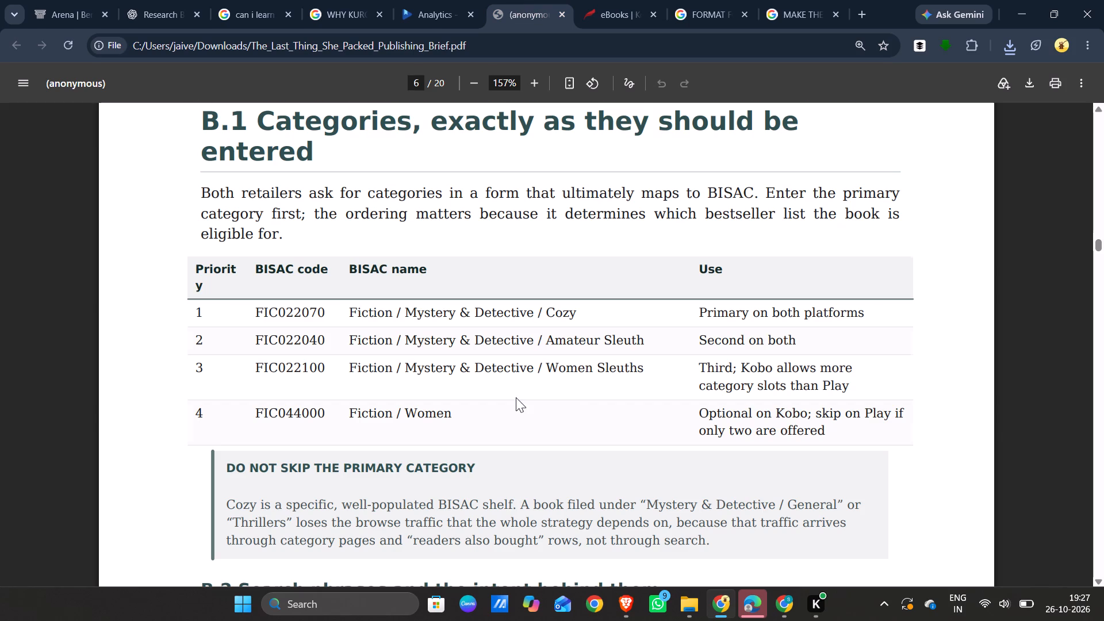
pyautogui.scroll(3, 516, 397)
pyautogui.scroll(-1, 516, 397)
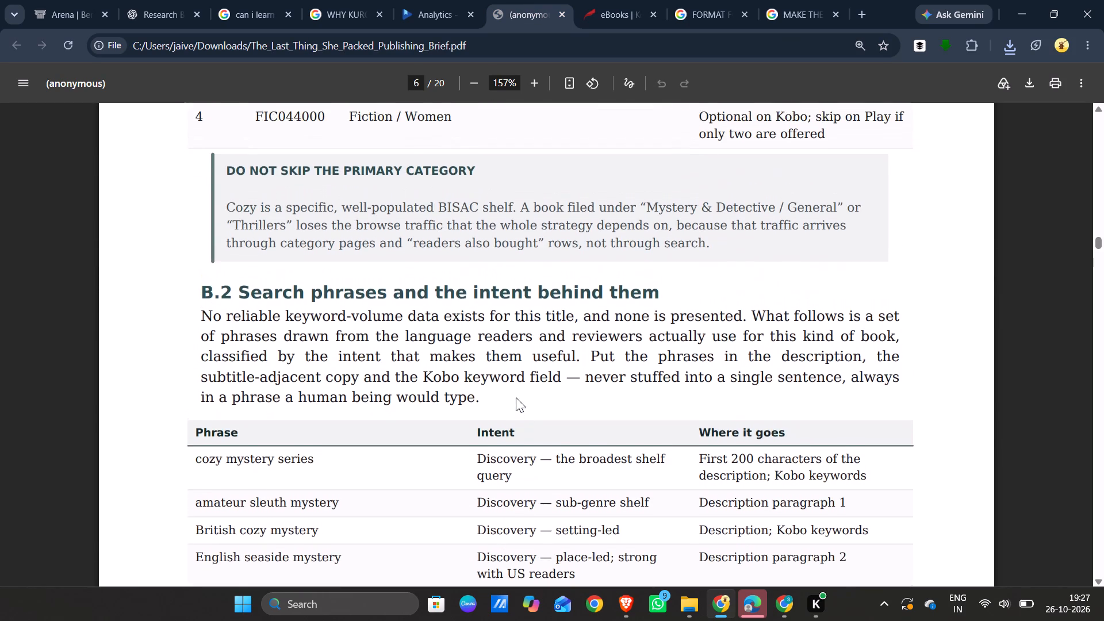
pyautogui.scroll(-4, 516, 397)
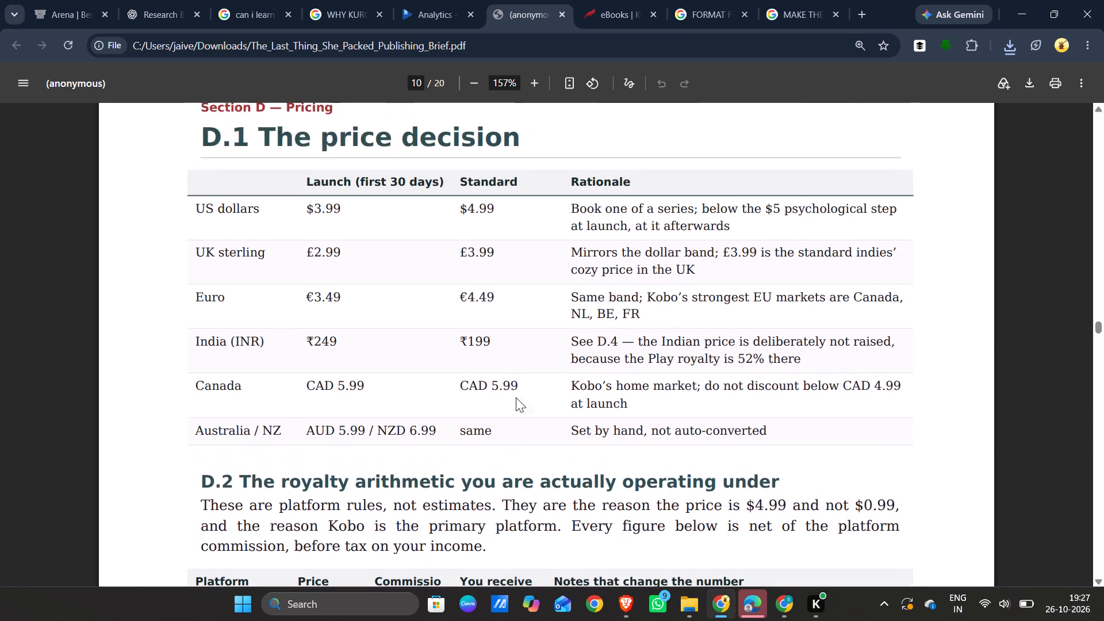
pyautogui.scroll(-4, 516, 397)
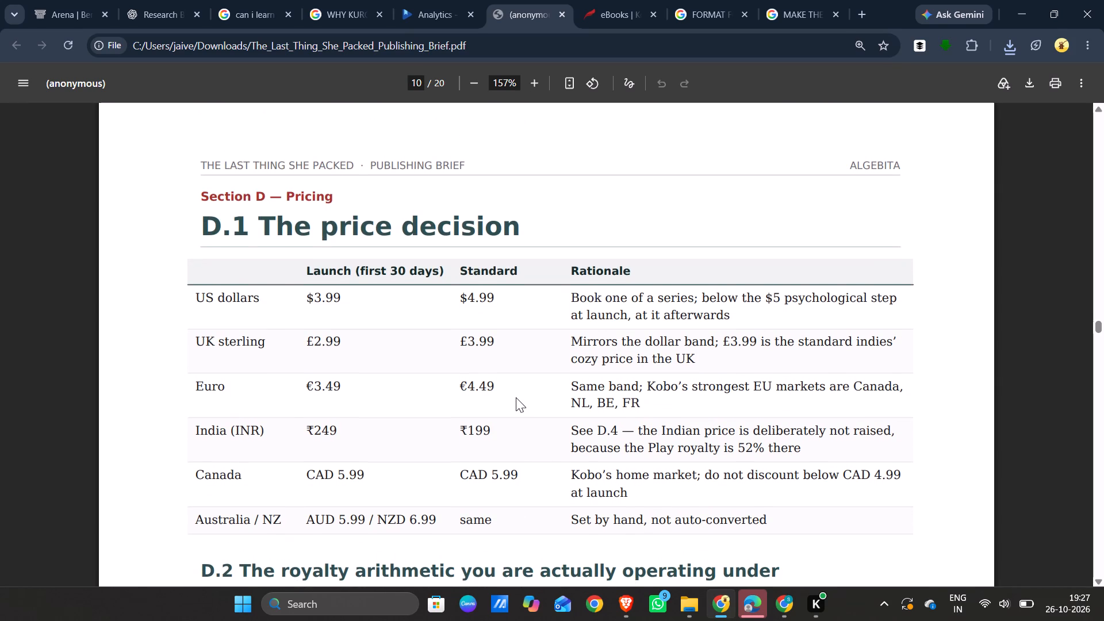
pyautogui.scroll(-3, 516, 397)
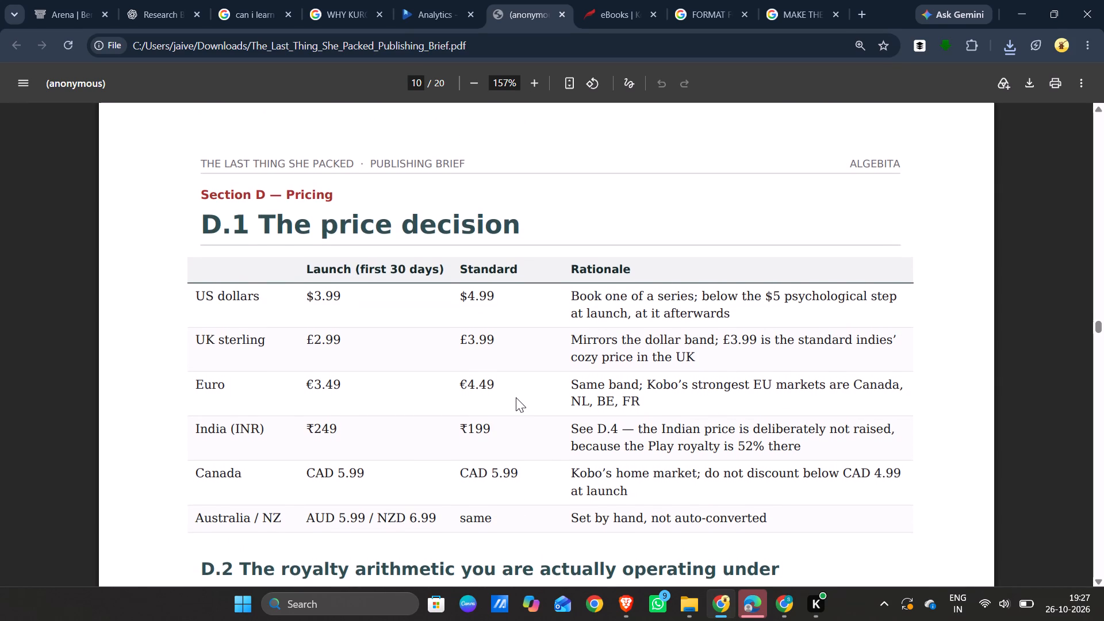
pyautogui.scroll(-2, 516, 397)
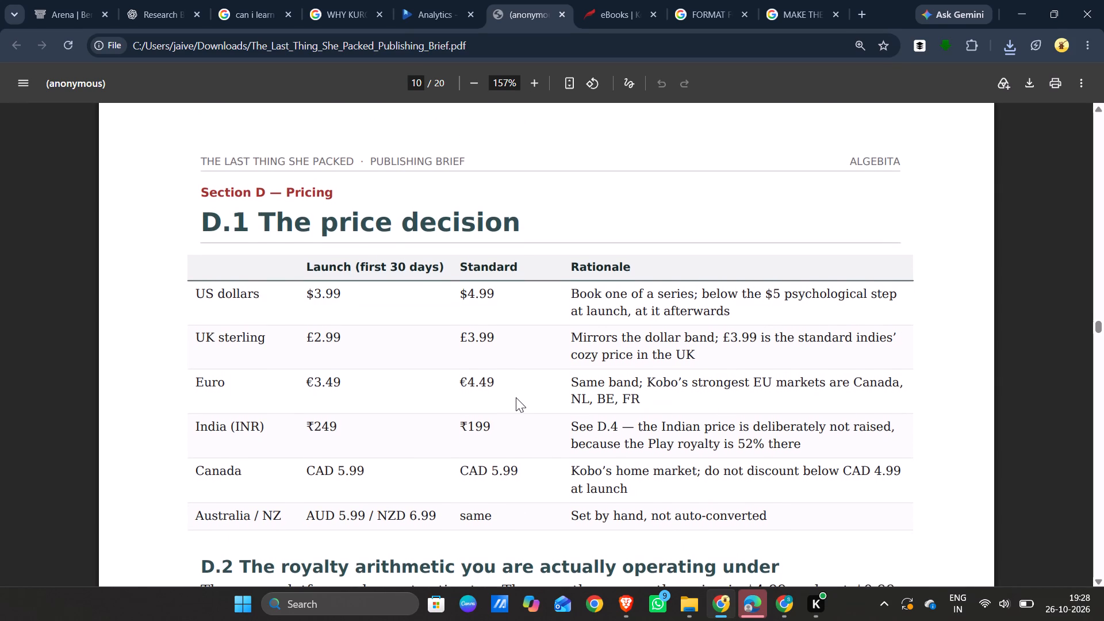
pyautogui.scroll(-1, 516, 397)
pyautogui.scroll(2, 516, 397)
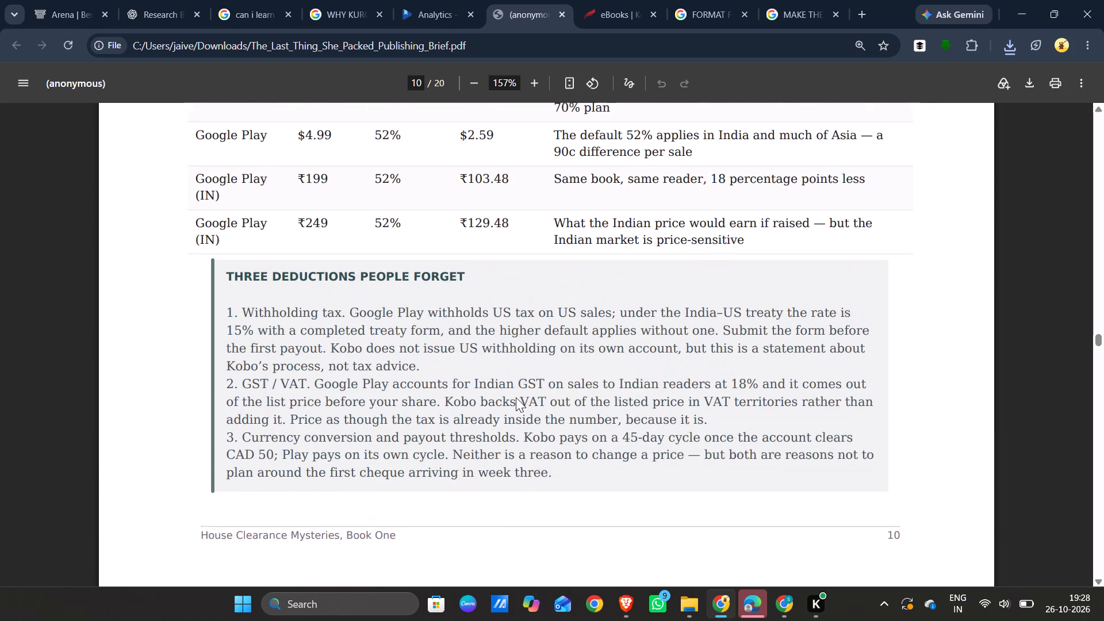
pyautogui.scroll(2, 516, 397)
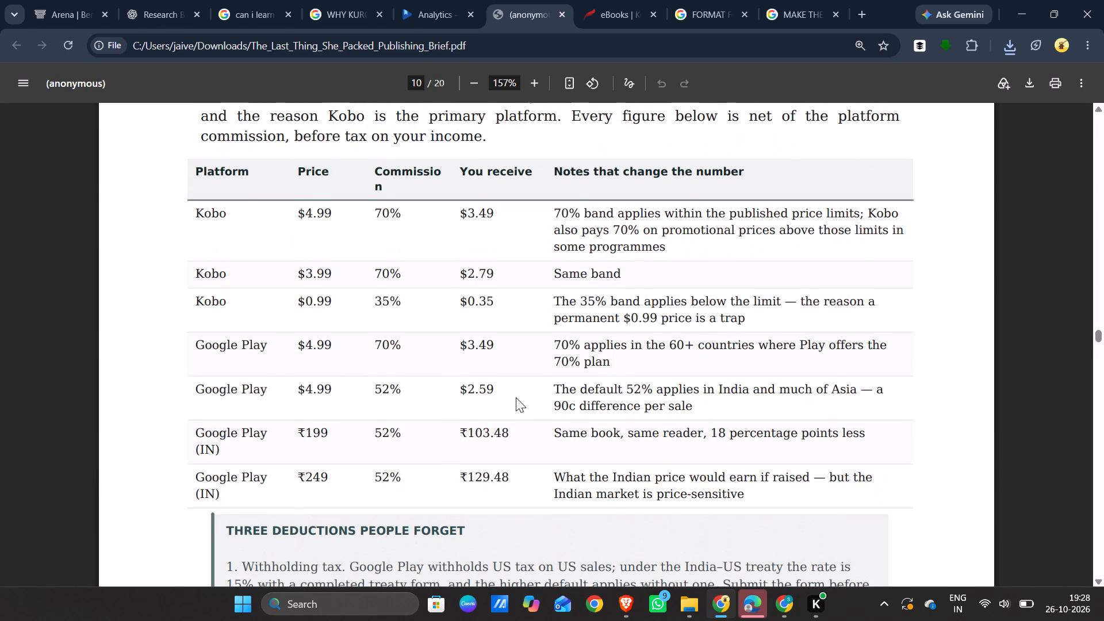
pyautogui.scroll(1, 516, 397)
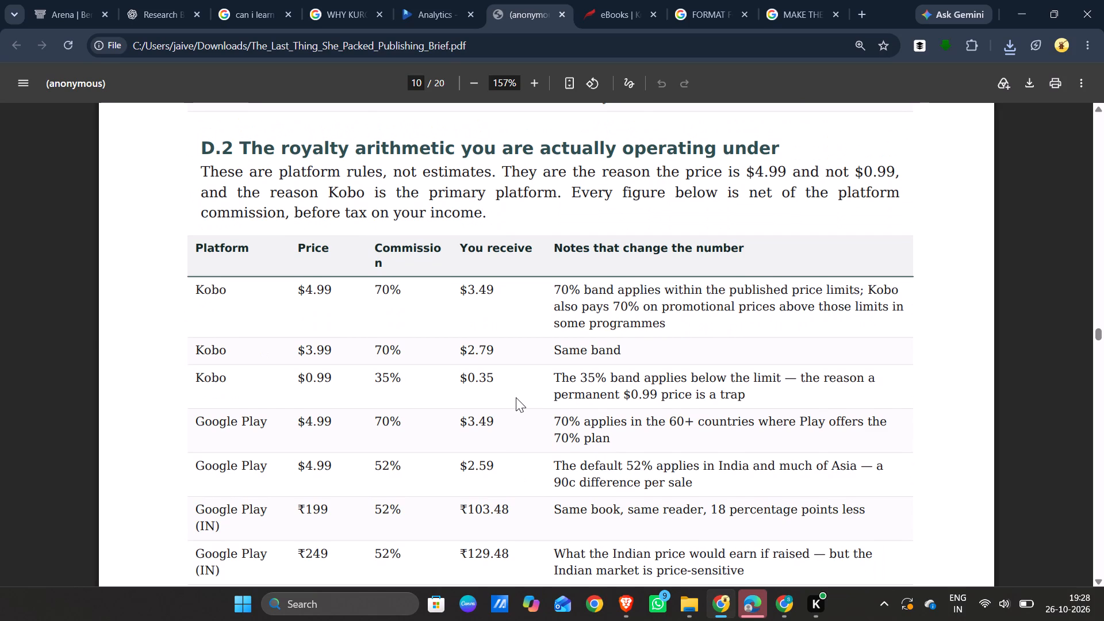
# Set the book's USD list price on Kobo to 4.99.
pyautogui.click(611, 0)
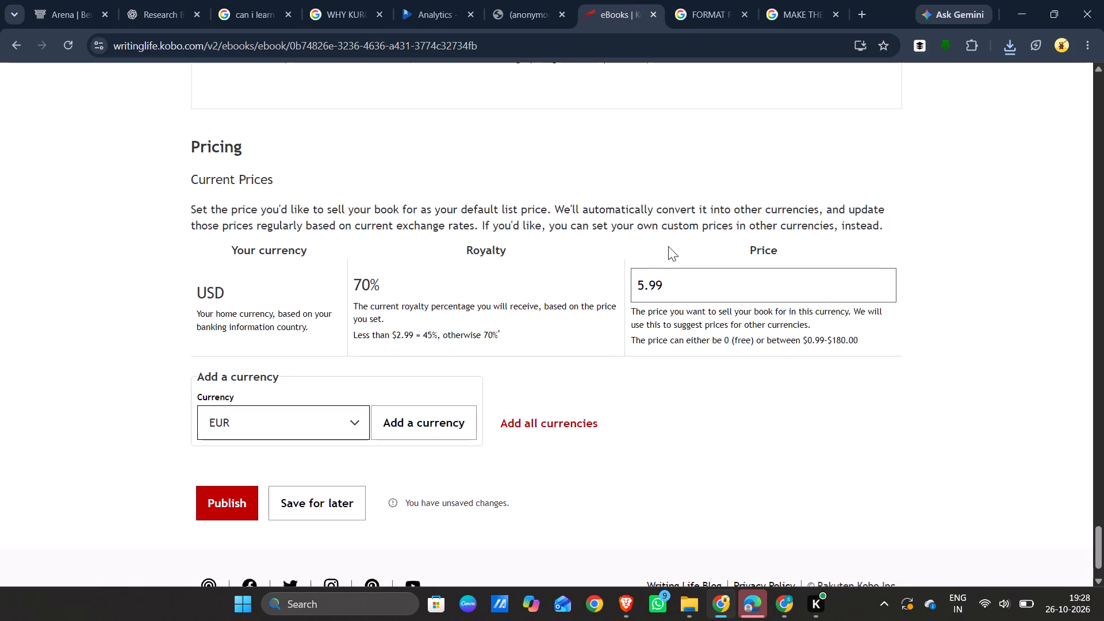
pyautogui.click(642, 285)
pyautogui.press('BackSpace')
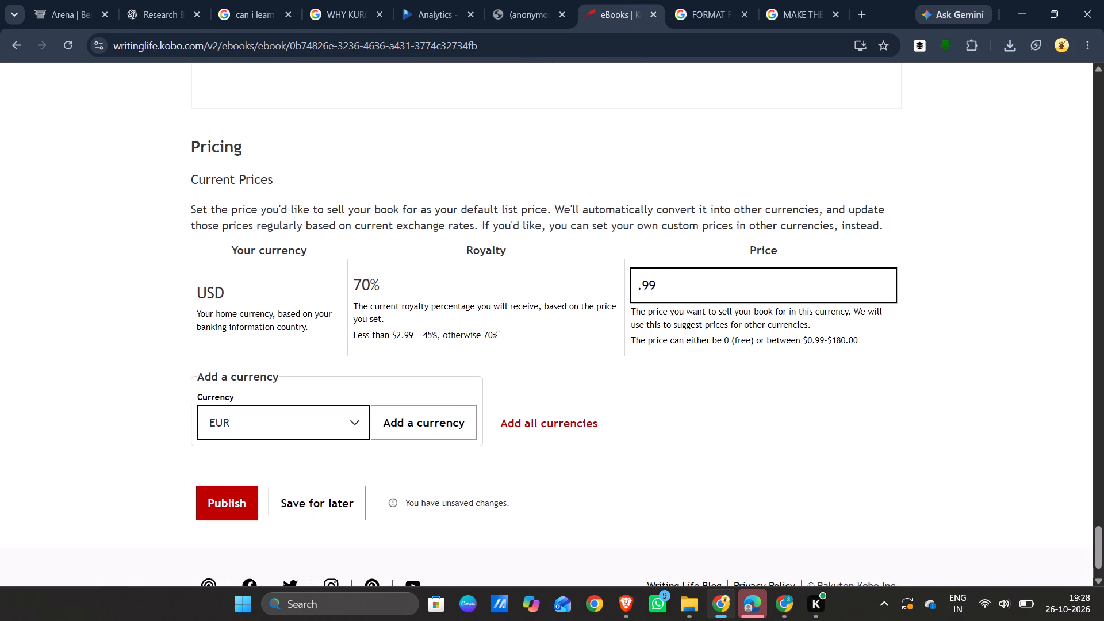
pyautogui.press('4')
pyautogui.click(727, 457)
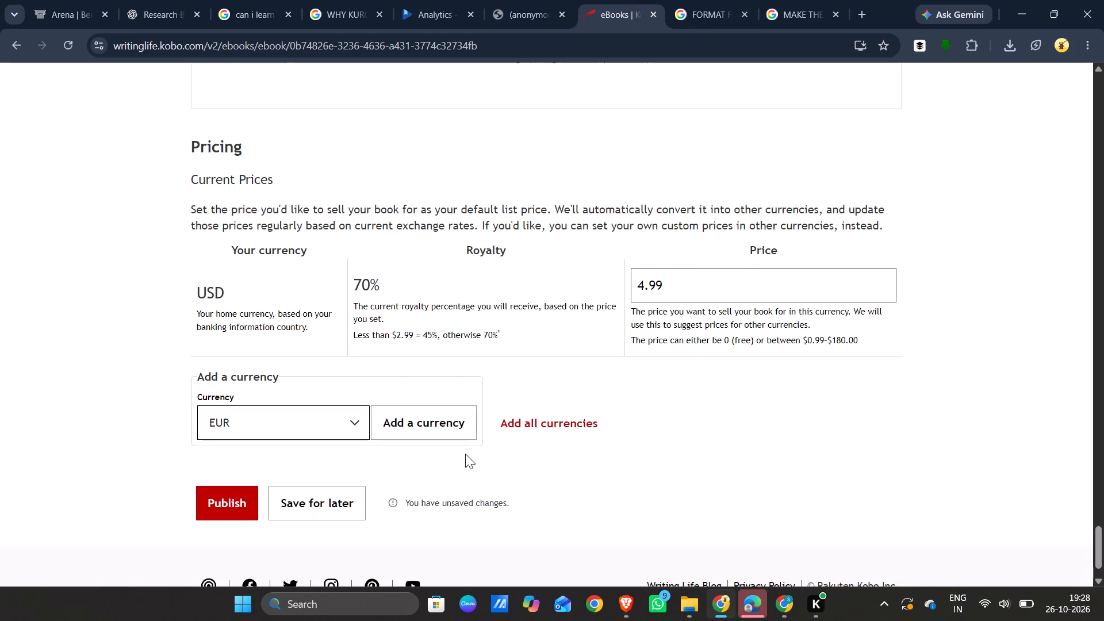
# Review the completed Kobo form from the title details through to the pricing section before publishing.
pyautogui.scroll(3, 246, 503)
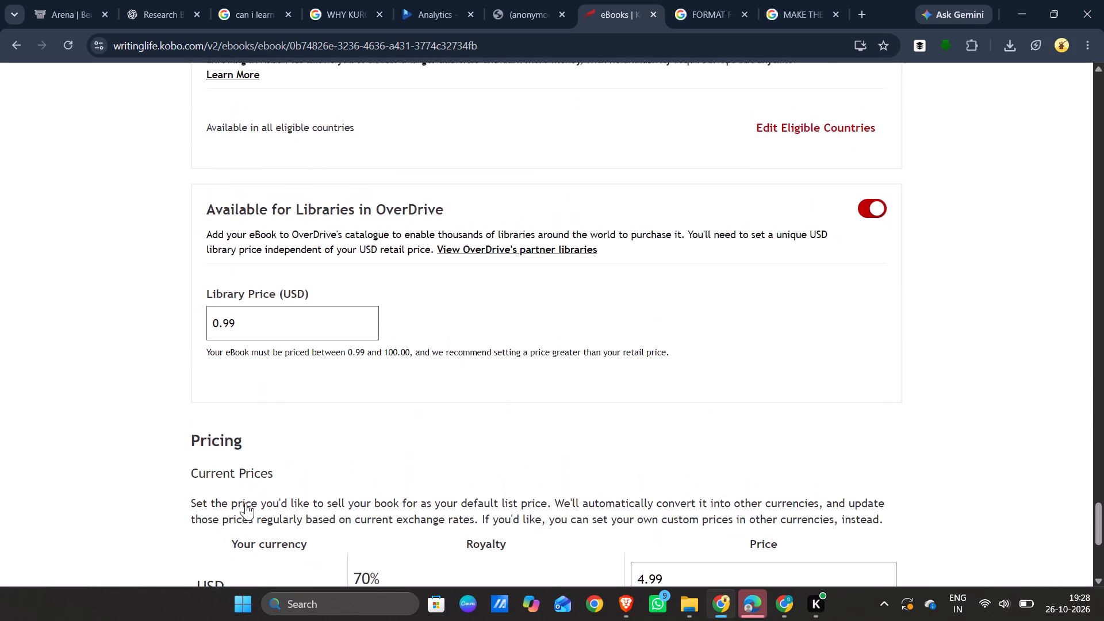
pyautogui.scroll(9, 246, 503)
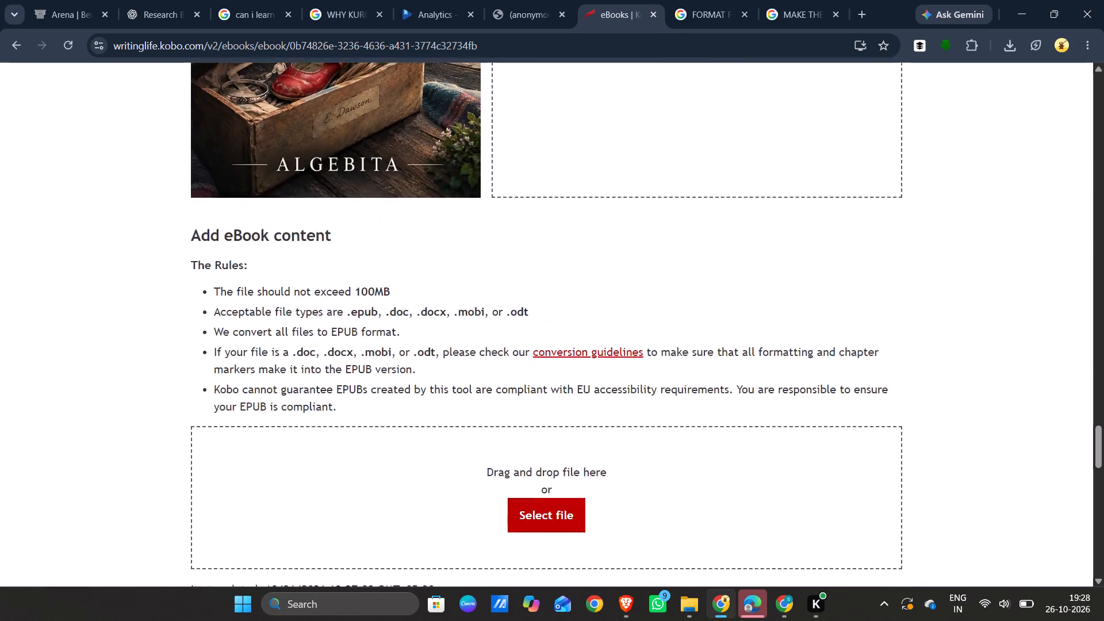
pyautogui.scroll(9, 246, 503)
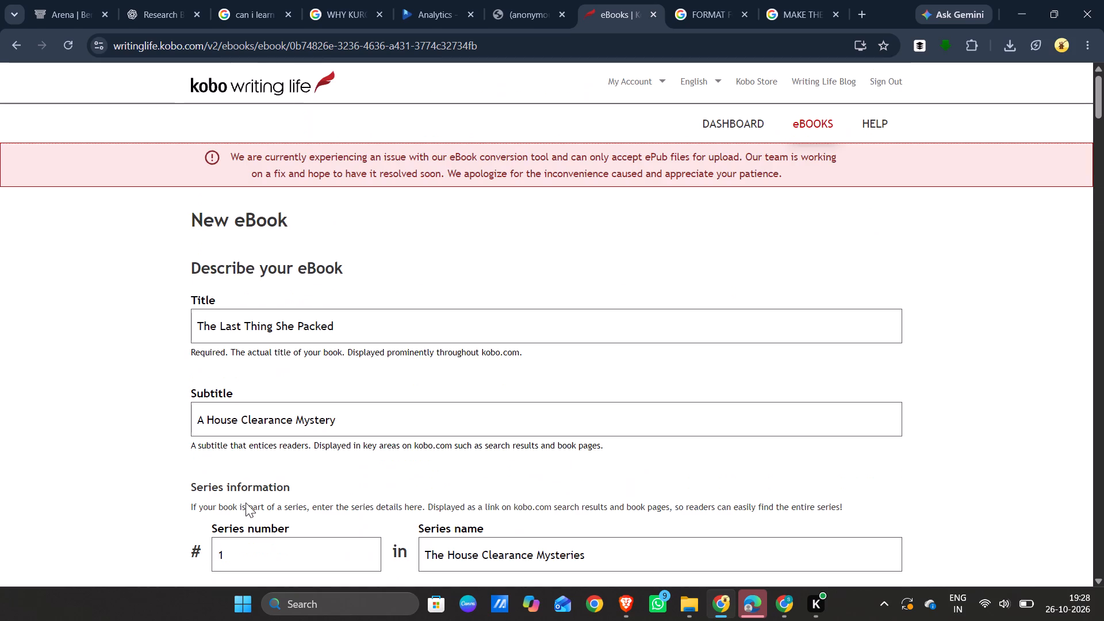
pyautogui.scroll(-15, 246, 503)
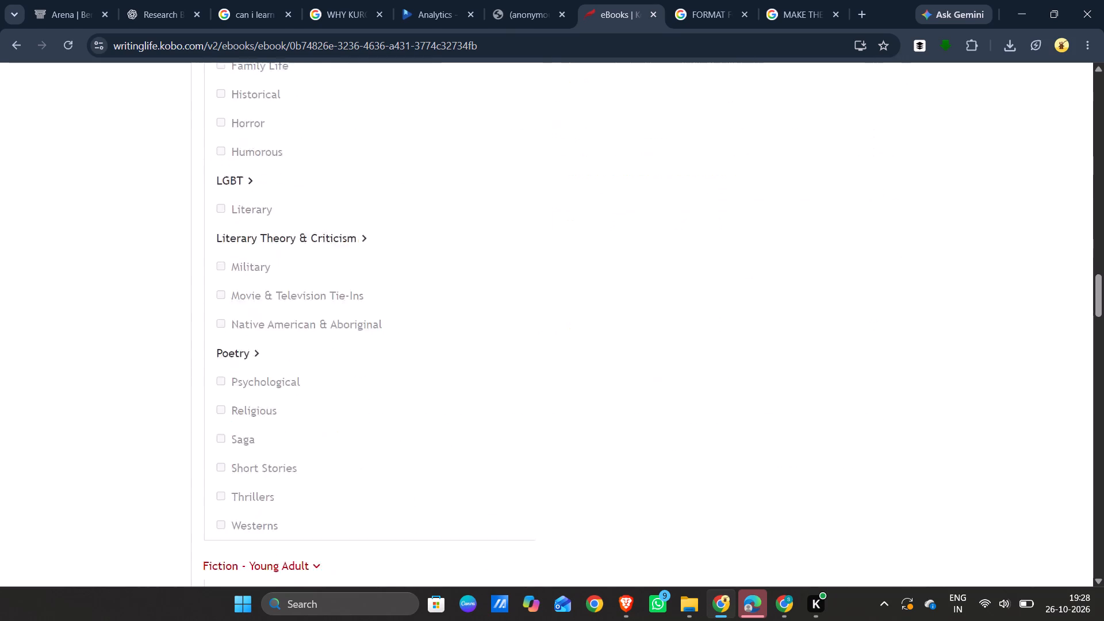
pyautogui.scroll(-15, 246, 503)
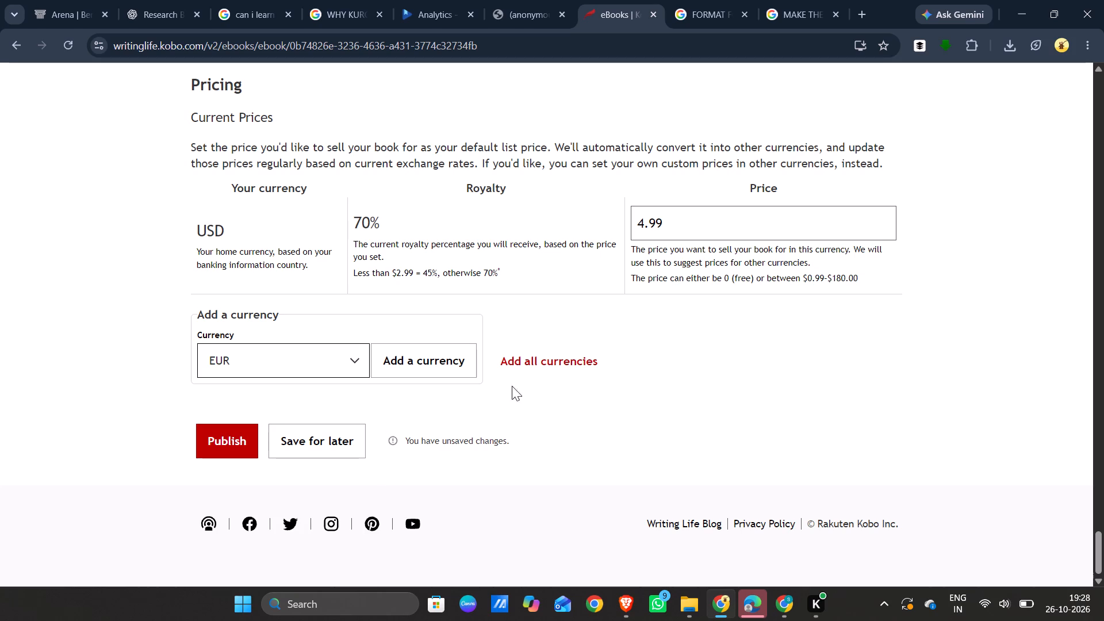
# Add prices for all other available currencies to the book's Kobo pricing, using the recommended conversions.
pyautogui.click(539, 370)
pyautogui.scroll(-1, 539, 370)
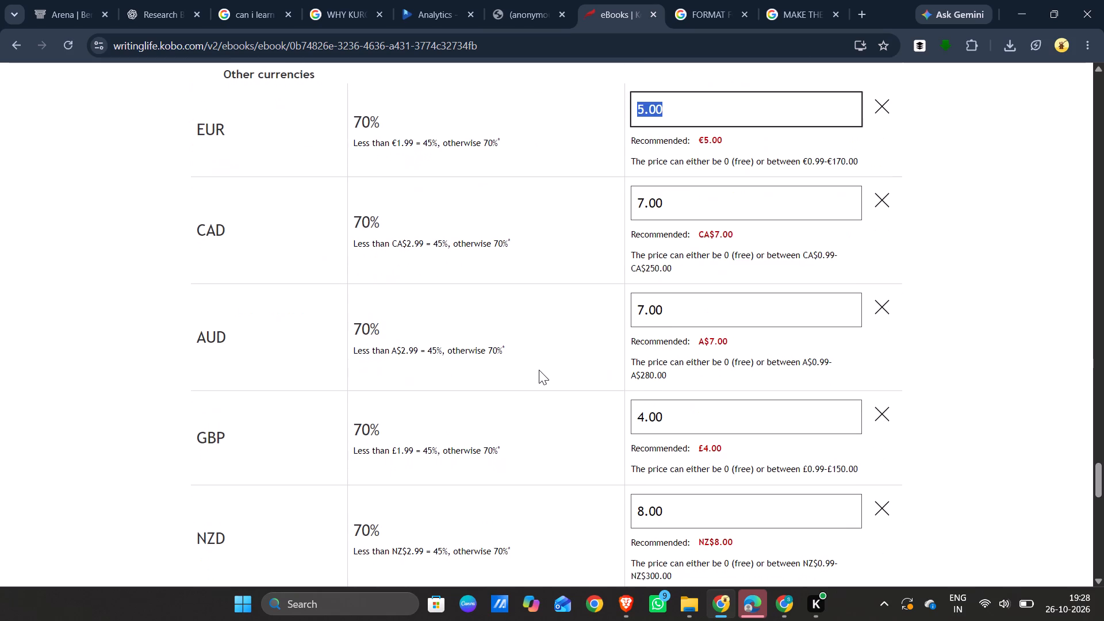
pyautogui.scroll(-1, 539, 370)
pyautogui.click(539, 370)
pyautogui.scroll(-10, 539, 370)
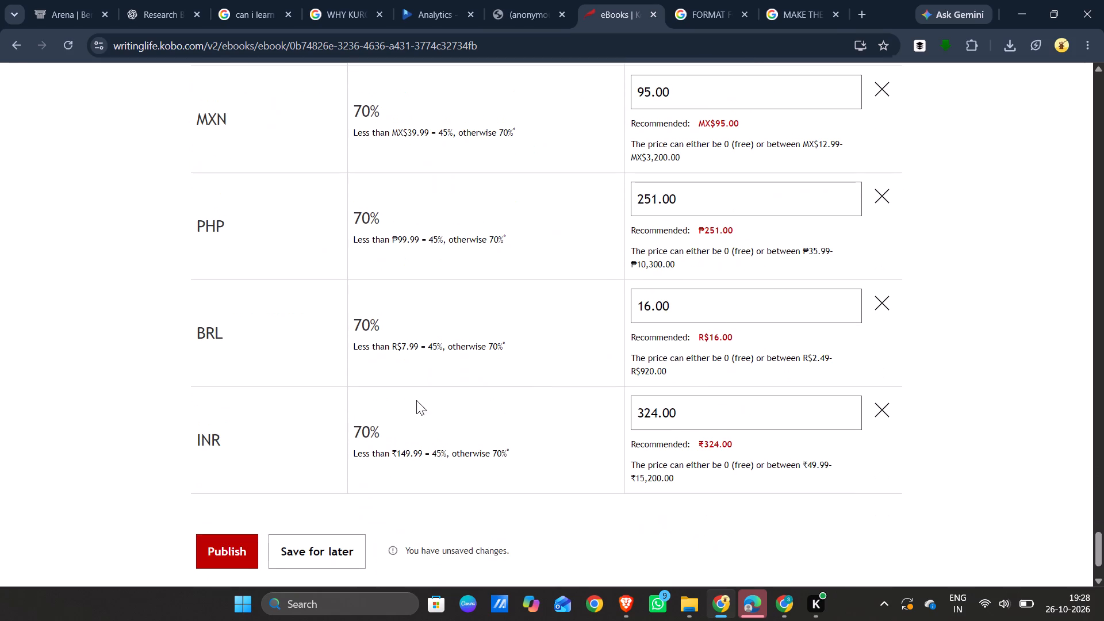
# Publish The Last Thing She Packed on Kobo Writing Life.
pyautogui.click(251, 432)
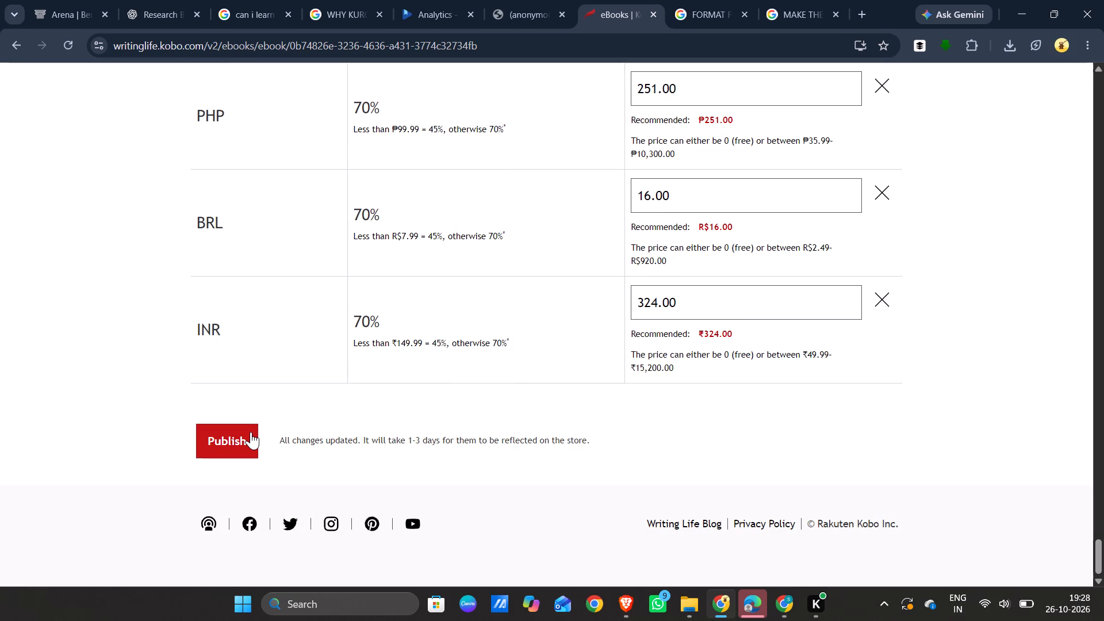
pyautogui.click(224, 441)
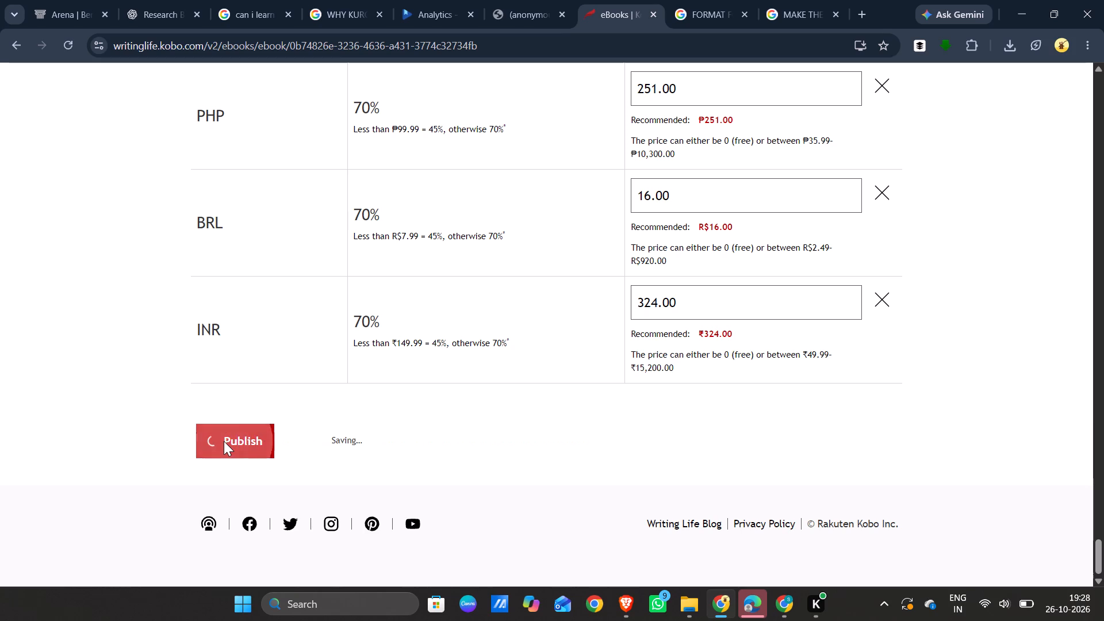
# Check the publication status of The Last Thing She Packed in Kobo's eBooks list.
pyautogui.scroll(4, 224, 441)
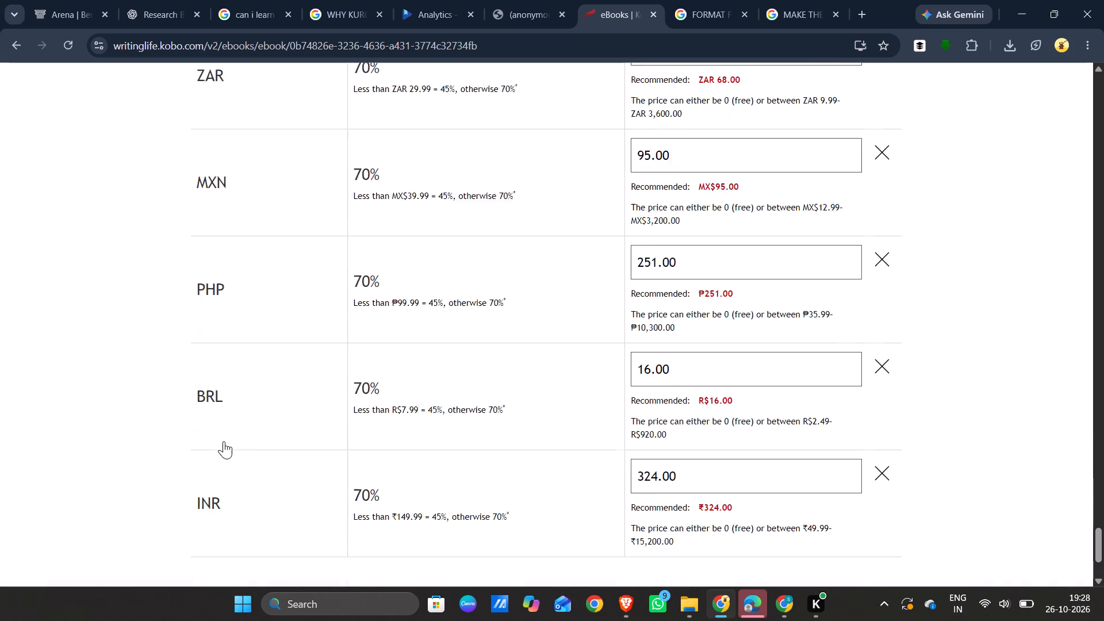
pyautogui.scroll(19, 224, 441)
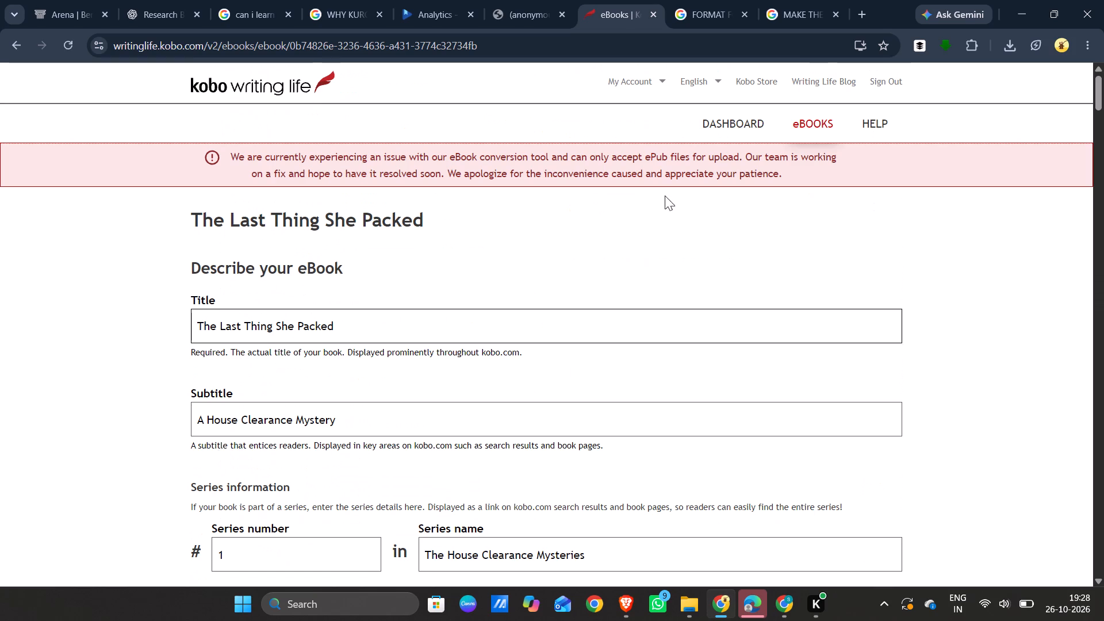
pyautogui.click(753, 125)
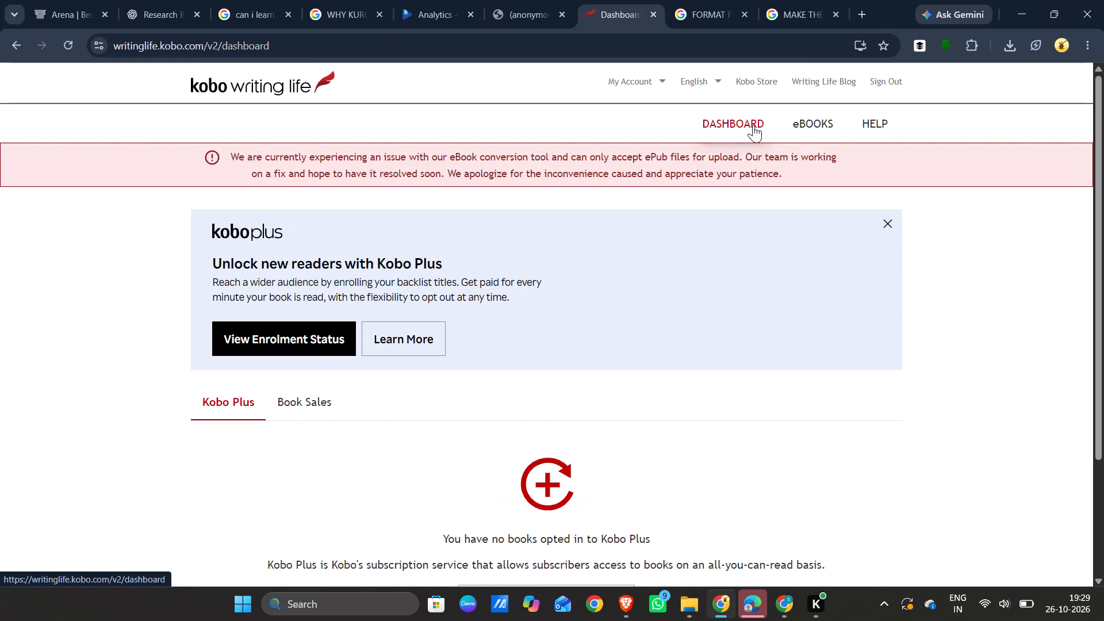
pyautogui.click(808, 130)
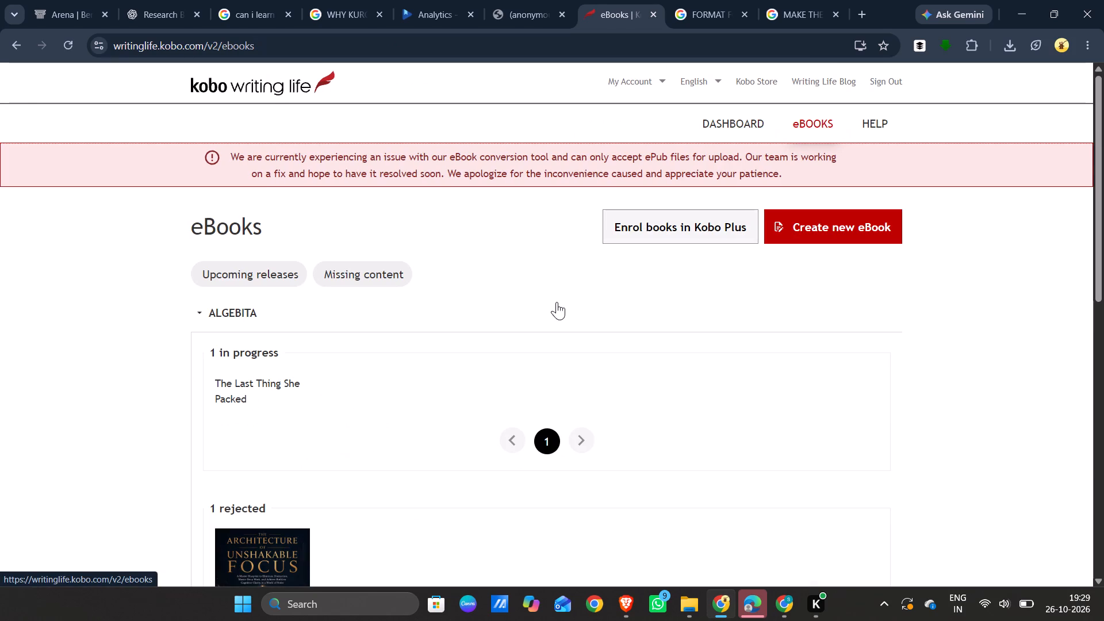
pyautogui.scroll(-2, 557, 302)
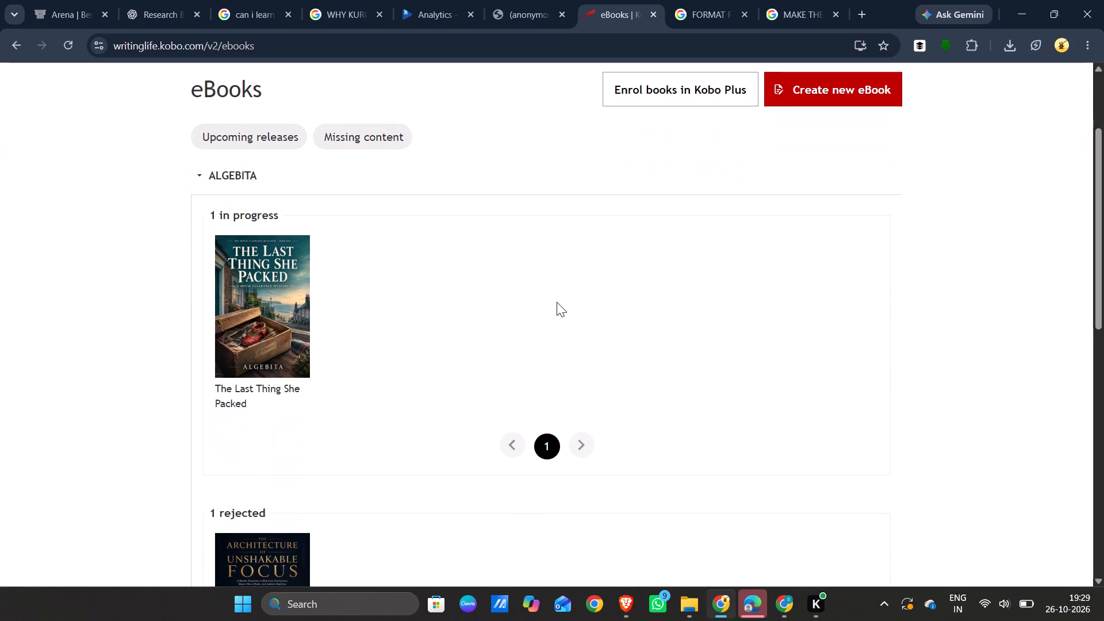
pyautogui.scroll(2, 557, 302)
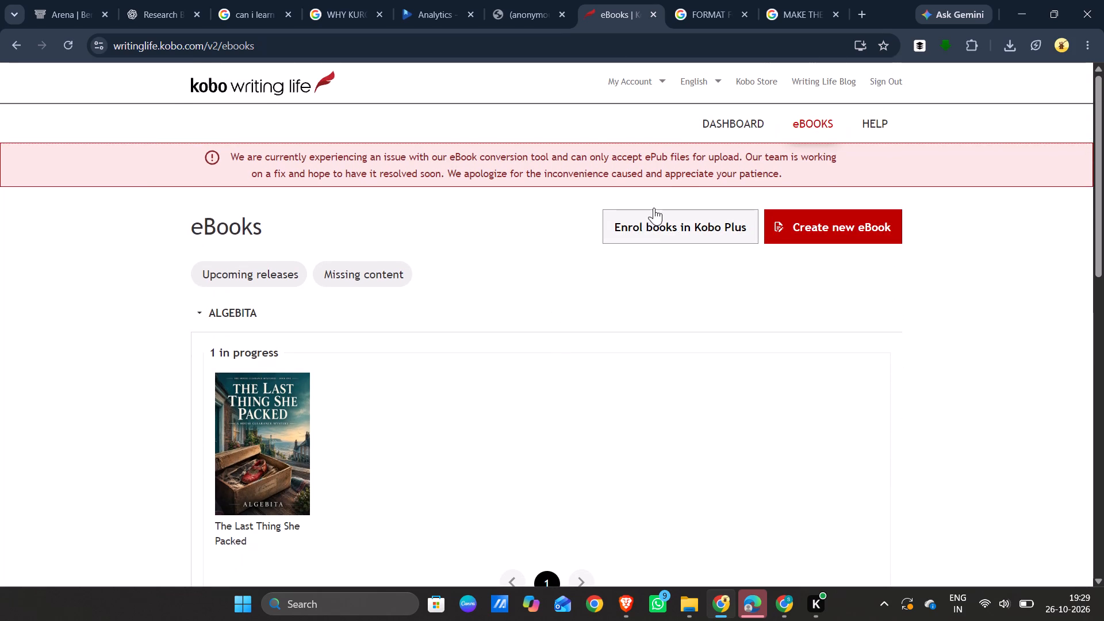
# Examine the Kobo Plus and Book Sales sections of the Kobo dashboard.
pyautogui.click(743, 120)
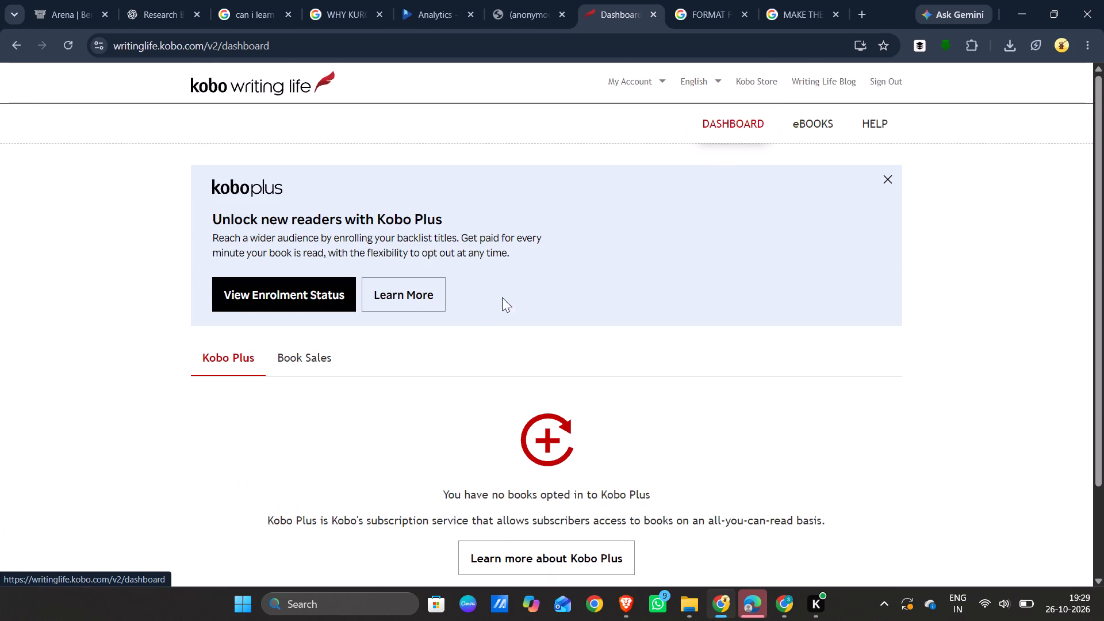
pyautogui.scroll(-1, 479, 323)
pyautogui.scroll(-2, 352, 384)
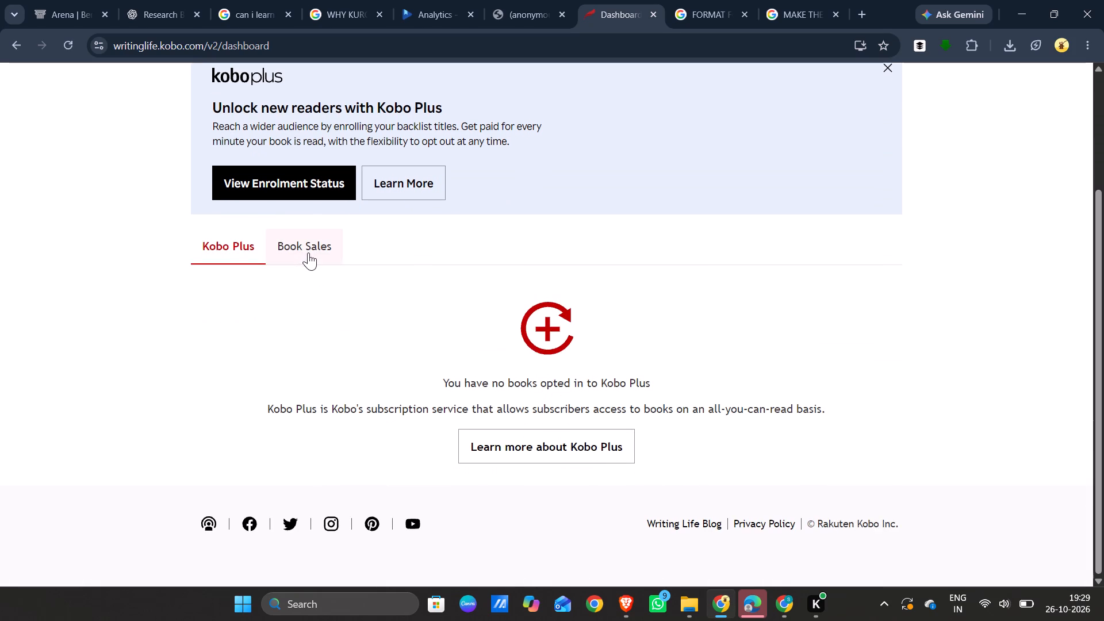
pyautogui.click(308, 252)
pyautogui.scroll(-1, 308, 252)
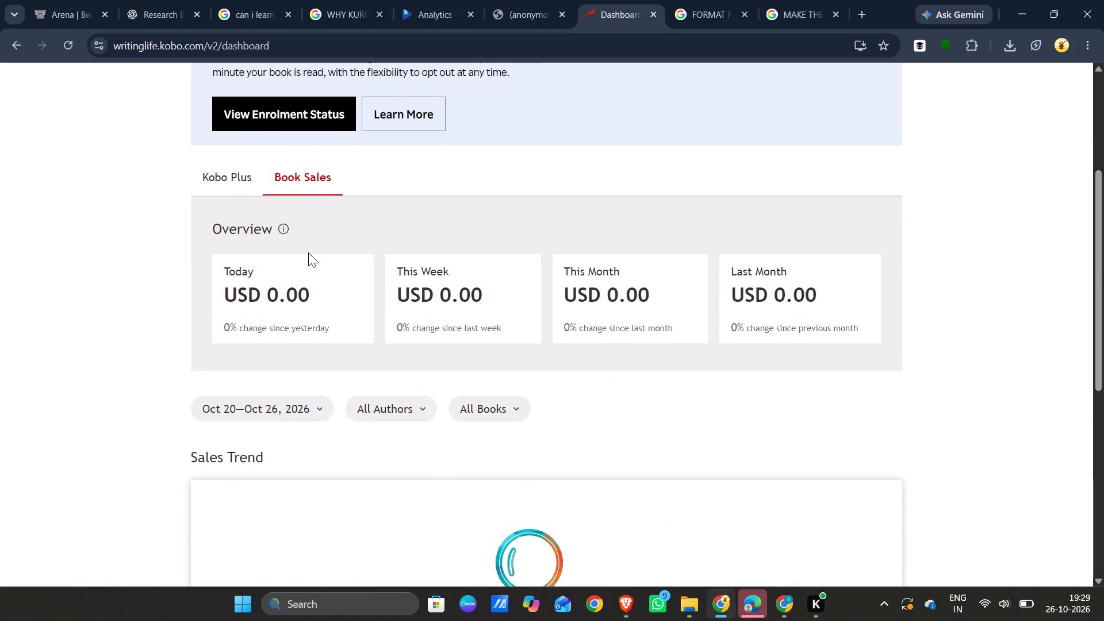
pyautogui.scroll(-4, 308, 252)
pyautogui.scroll(10, 308, 252)
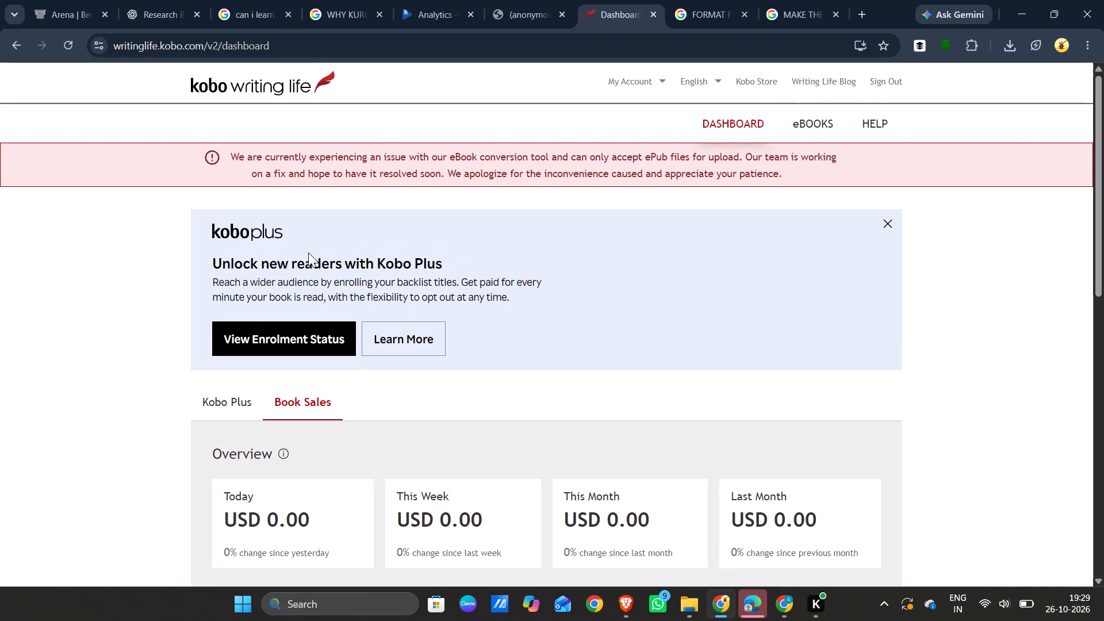
# Reopen The Last Thing She Packed from Kobo's eBooks list, review its details through to pricing, and return to the dashboard.
pyautogui.click(811, 133)
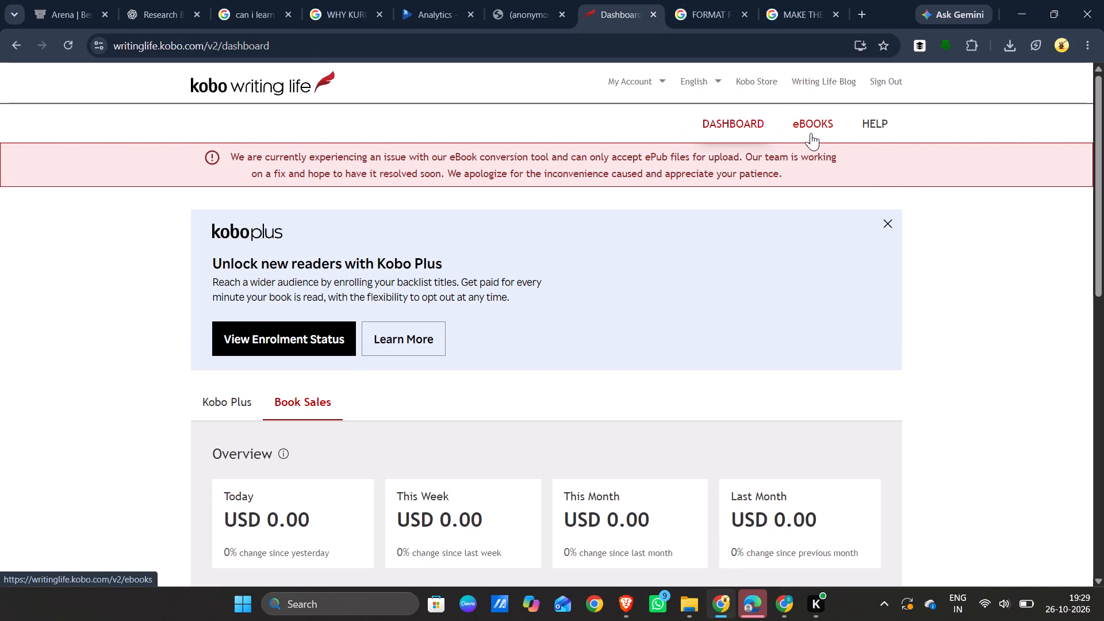
pyautogui.scroll(-1, 577, 377)
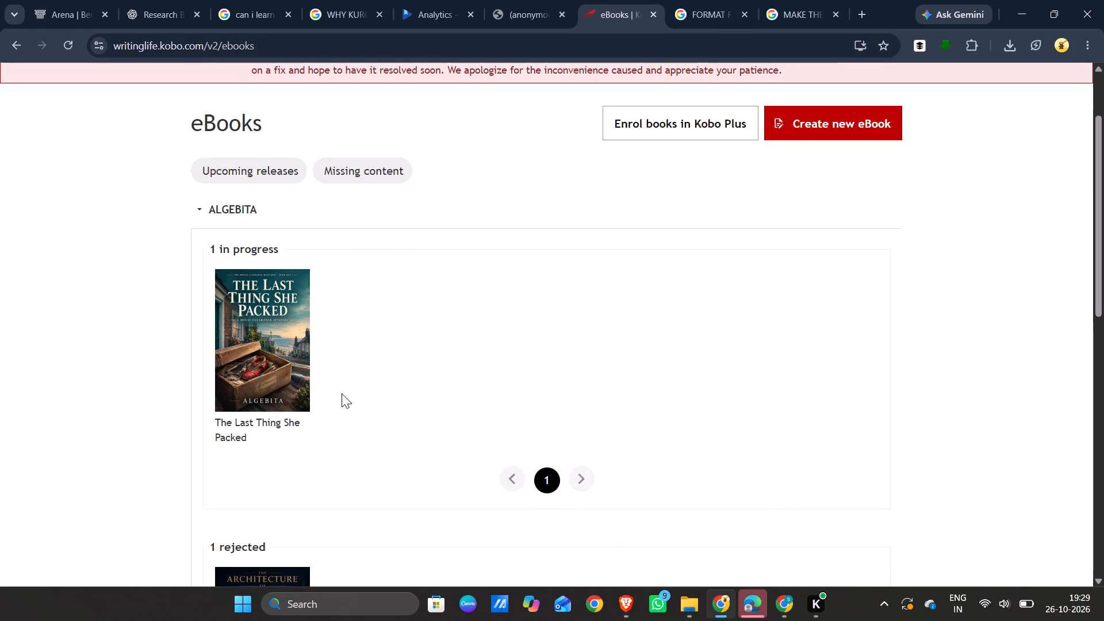
pyautogui.click(249, 435)
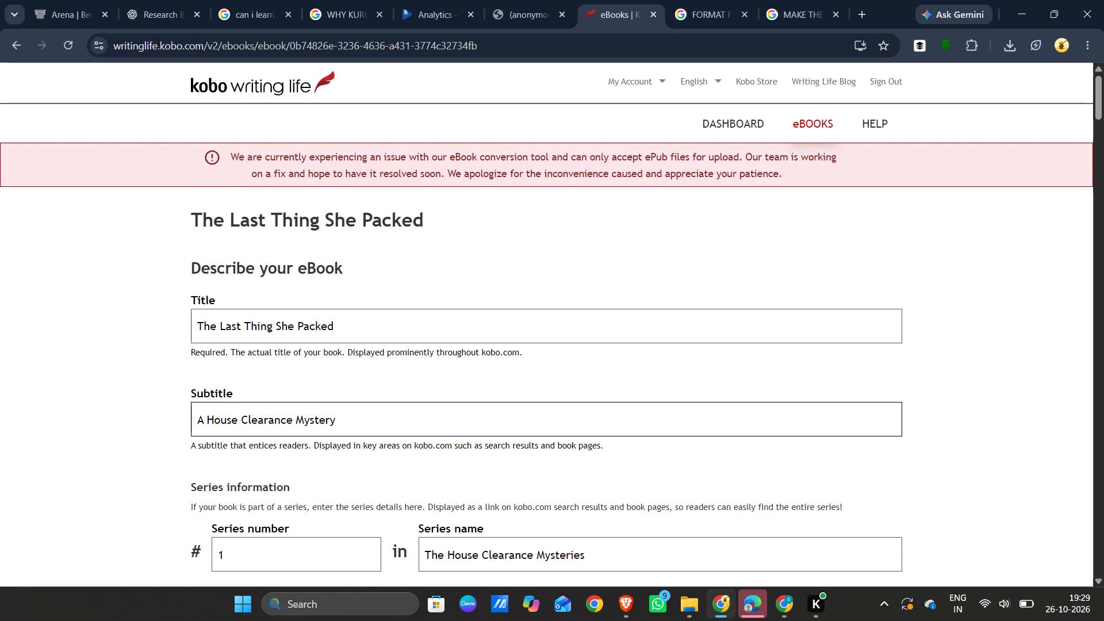
pyautogui.scroll(-4, 565, 338)
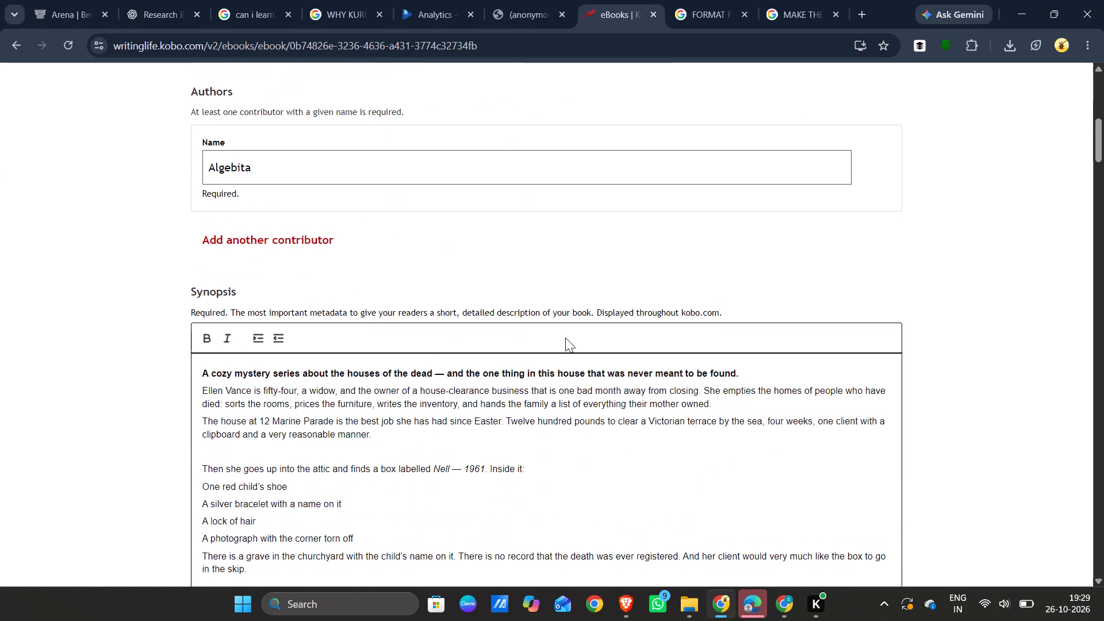
pyautogui.scroll(-16, 565, 338)
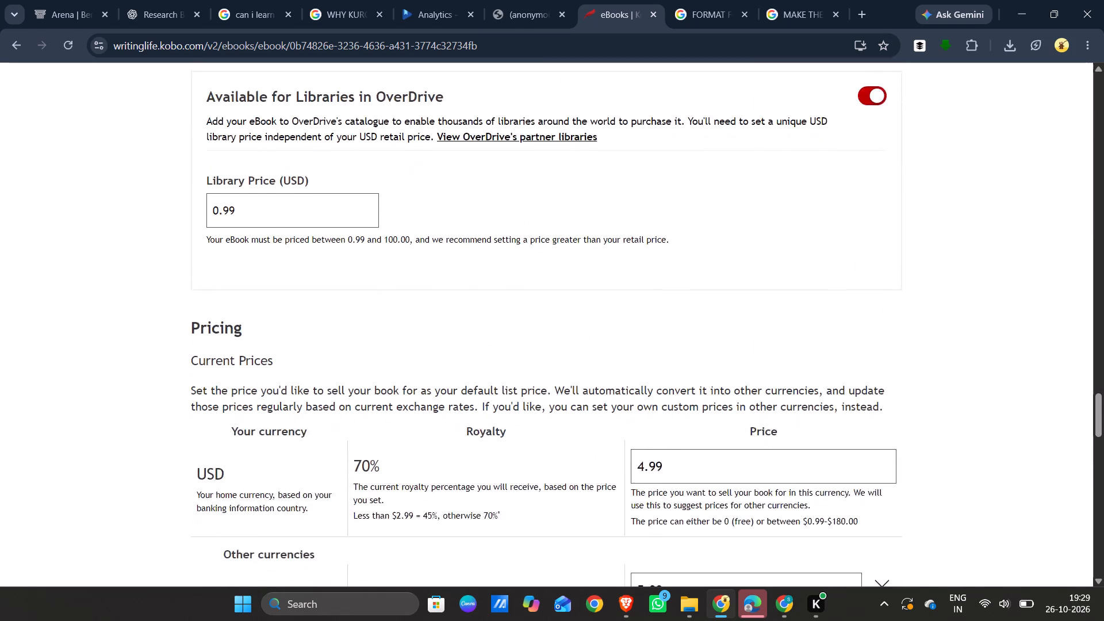
pyautogui.scroll(-13, 565, 338)
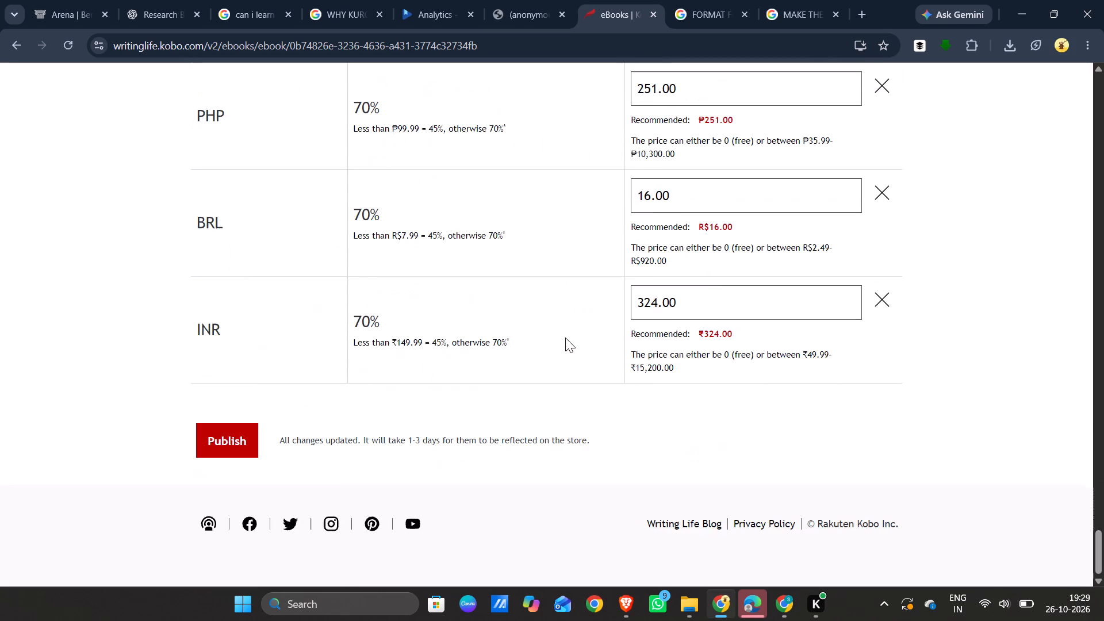
pyautogui.scroll(20, 565, 338)
pyautogui.scroll(13, 565, 338)
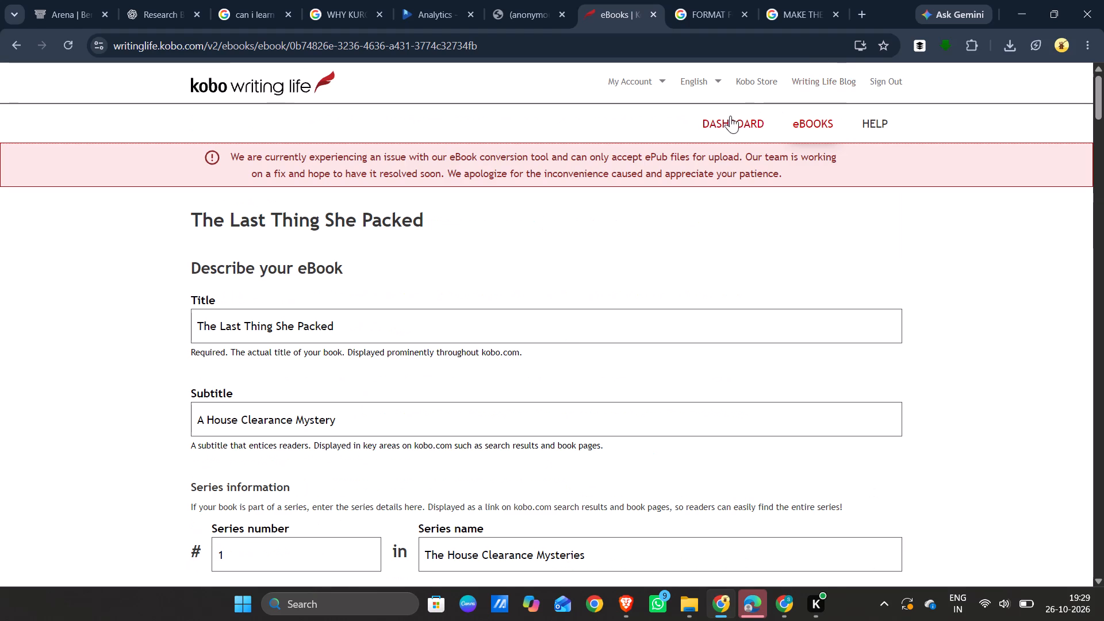
pyautogui.click(723, 118)
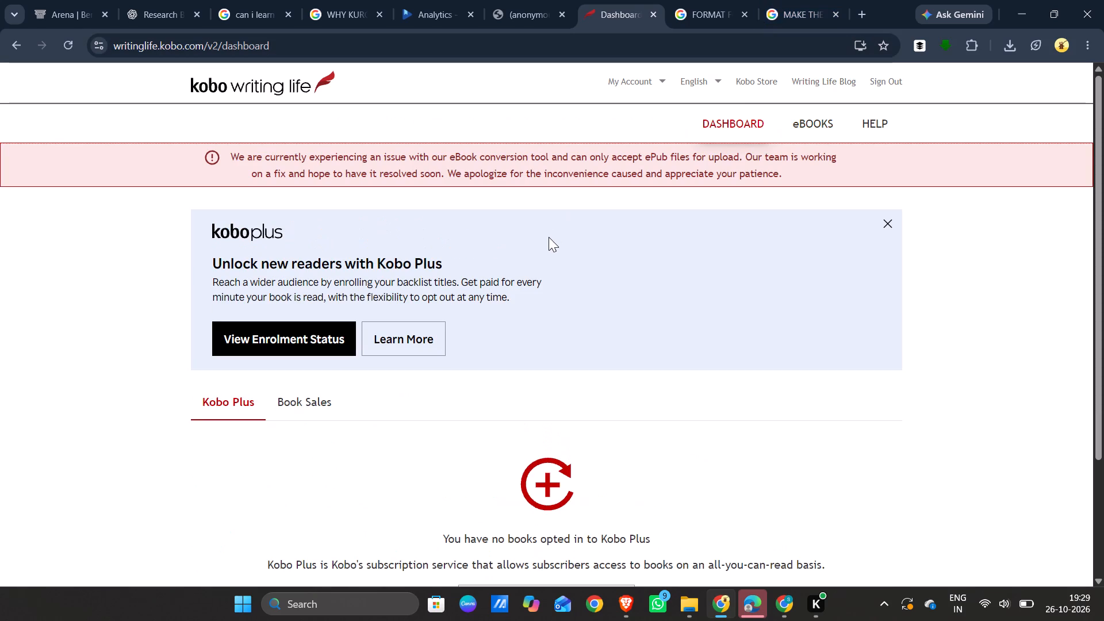
pyautogui.scroll(-2, 549, 237)
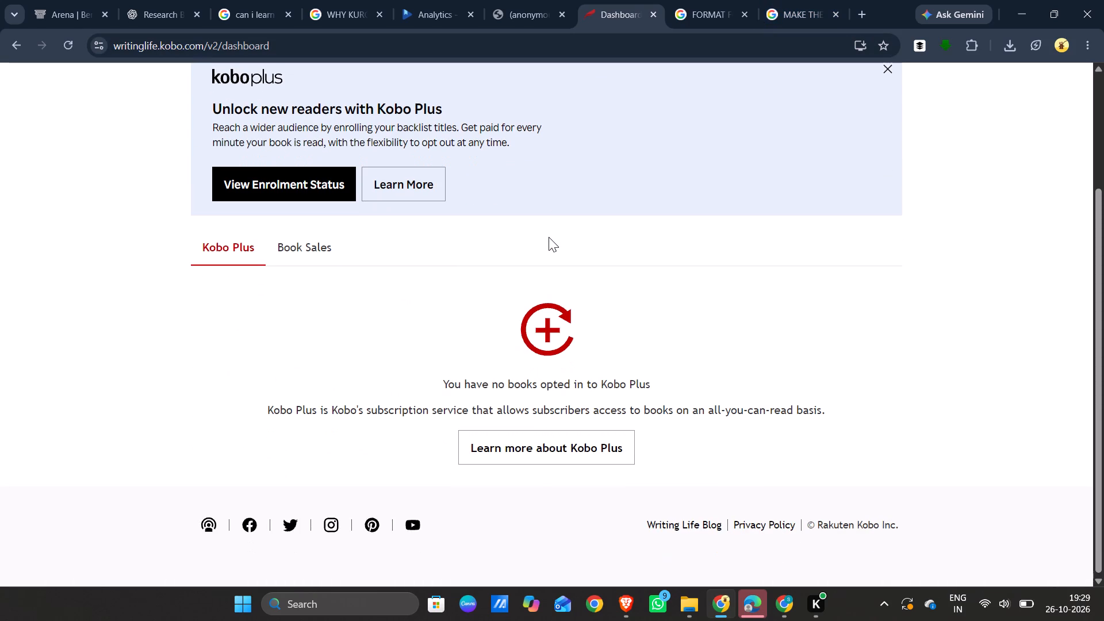
pyautogui.scroll(5, 453, 289)
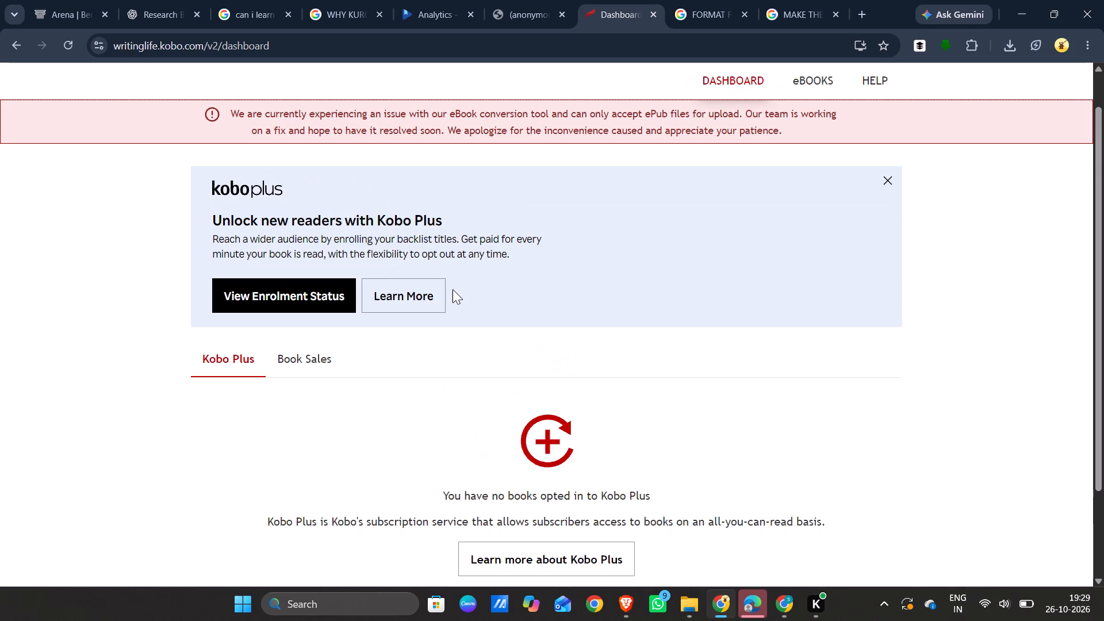
# Switch to Google Play Books Partner Center and check the book's status in the Book catalog.
pyautogui.click(531, 0)
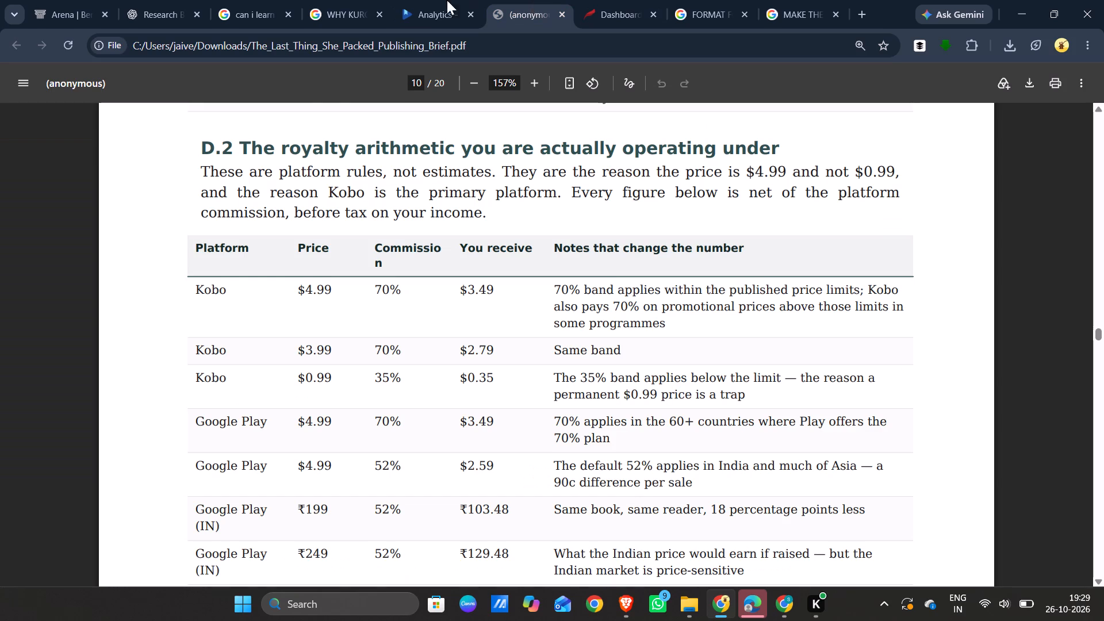
pyautogui.click(439, 0)
pyautogui.click(61, 179)
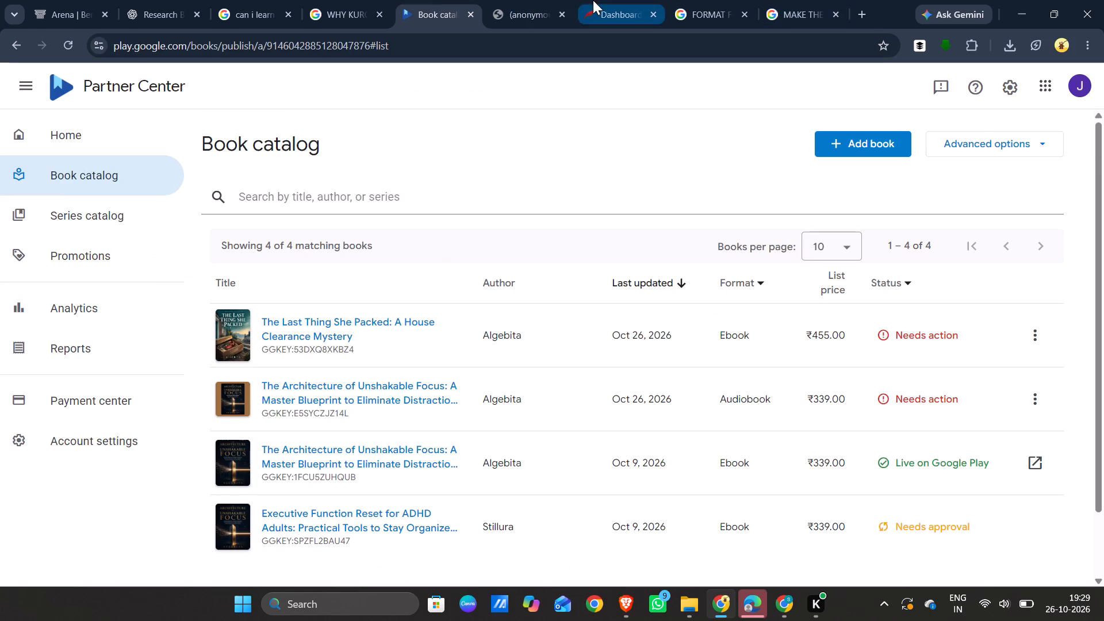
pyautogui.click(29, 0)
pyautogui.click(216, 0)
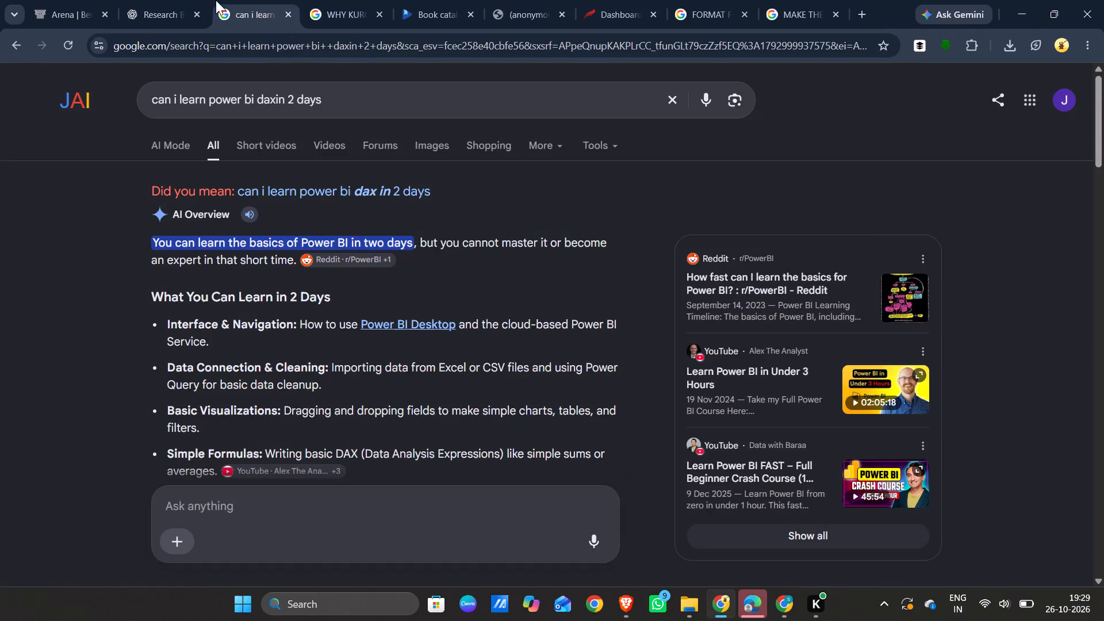